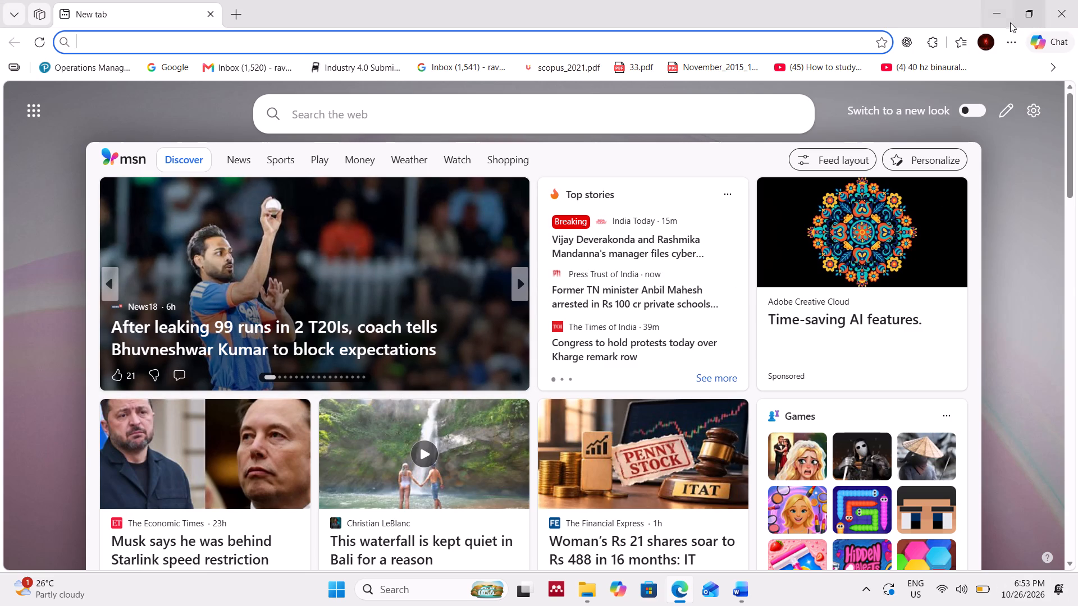
Close the browser window.
click(1061, 0)
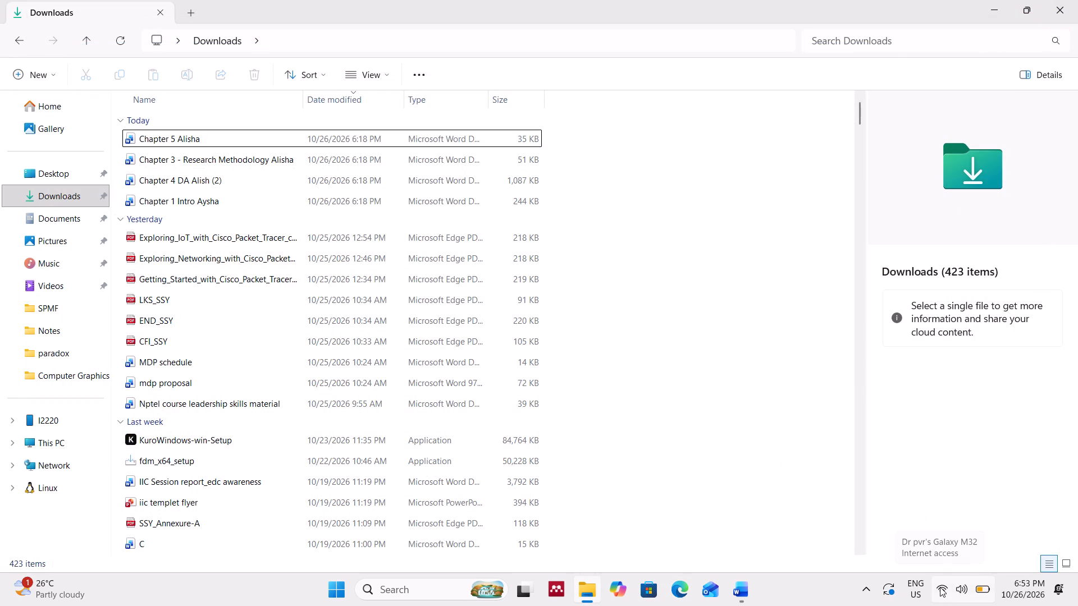
Disconnect the computer from the connected Wi-Fi phone hotspot.
click(940, 587)
click(877, 319)
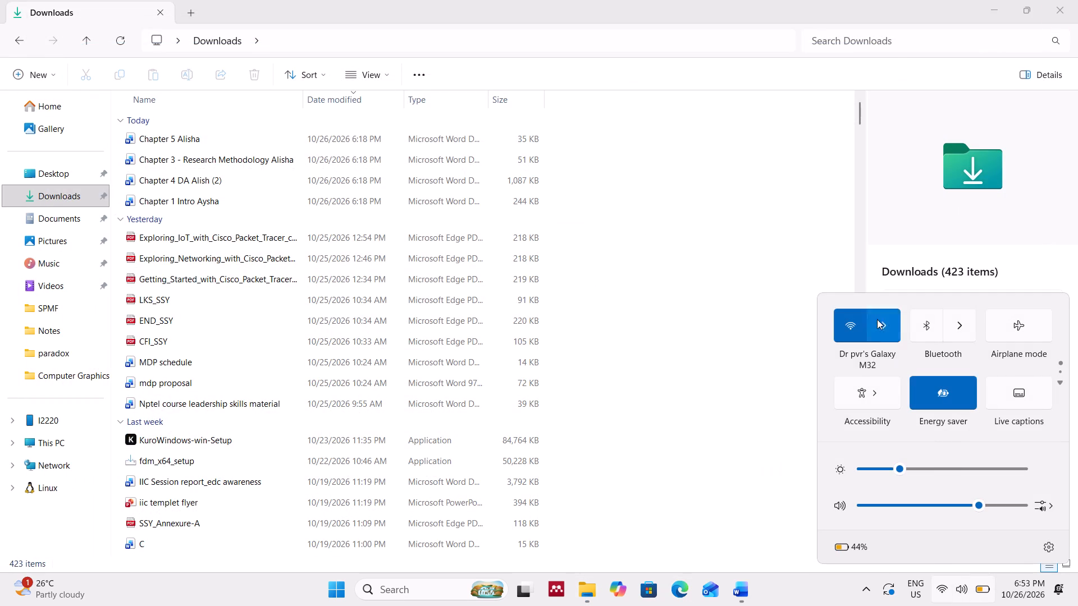
click(1017, 376)
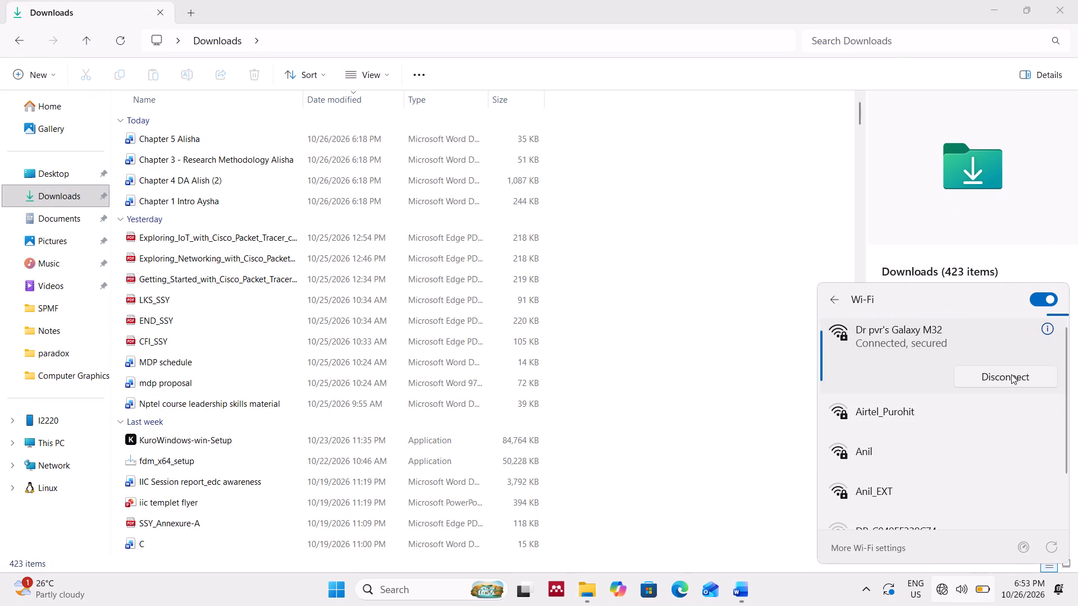
Close the Downloads window, reopen that folder in a fresh window and open the Word document "Nptel course leadership skills material".
click(1071, 9)
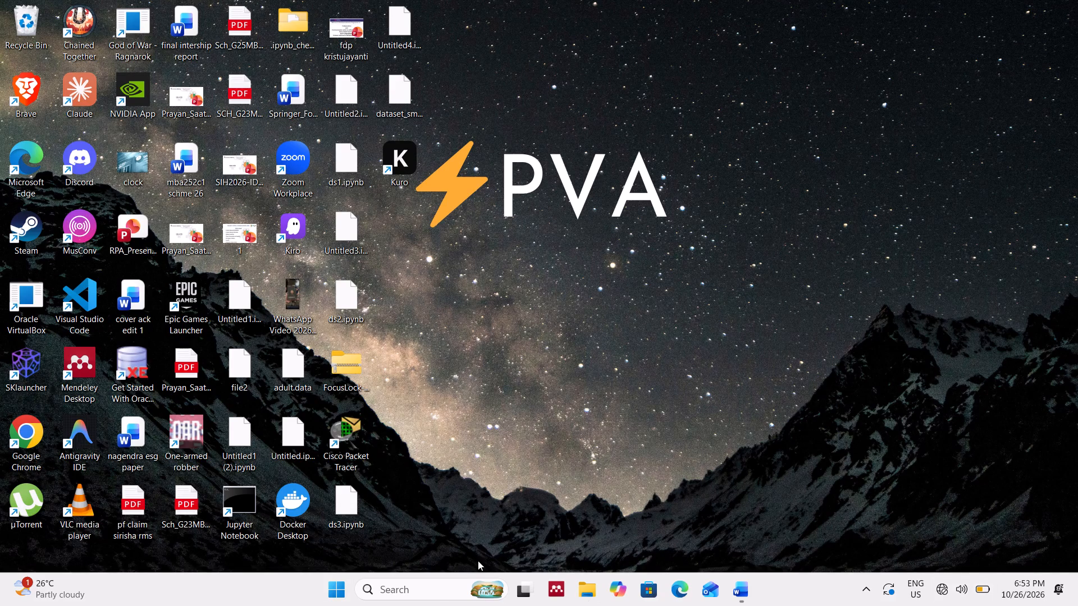
click(593, 588)
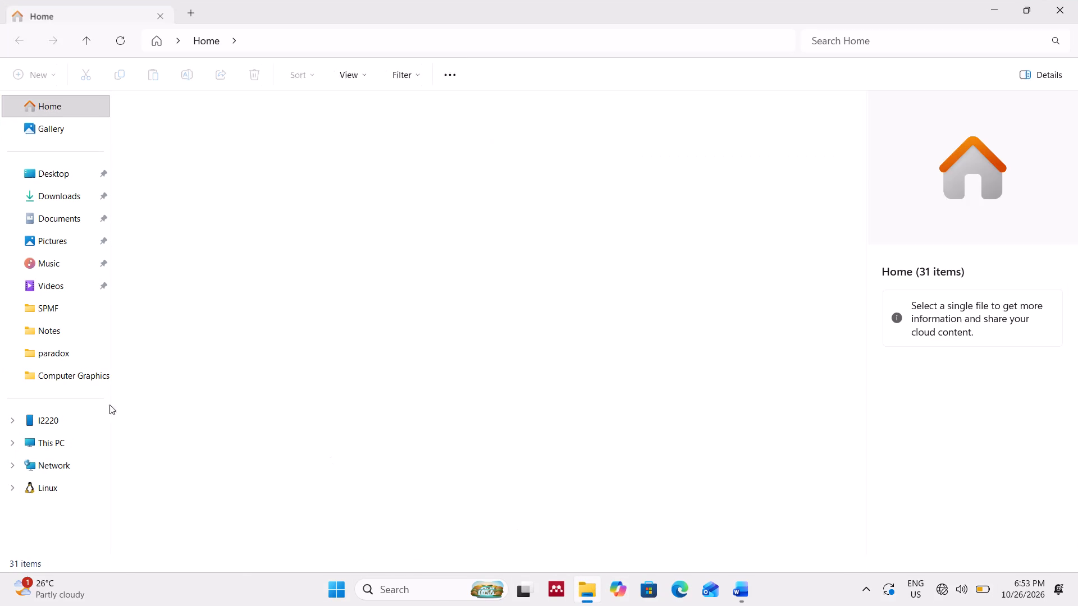
click(66, 200)
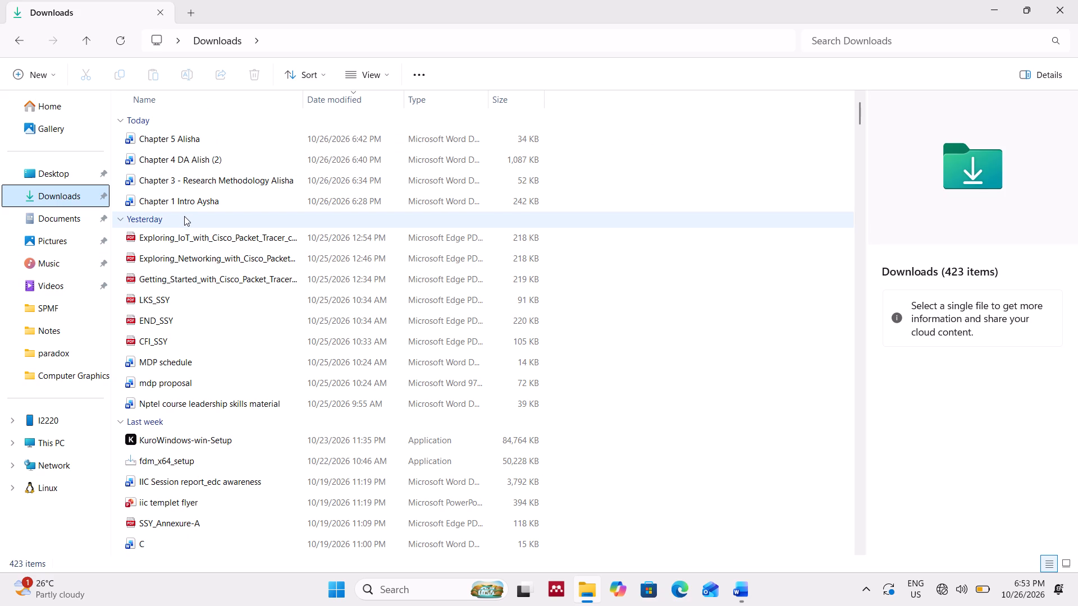
double_click(200, 401)
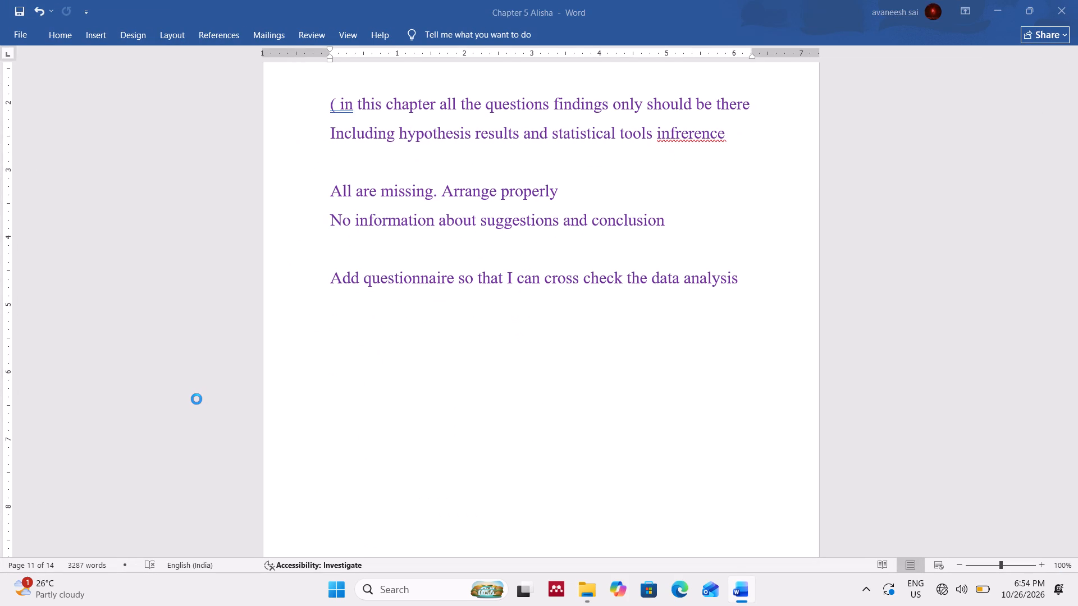
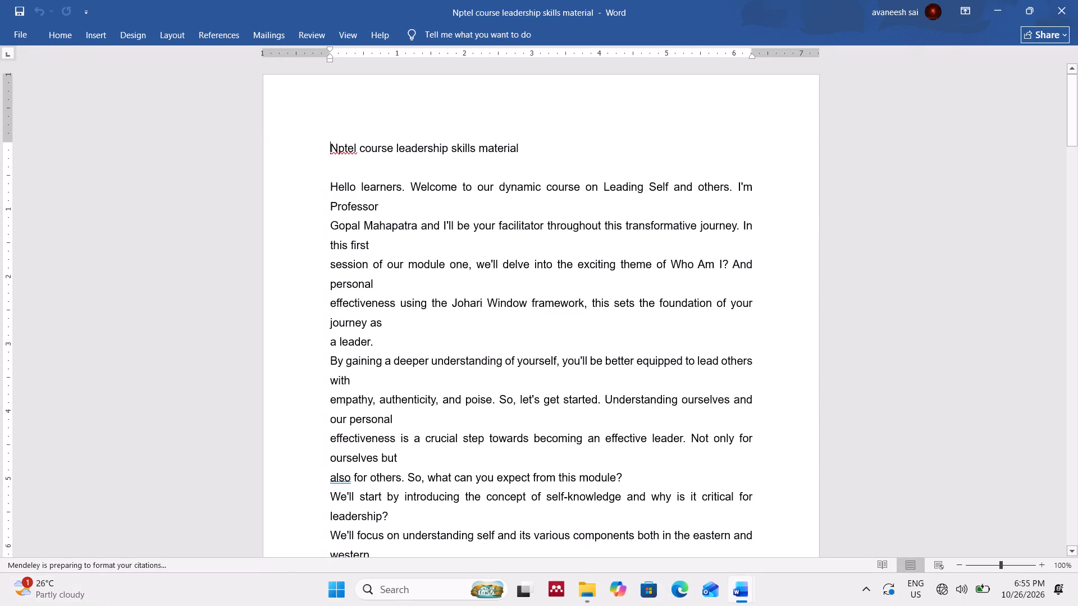
Read through the course introduction from the document title to the start of the "Who am I?" passage.
scroll(312, 471, down, 3)
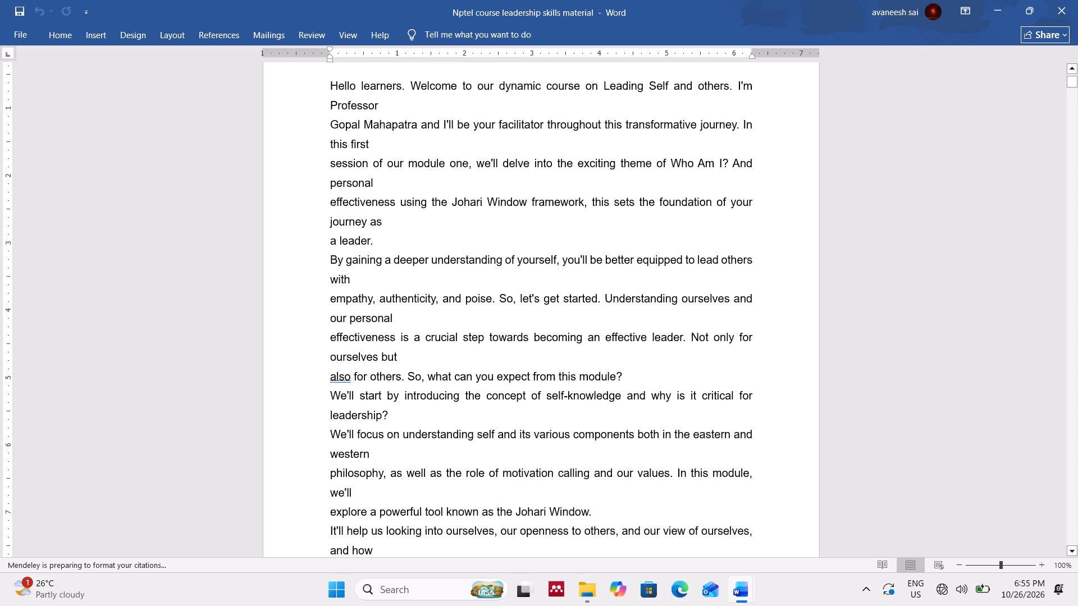
scroll(294, 488, down, 3)
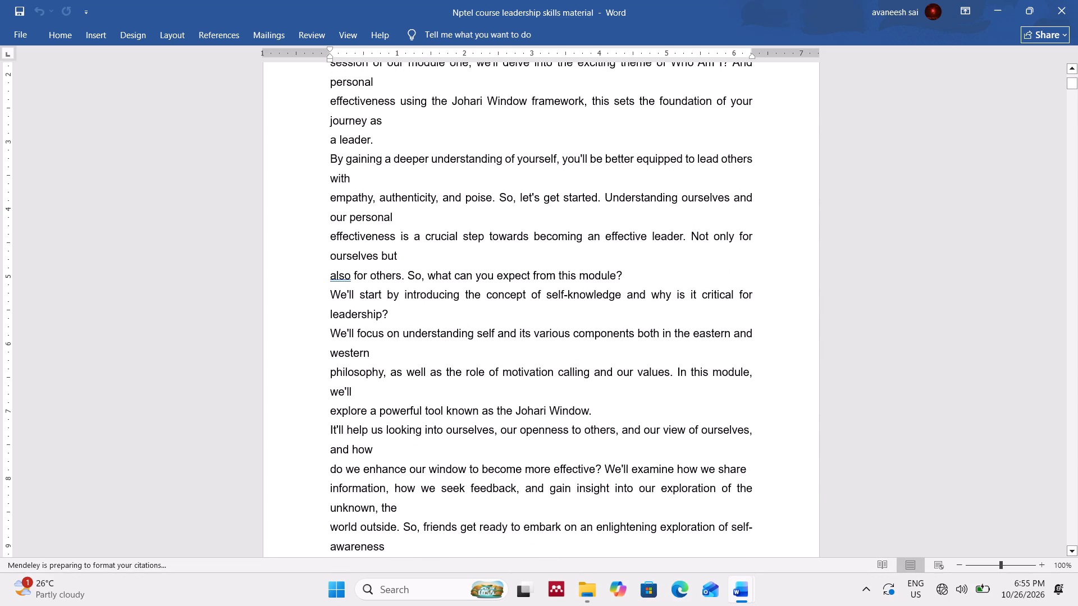
scroll(268, 513, down, 3)
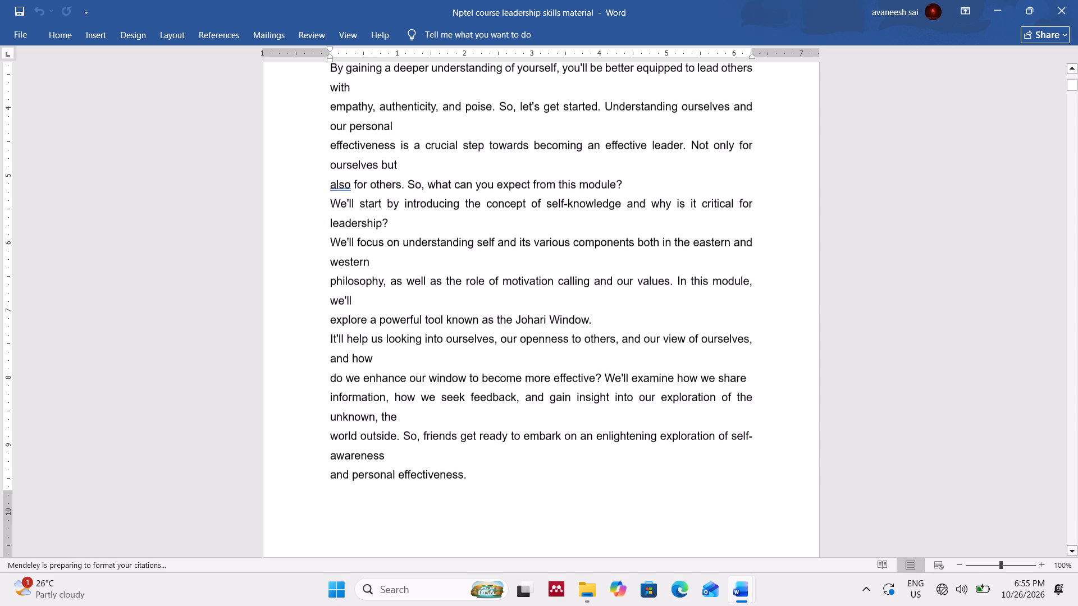
scroll(268, 513, down, 7)
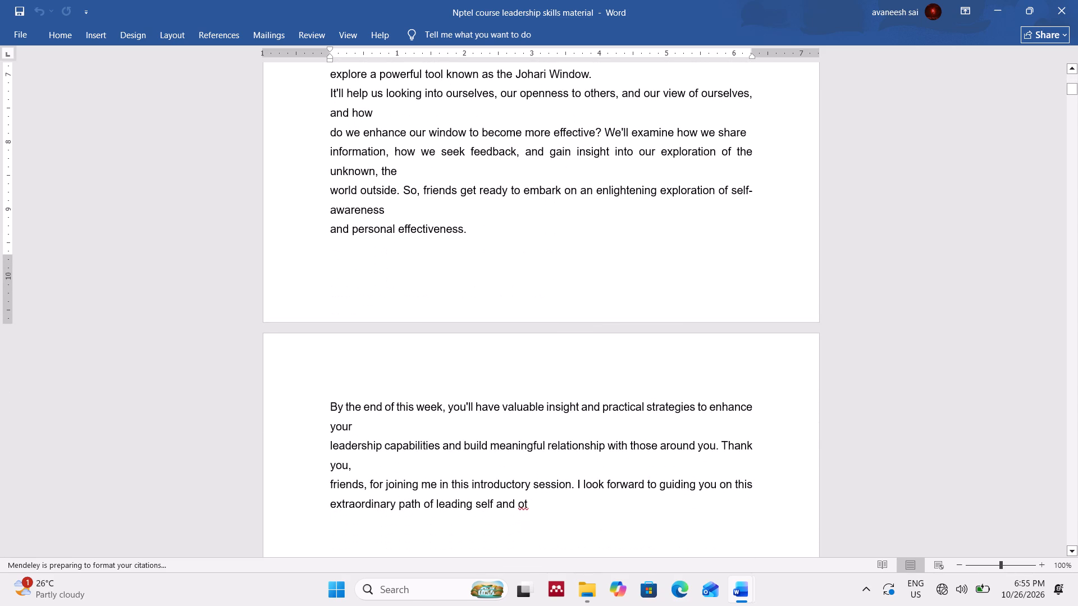
scroll(268, 513, down, 7)
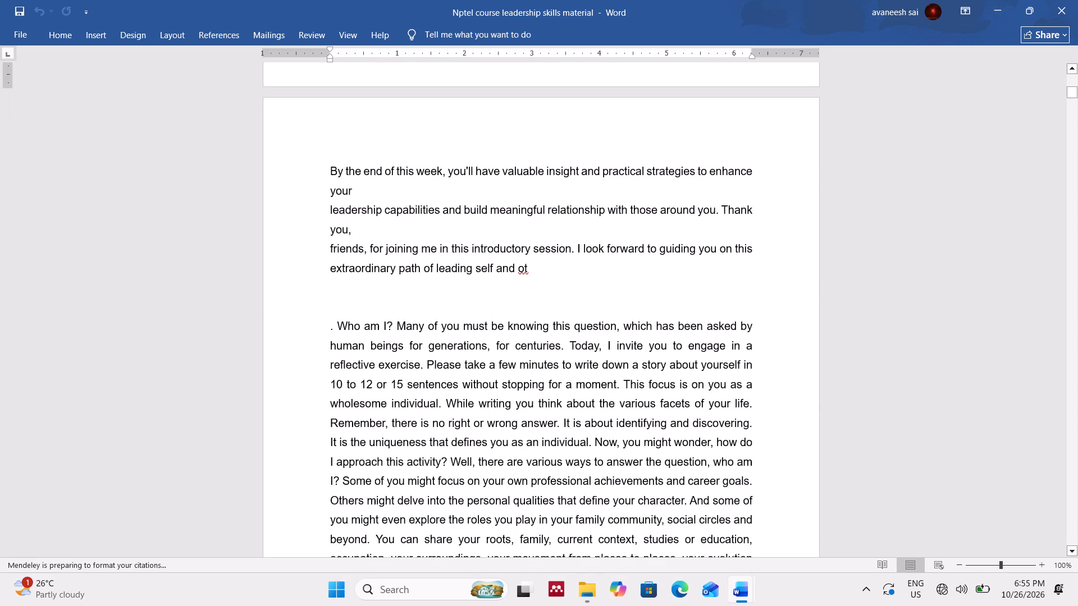
Delete the introductory text from "Hello learners. Welcome to our dynamic course" through "extraordinary path of leading self and ot".
scroll(268, 513, up, 20)
scroll(268, 513, up, 9)
scroll(303, 266, up, 1)
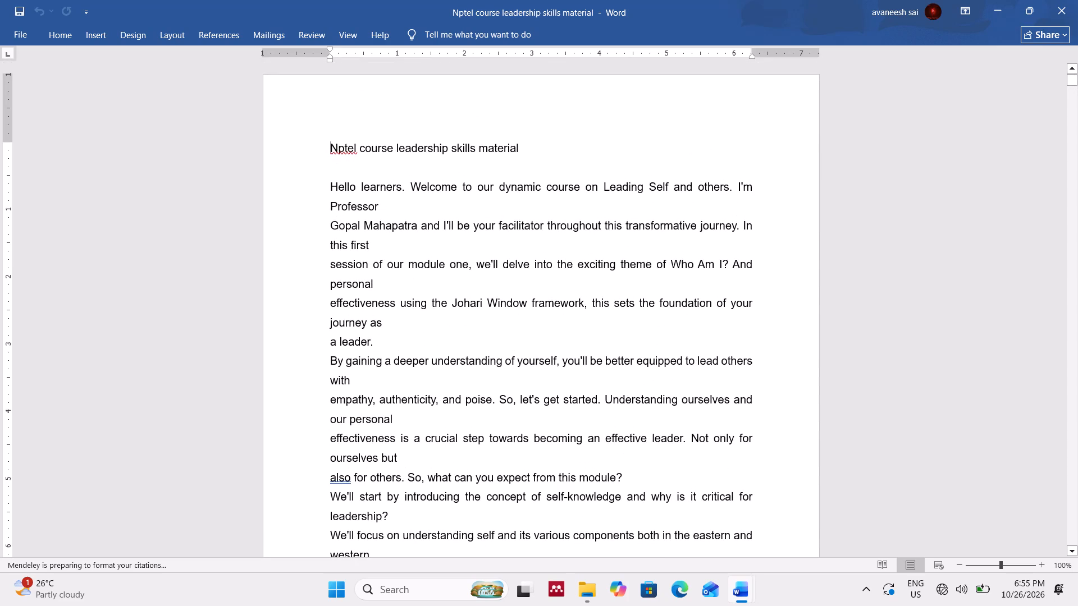
drag(327, 182, 515, 605)
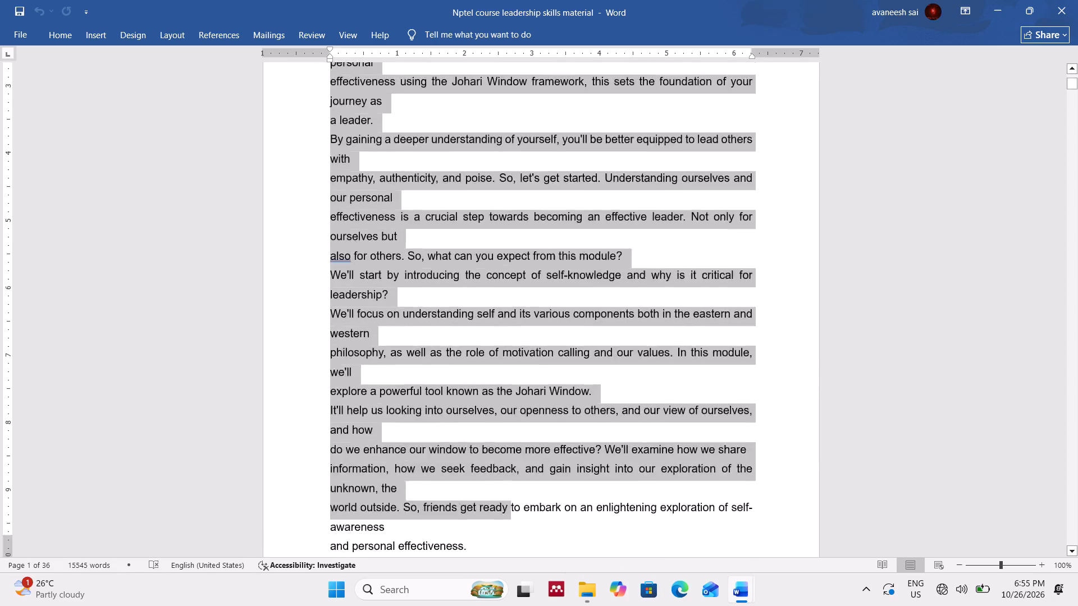
drag(515, 605, 538, 385)
key(Delete)
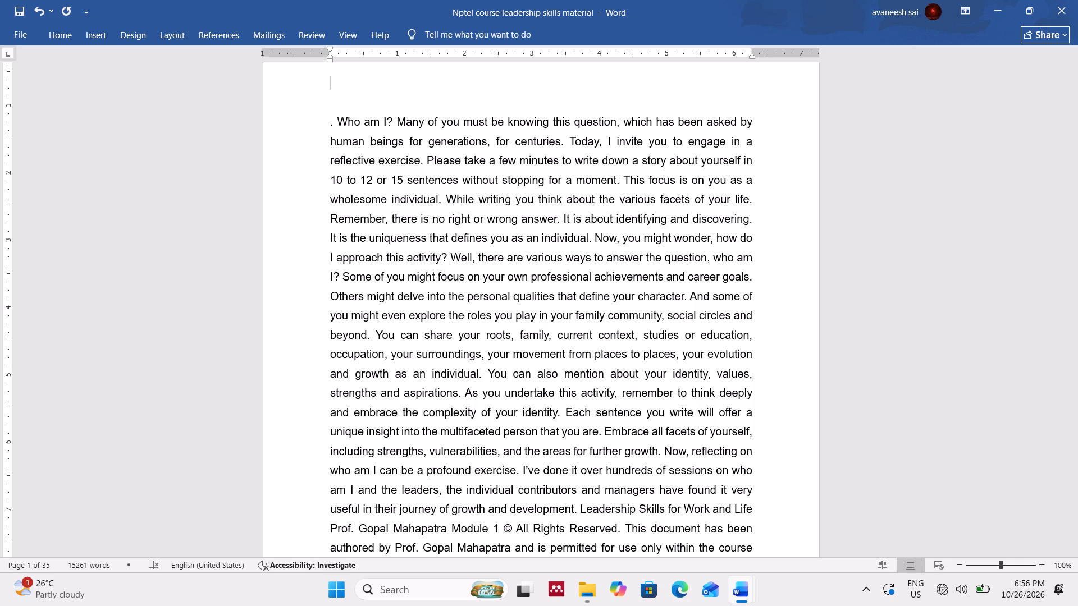
Replace the copyright notice from "Leadership Skills for Work and Life" through "prior permission of the author" with a paragraph break before "What does it do?".
scroll(0, 605, down, 3)
scroll(150, 485, down, 2)
scroll(338, 435, down, 2)
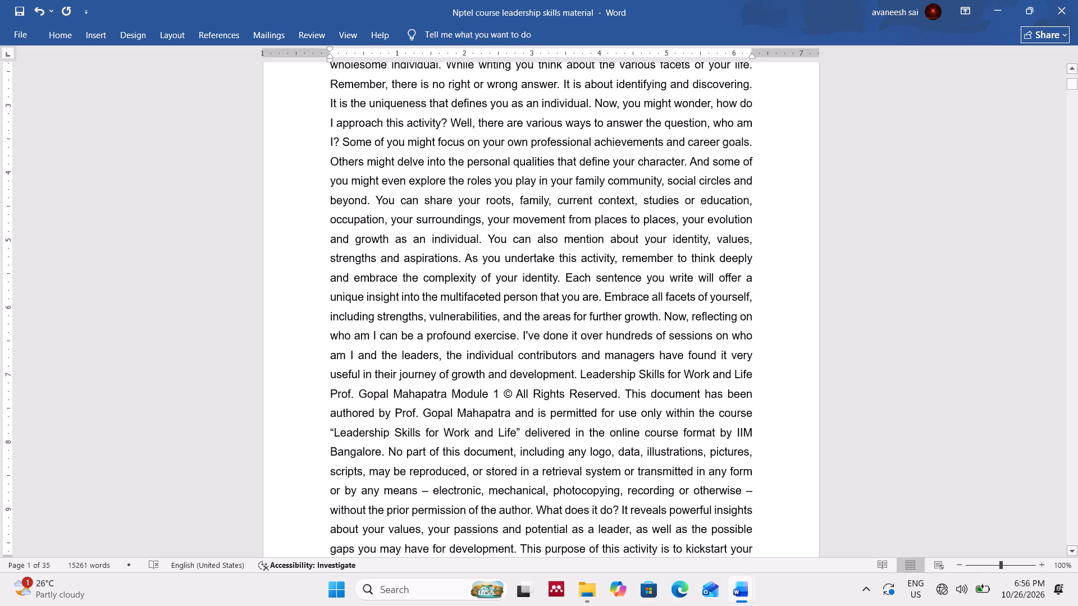
scroll(435, 415, down, 3)
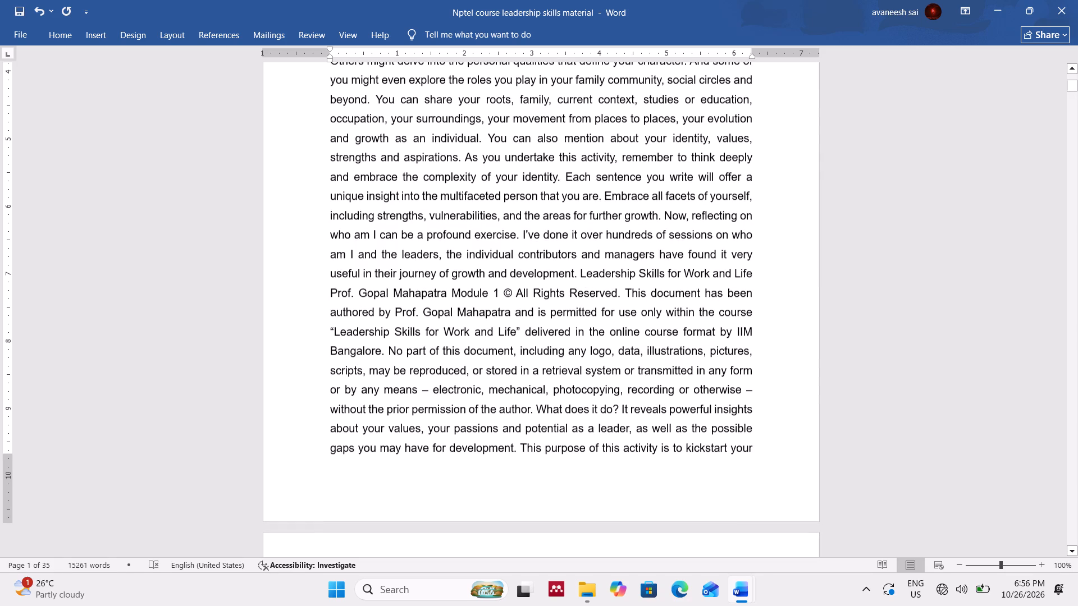
drag(583, 272, 539, 338)
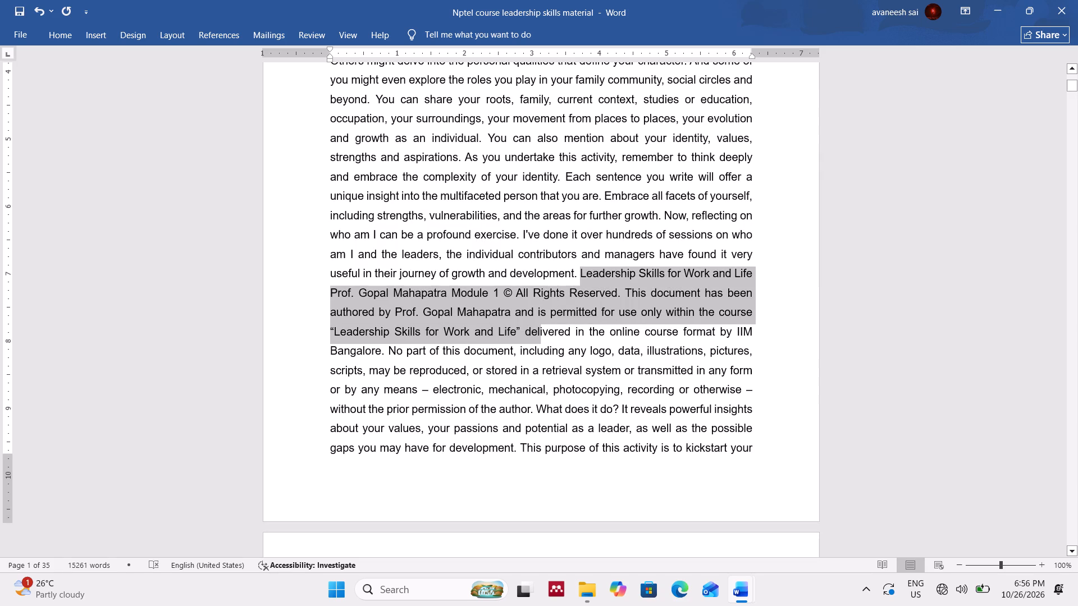
drag(539, 338, 615, 352)
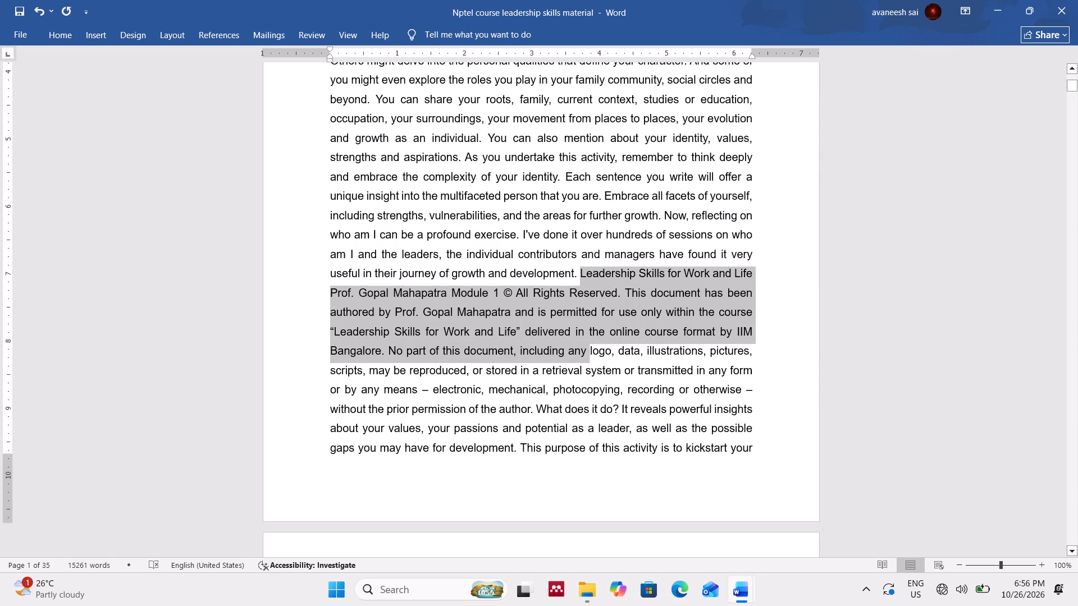
drag(615, 352, 509, 370)
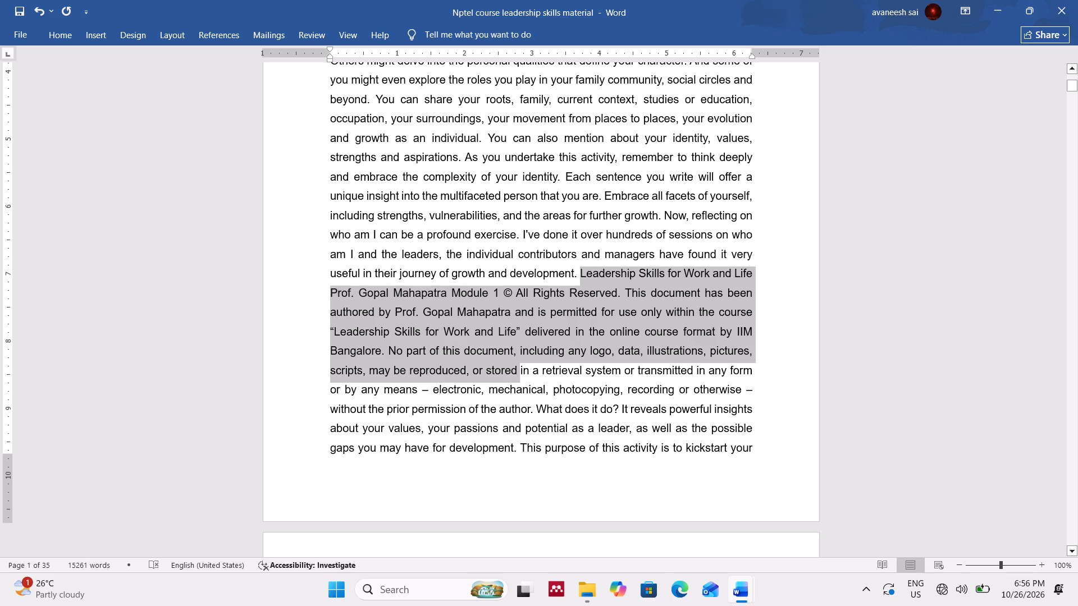
drag(509, 370, 499, 399)
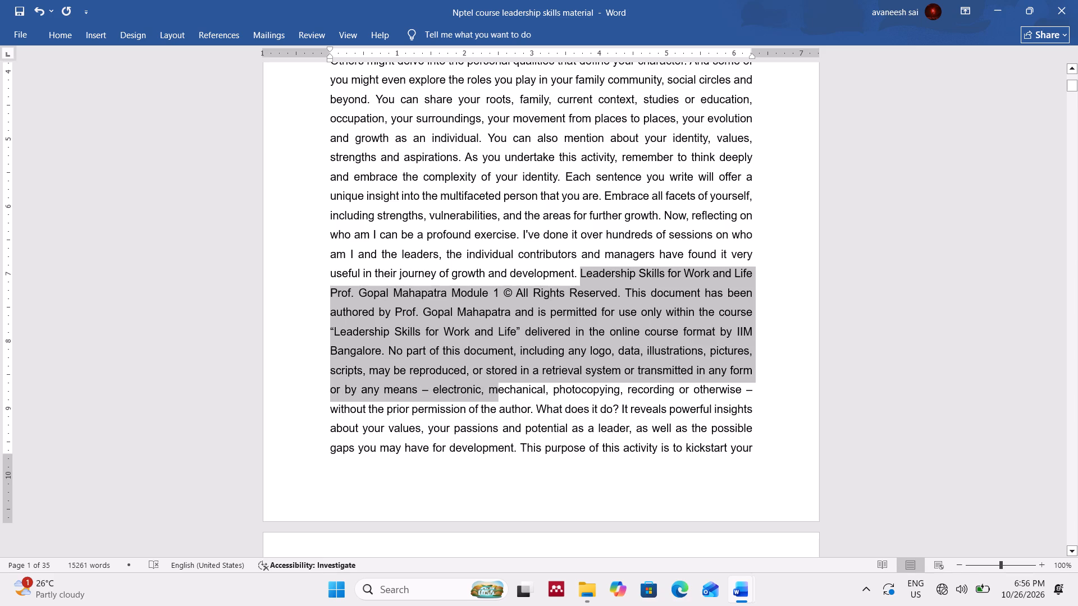
drag(499, 399, 511, 406)
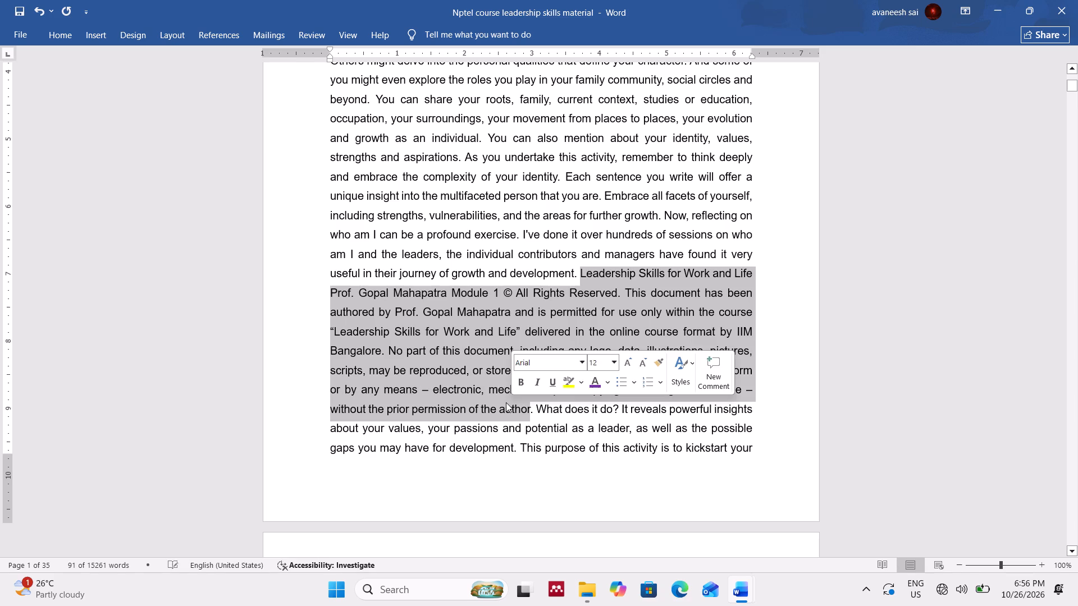
key(Delete)
key(Return)
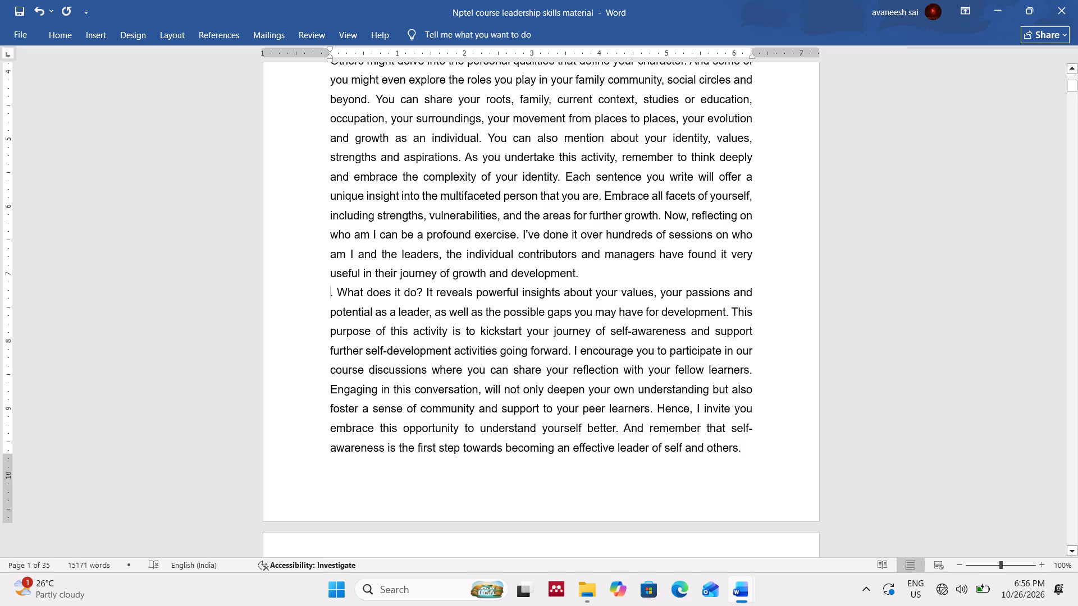
Review the "Discussing the Self-reflection Activity" section through to the start of "Self and its Components".
scroll(539, 426, down, 4)
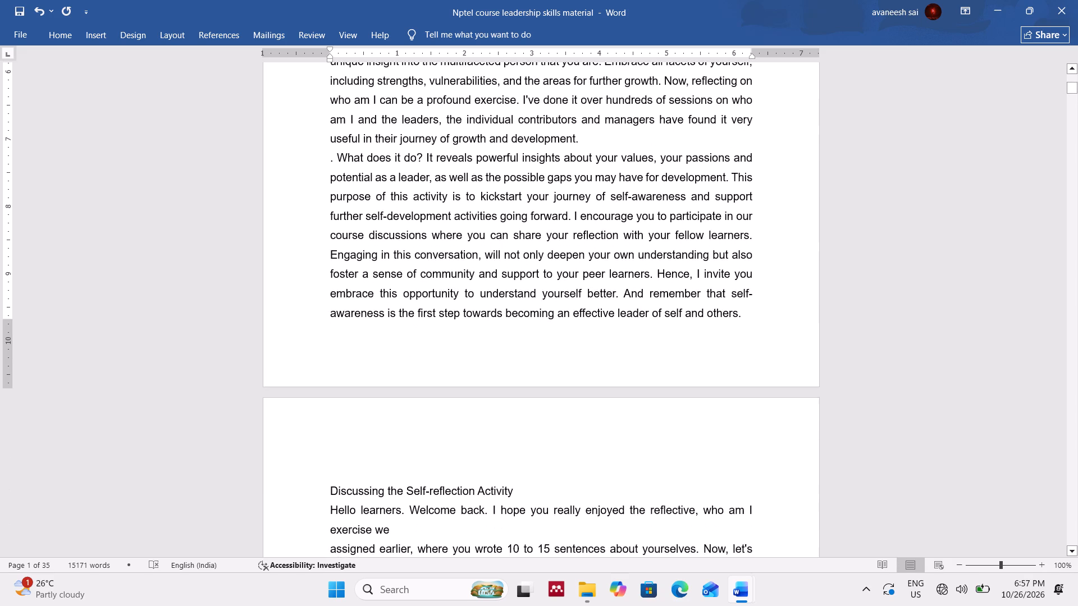
scroll(538, 426, down, 5)
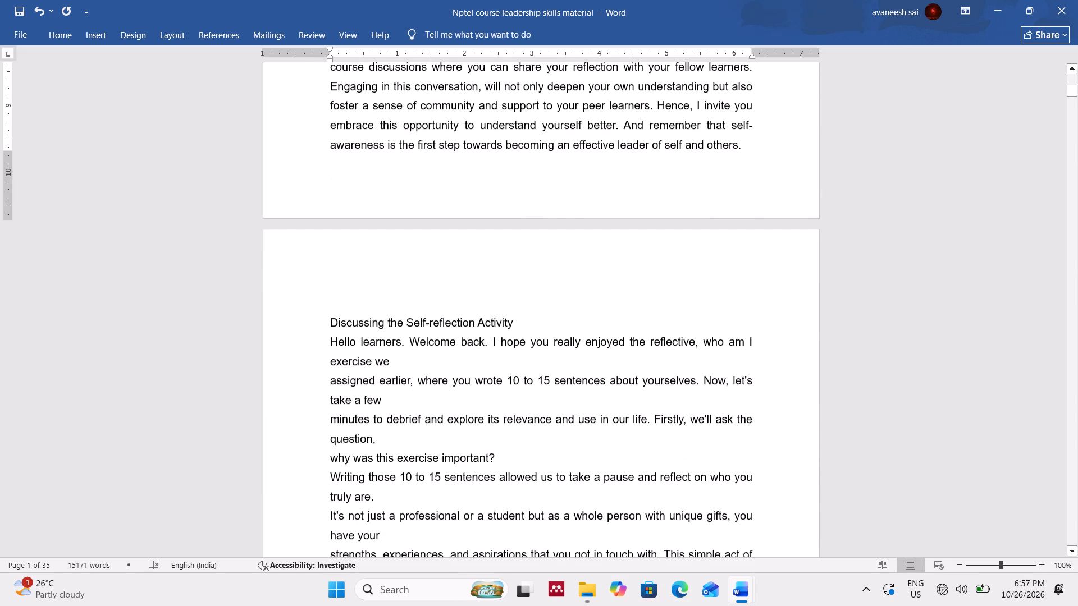
scroll(537, 426, down, 2)
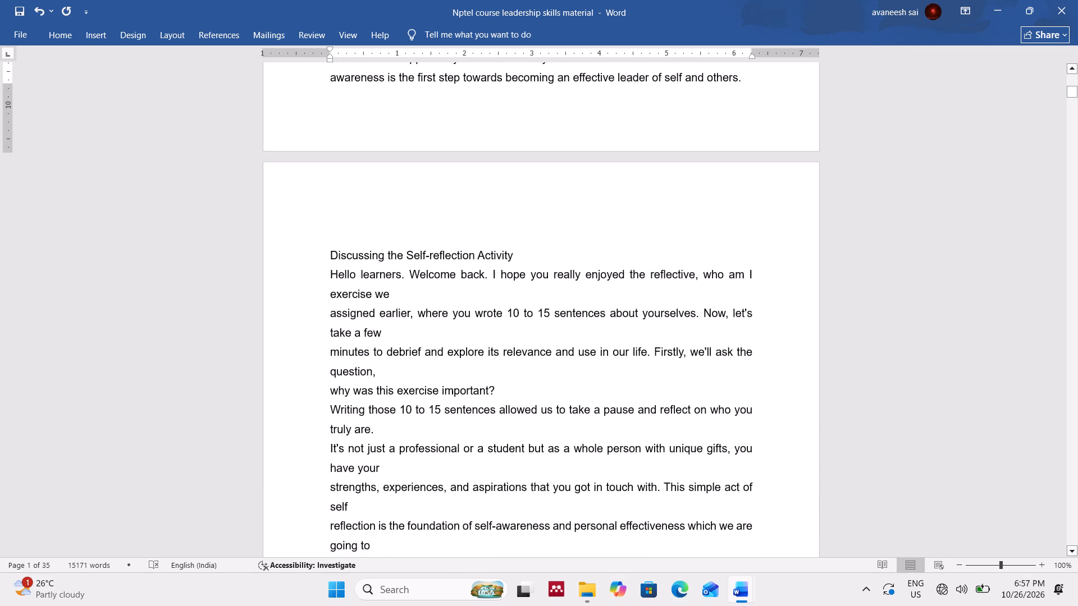
scroll(537, 426, down, 3)
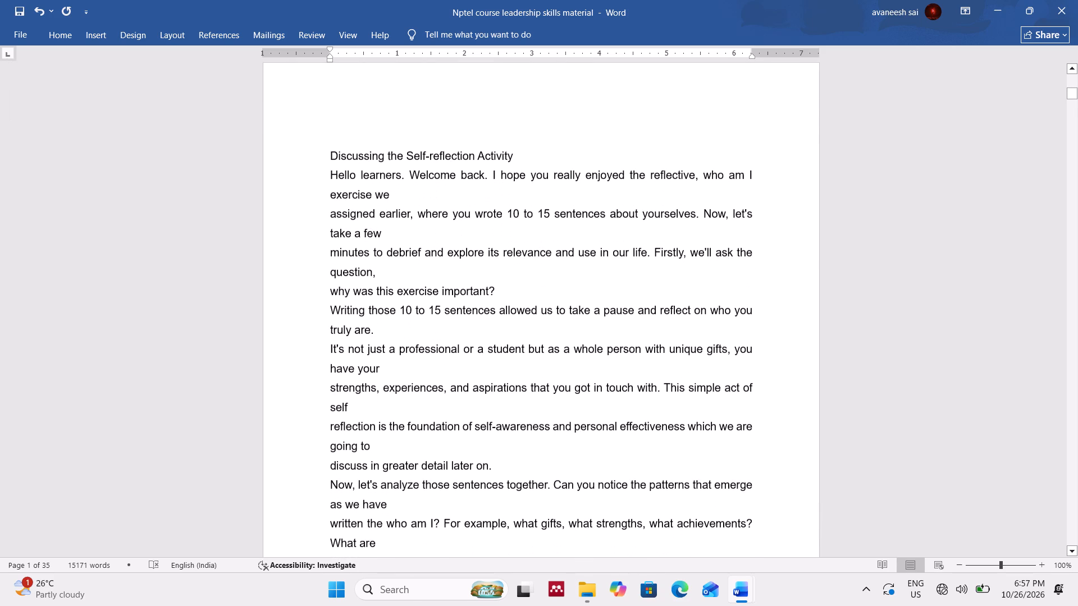
scroll(537, 426, down, 3)
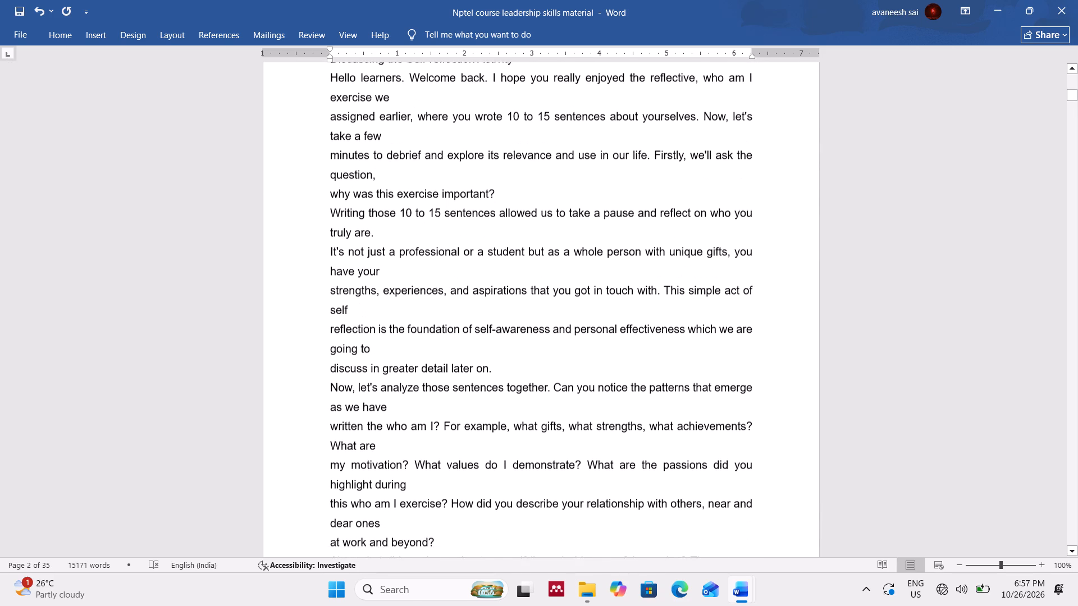
scroll(537, 426, down, 2)
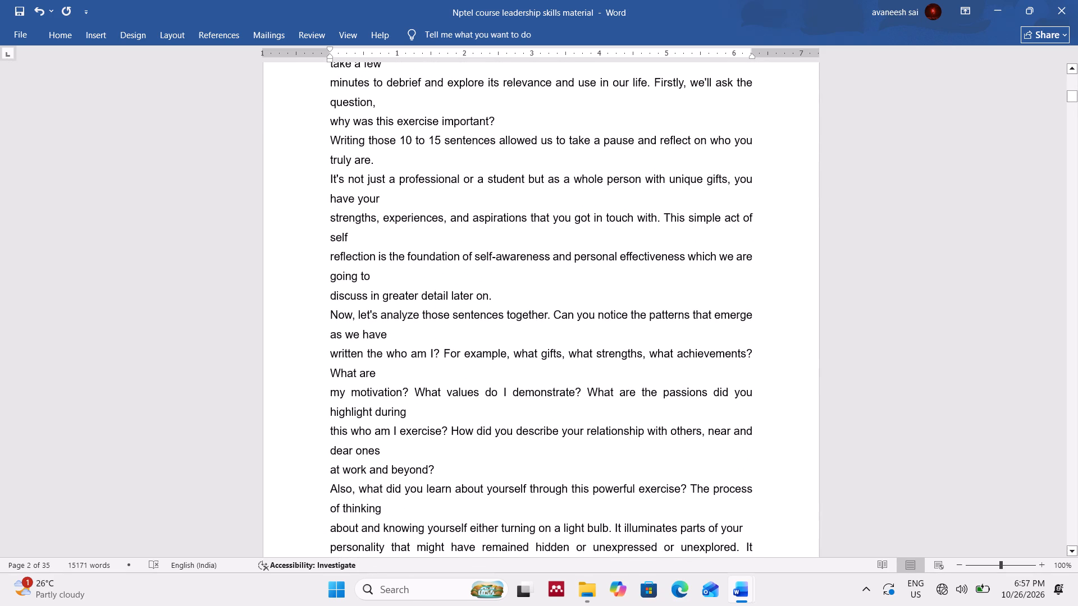
scroll(537, 426, down, 1)
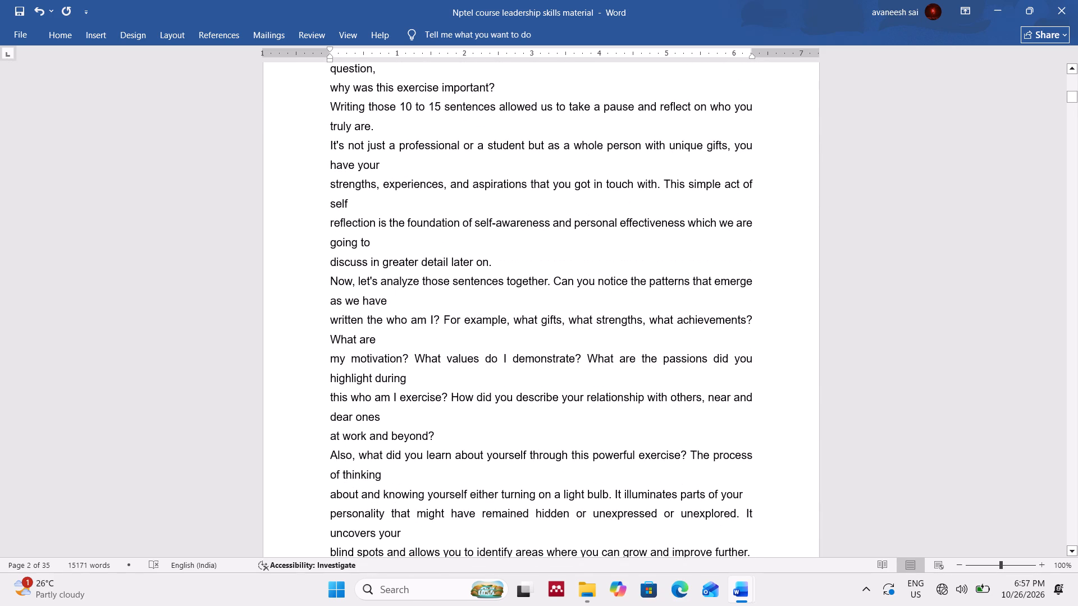
scroll(537, 426, down, 3)
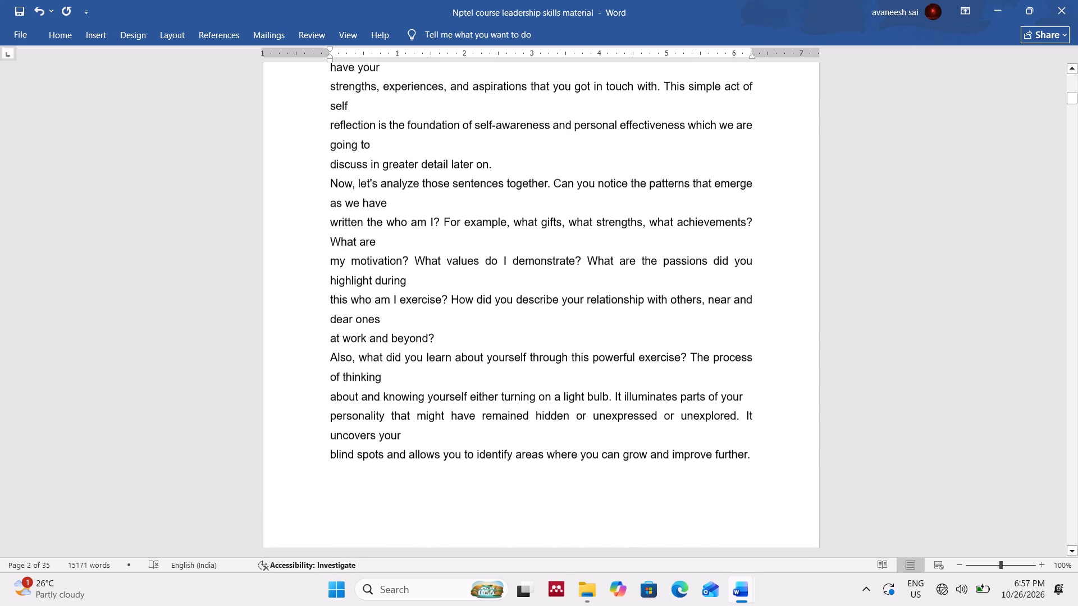
scroll(537, 426, down, 8)
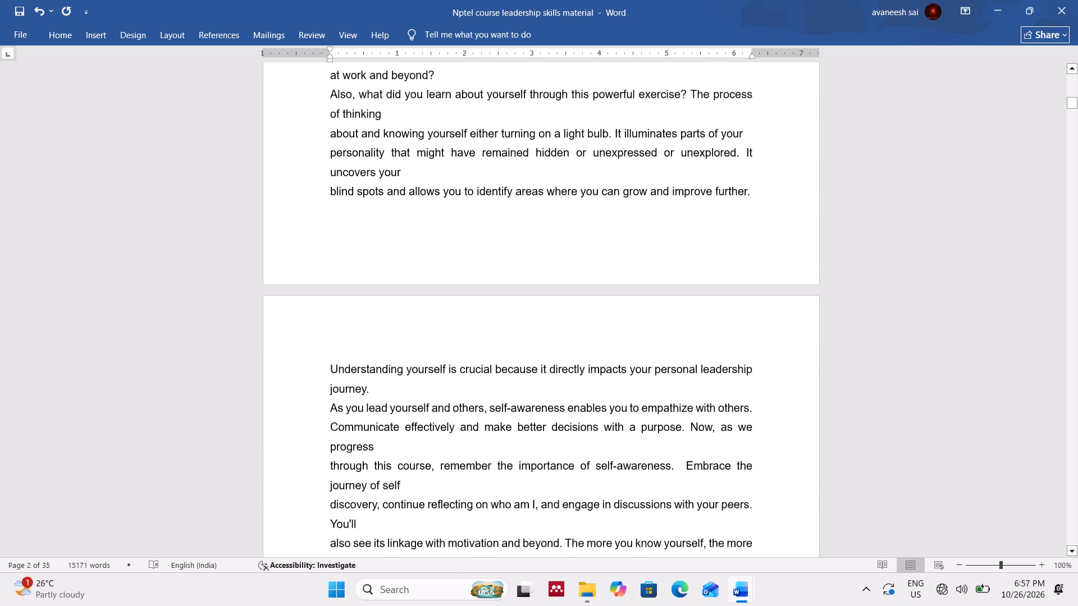
scroll(537, 426, down, 3)
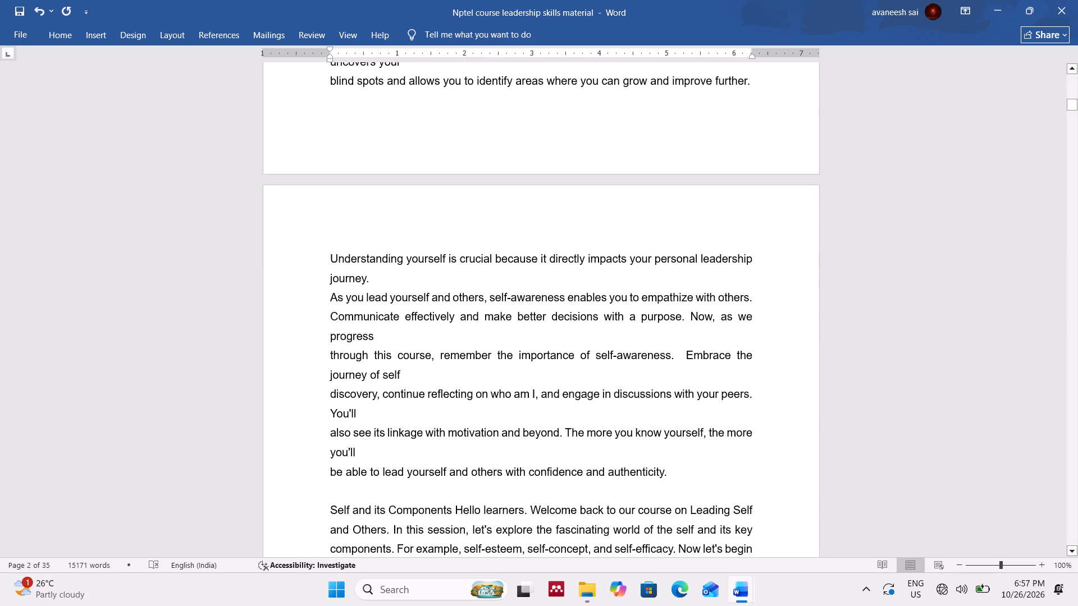
scroll(558, 484, down, 3)
scroll(497, 461, down, 2)
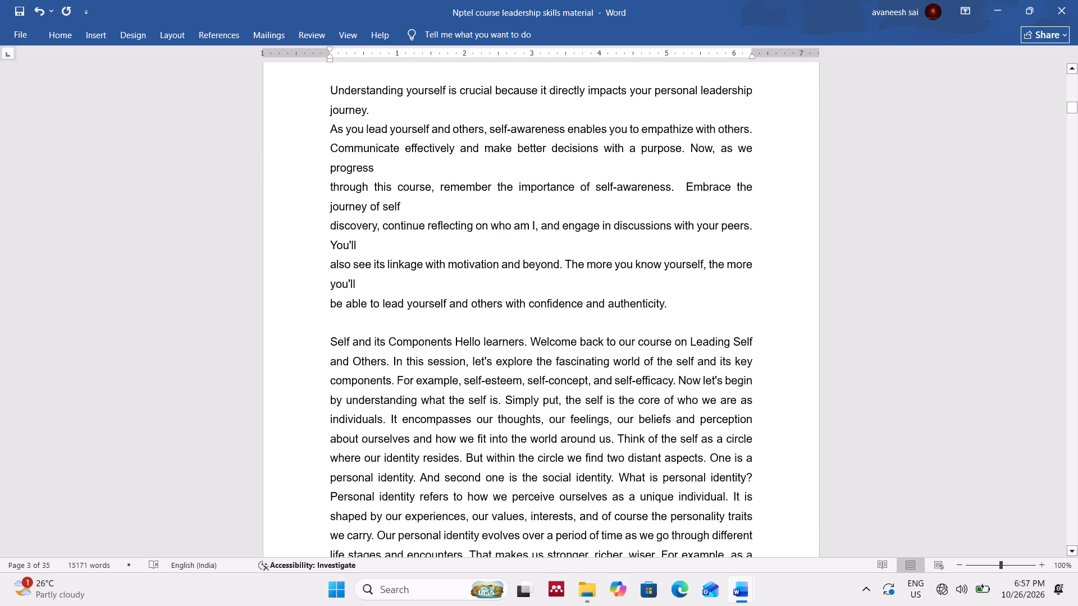
Colour the "Self and its Components" text purple from "Think of the self as a circle" through "Now, let's start".
scroll(490, 479, down, 2)
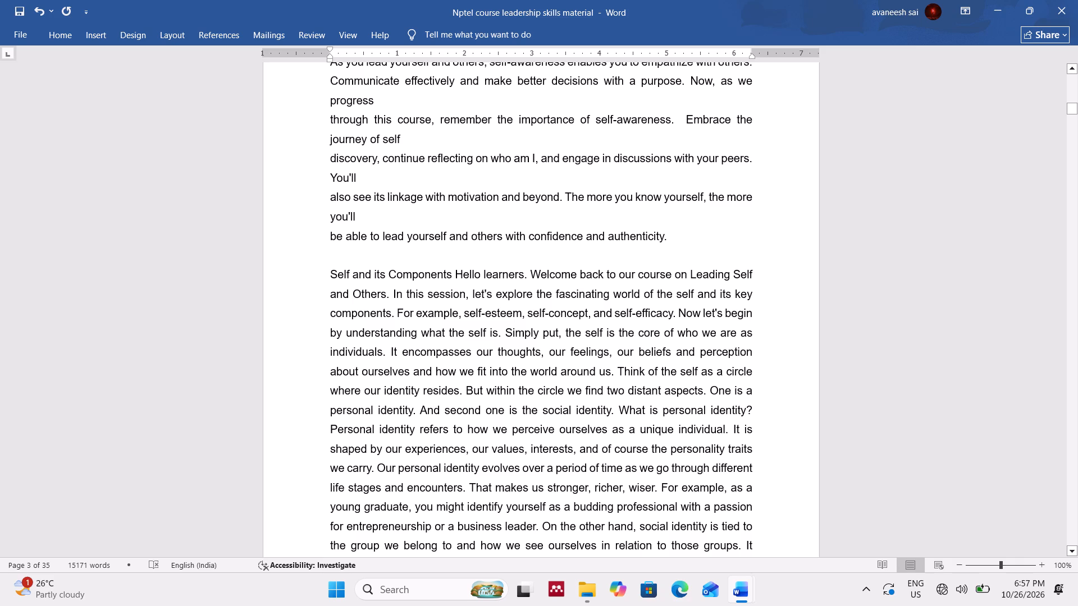
scroll(423, 402, down, 1)
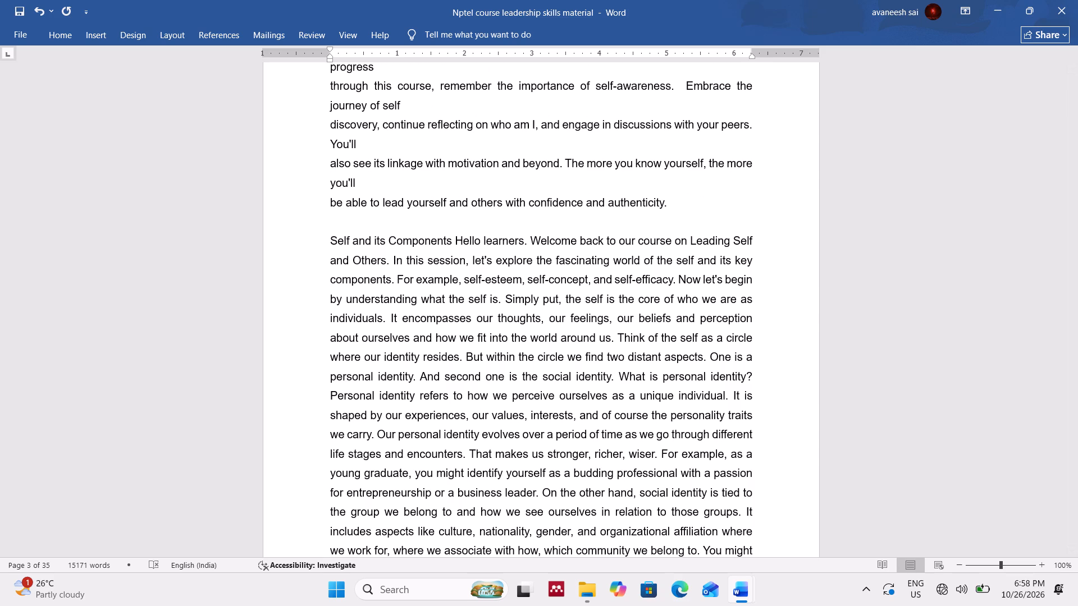
scroll(423, 402, down, 1)
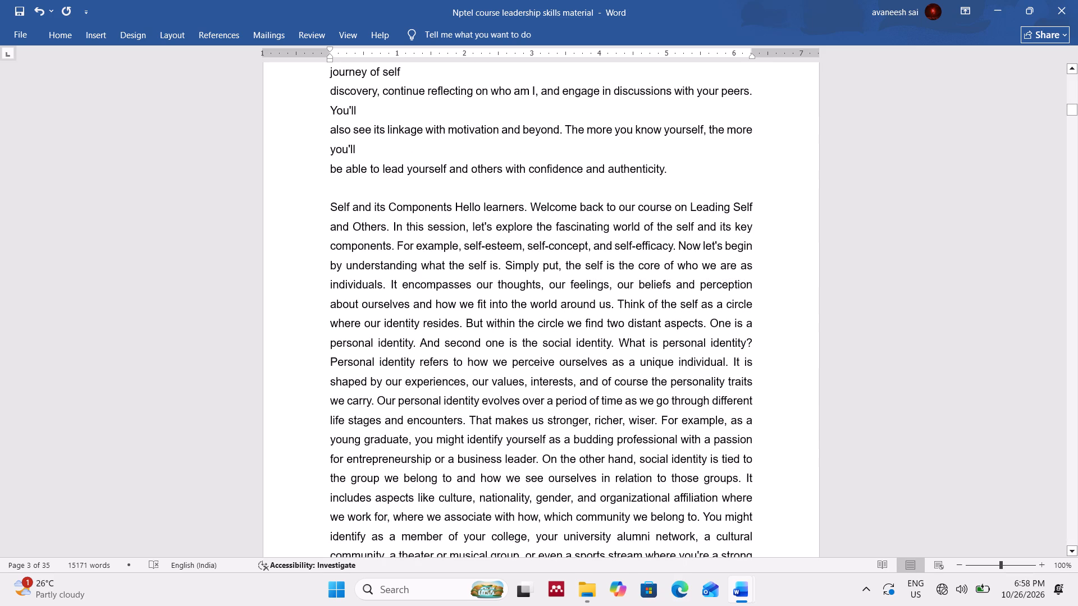
scroll(423, 402, down, 1)
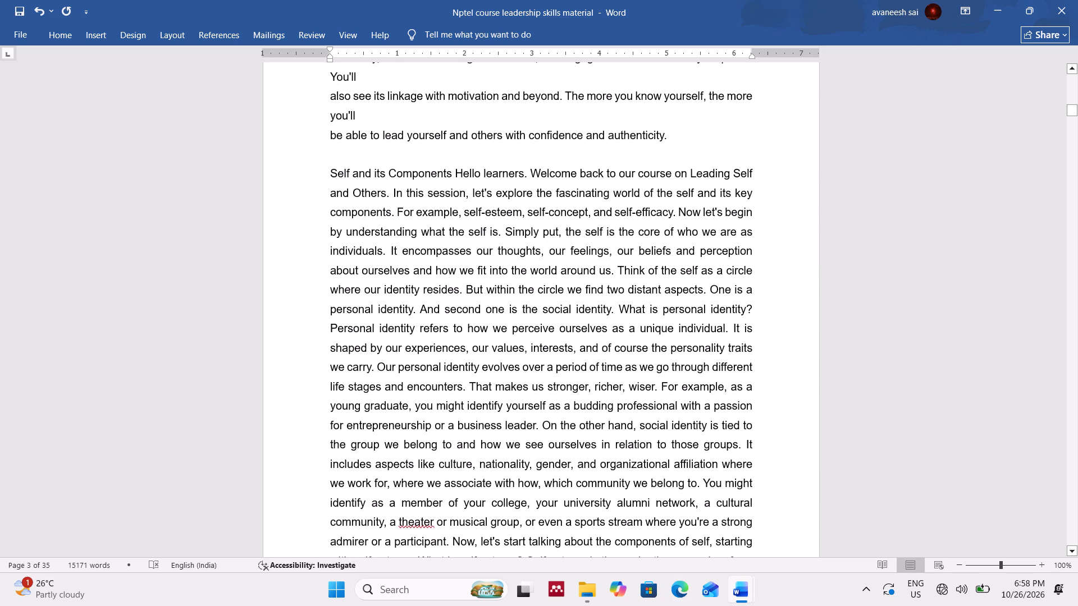
scroll(423, 402, down, 1)
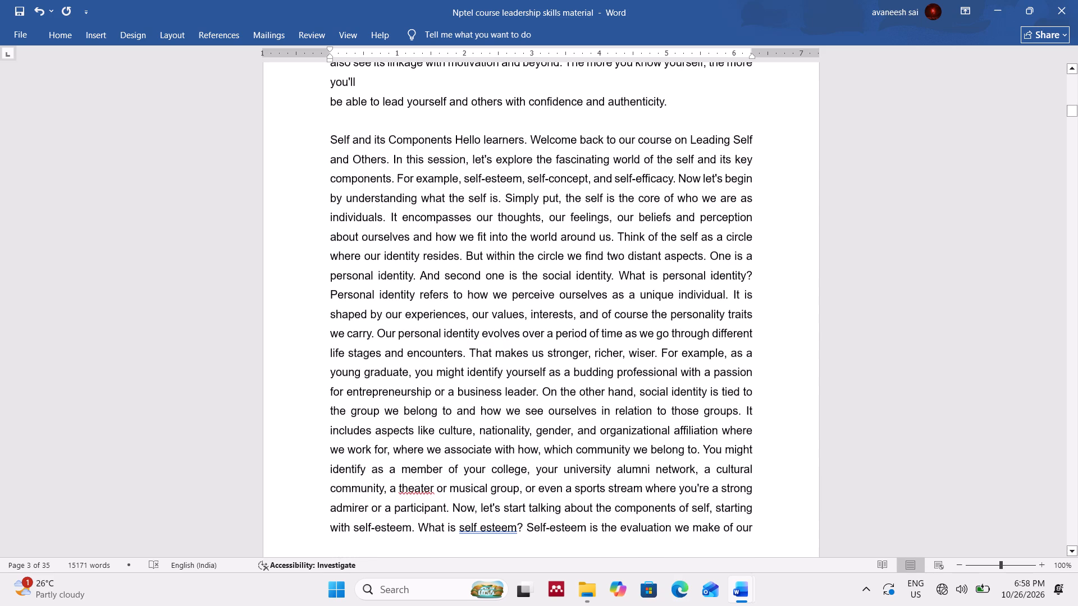
scroll(423, 405, down, 1)
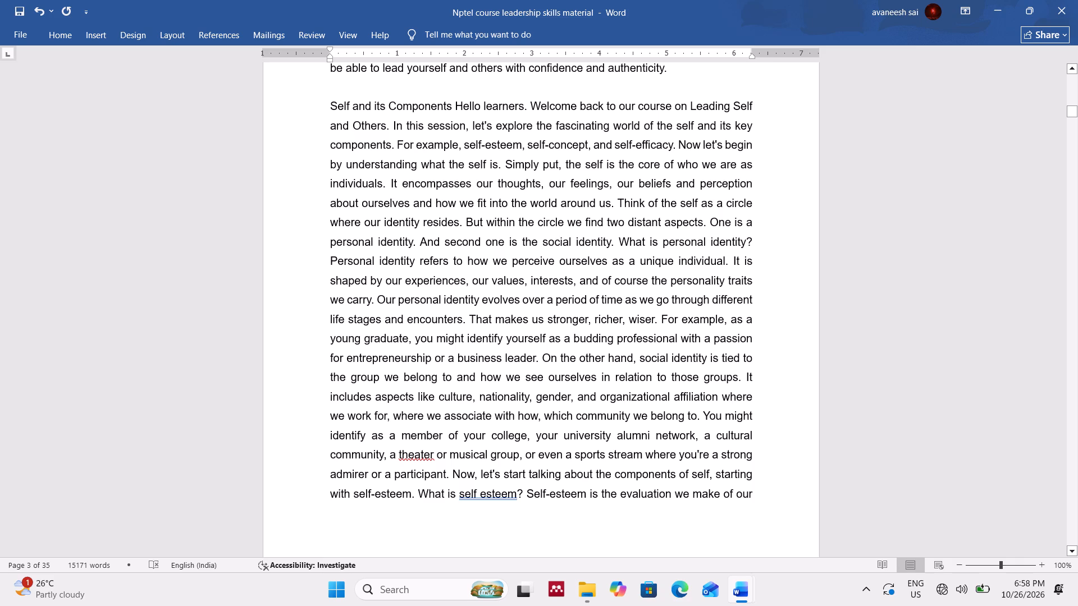
drag(622, 202, 616, 250)
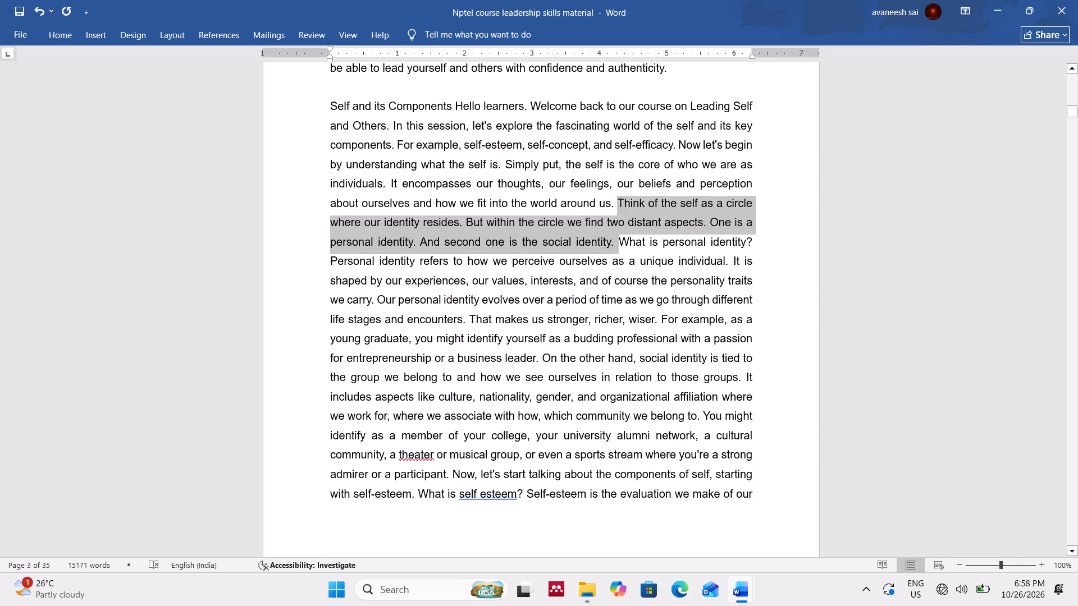
drag(616, 250, 577, 325)
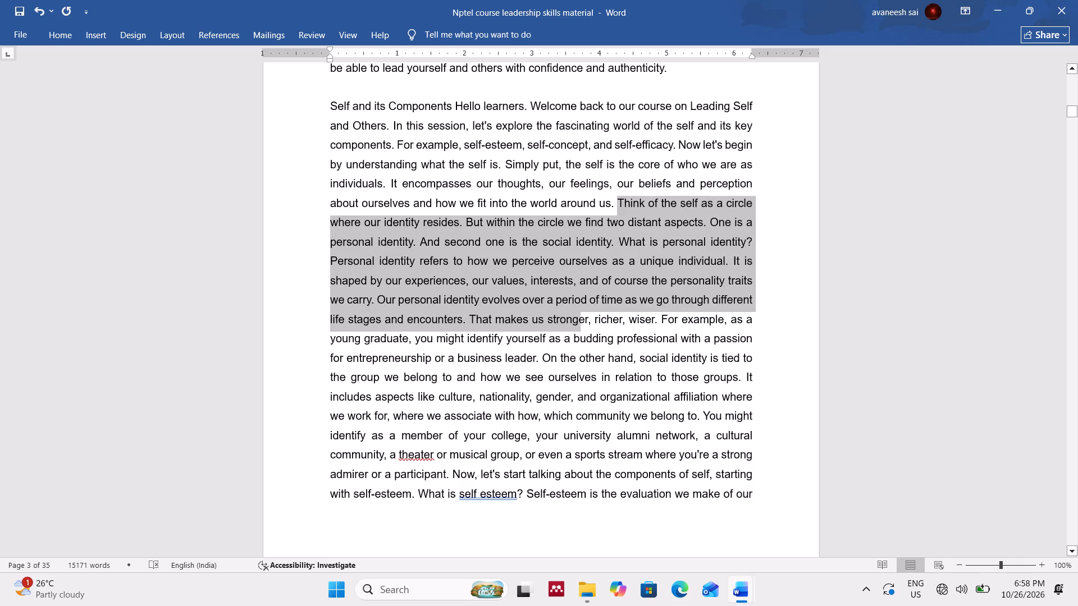
drag(577, 325, 588, 399)
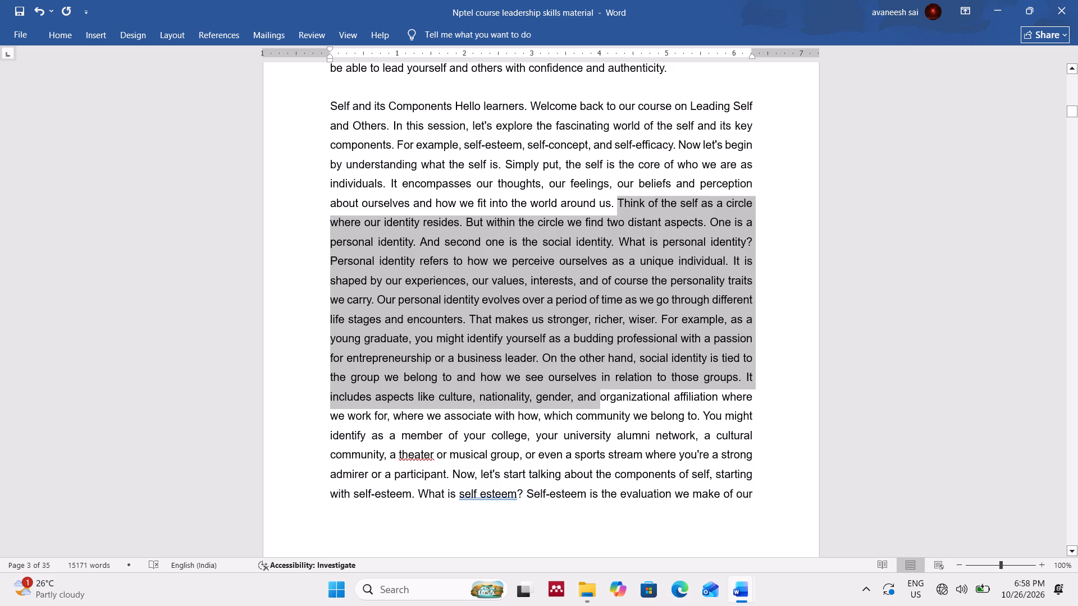
drag(588, 399, 586, 428)
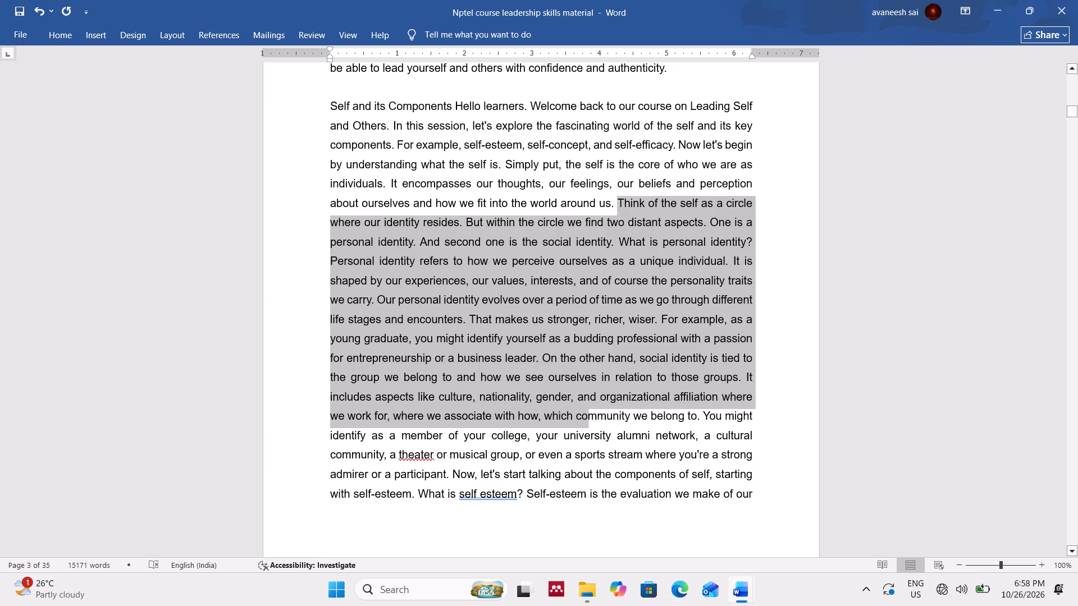
drag(586, 428, 587, 434)
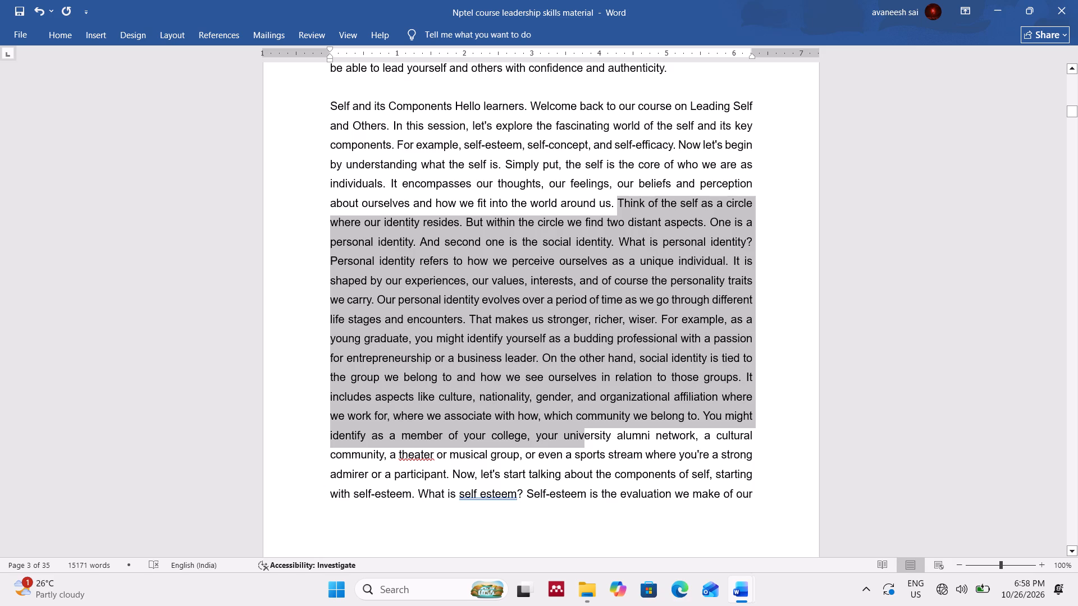
drag(587, 434, 620, 475)
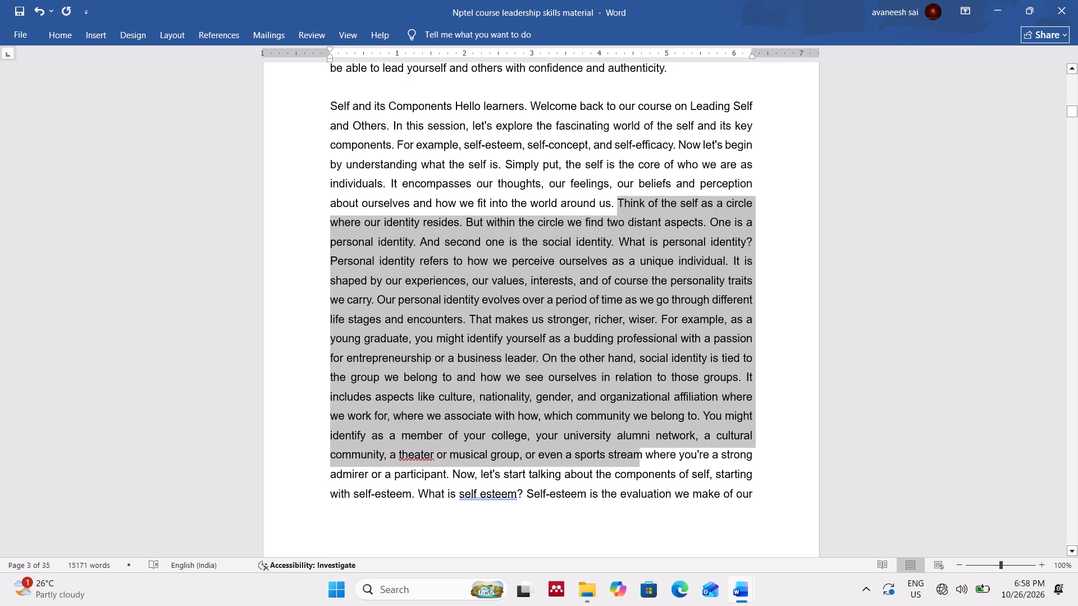
drag(620, 475, 517, 476)
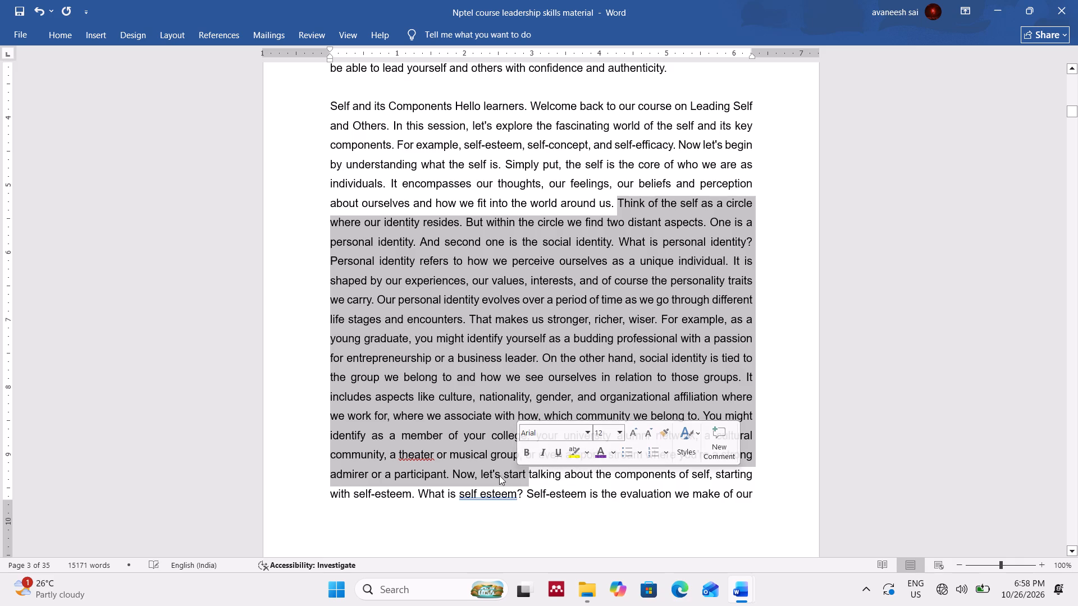
click(53, 37)
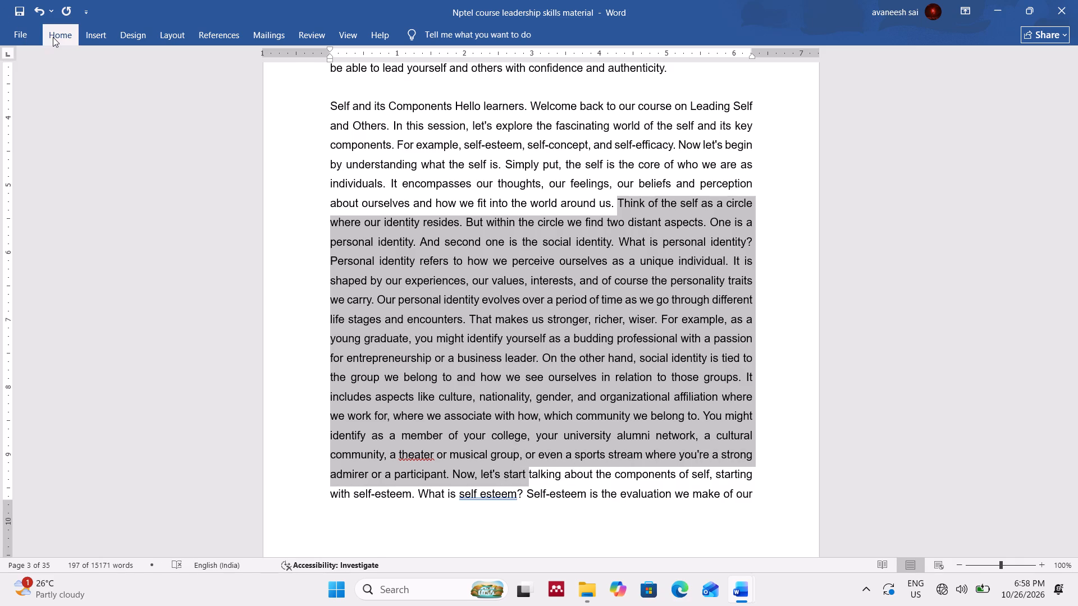
click(294, 86)
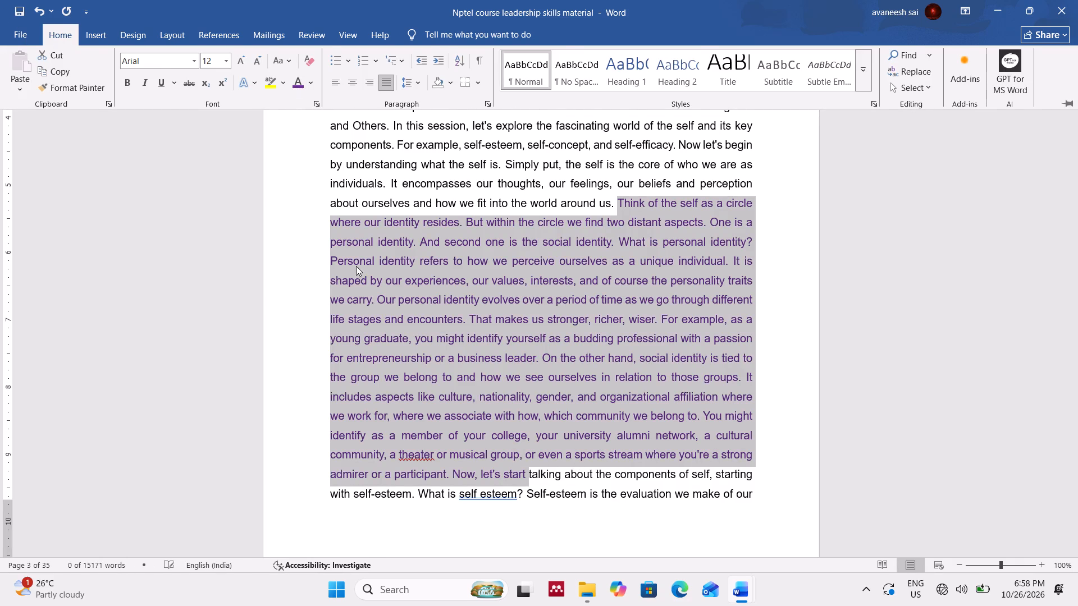
click(357, 279)
Colour the self-esteem passage purple from "What is self esteem?" through "Imagine this ladder represents your self-esteem.".
scroll(384, 310, down, 4)
scroll(411, 353, down, 3)
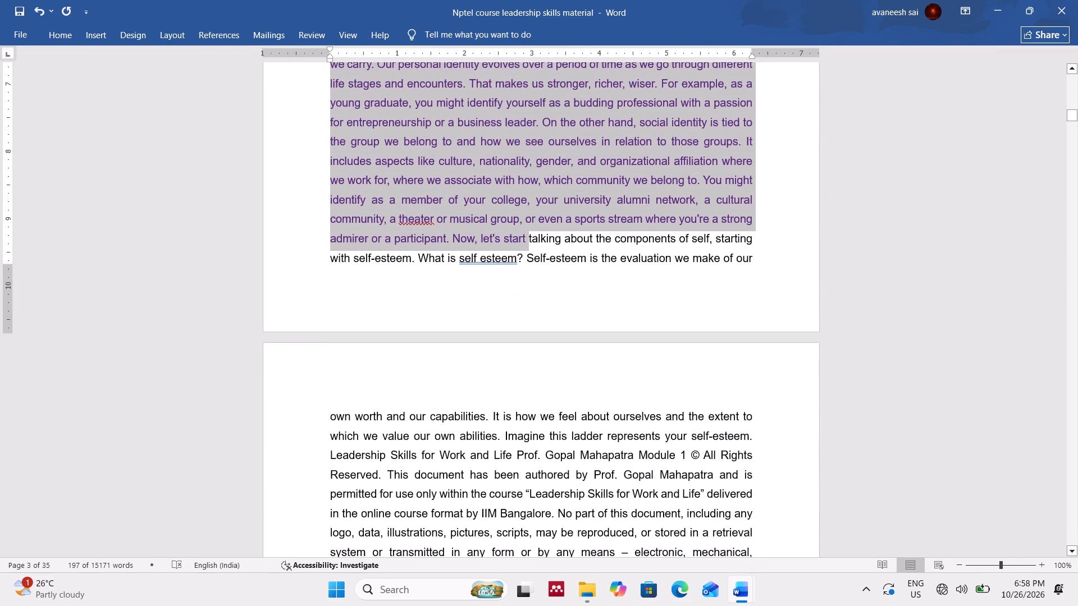
click(426, 256)
drag(421, 256, 545, 321)
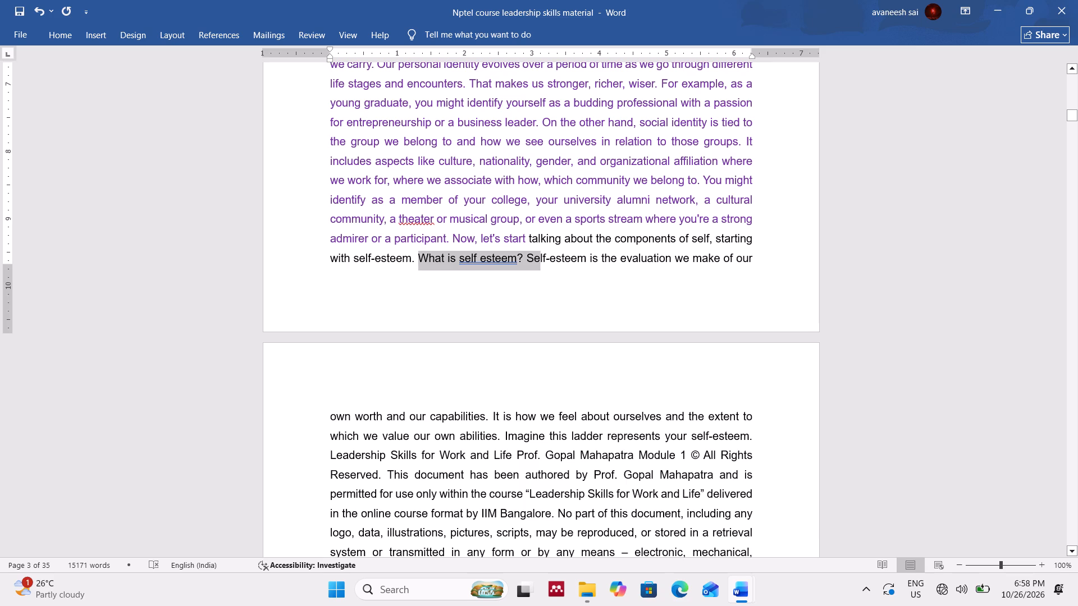
drag(545, 321, 609, 383)
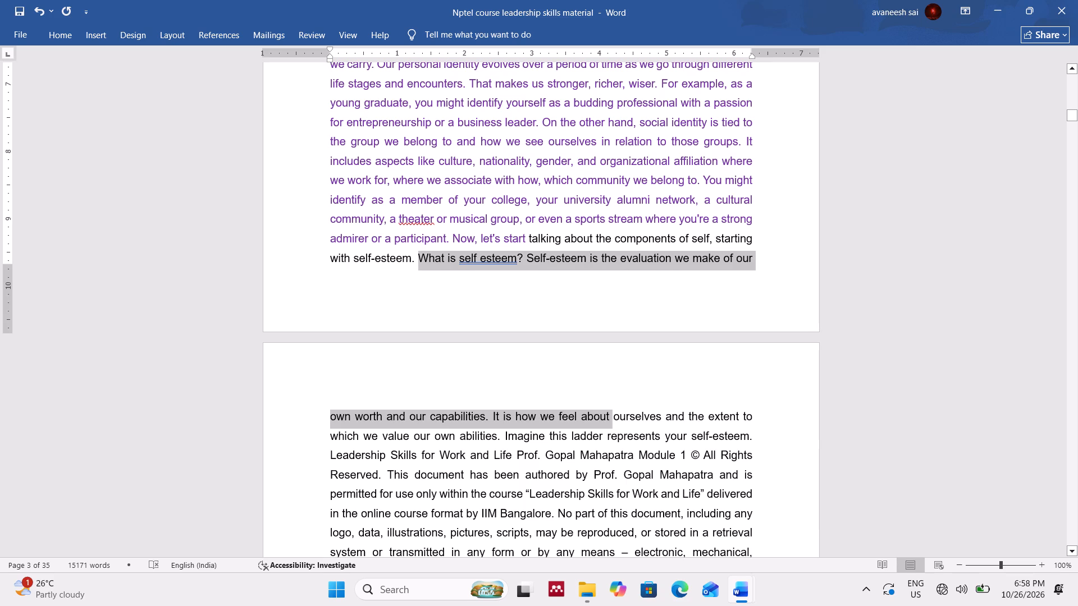
drag(609, 383, 623, 386)
drag(623, 386, 630, 420)
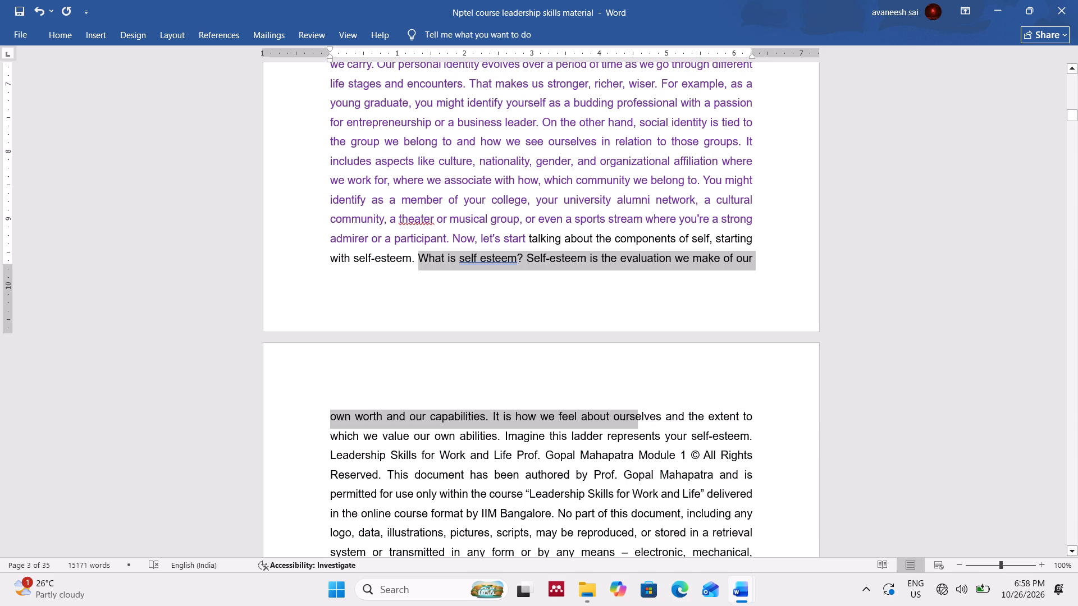
drag(630, 420, 599, 431)
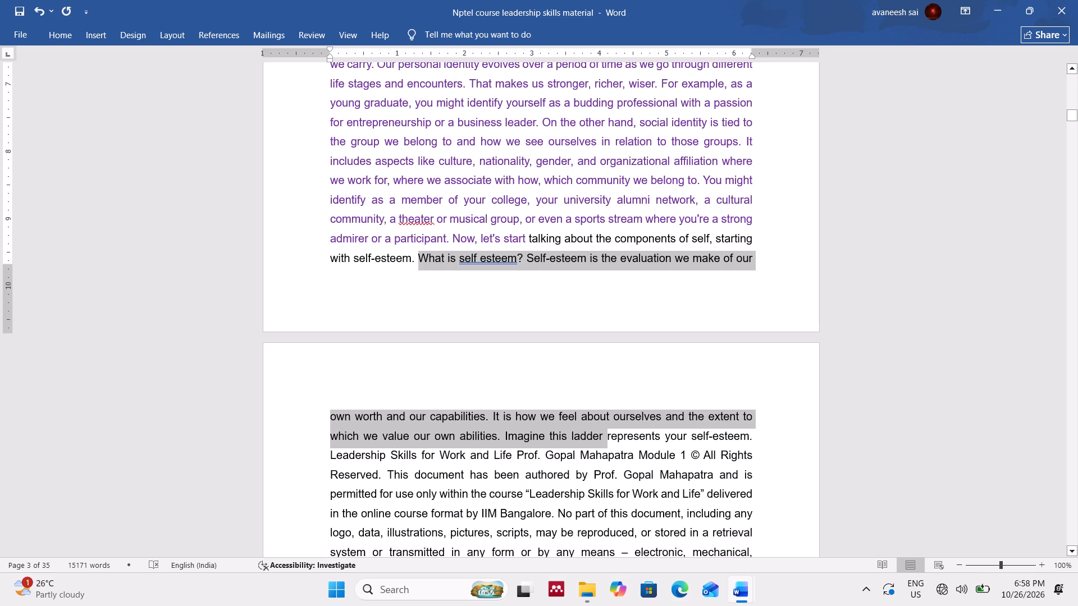
drag(599, 431, 752, 434)
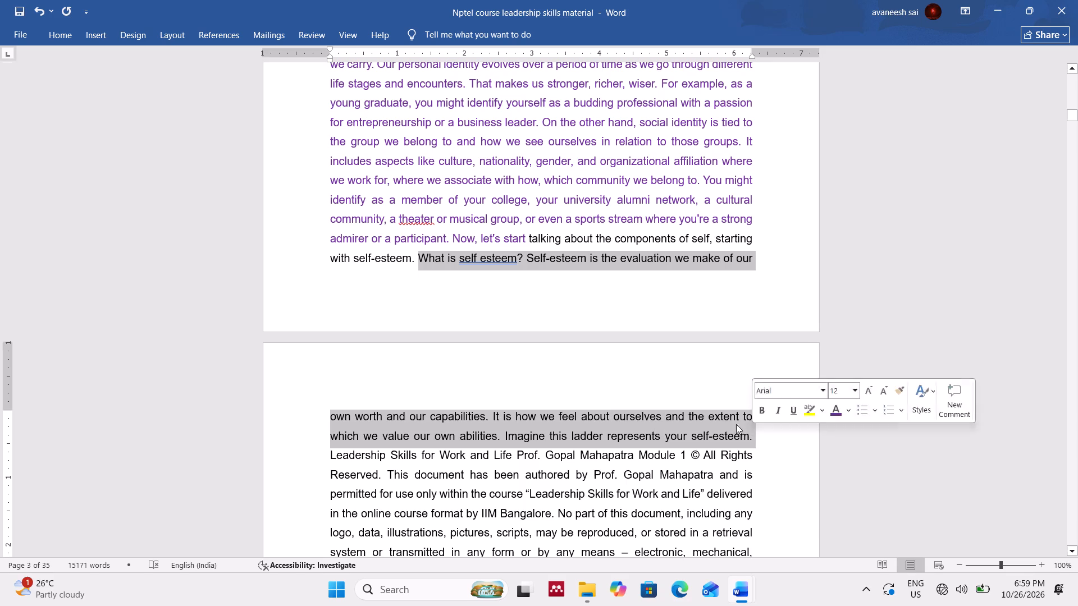
click(66, 39)
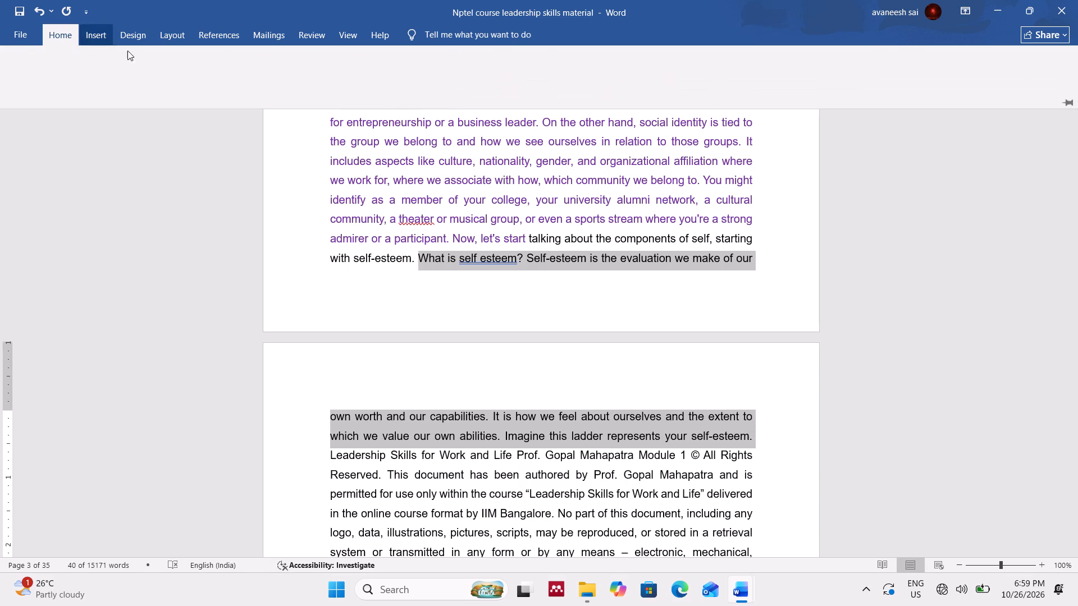
click(298, 88)
Replace the copyright notice from "Leadership Skills for Work and Life" through "prior permission of the author" with two paragraph breaks before "A high self-esteem means".
scroll(357, 334, down, 2)
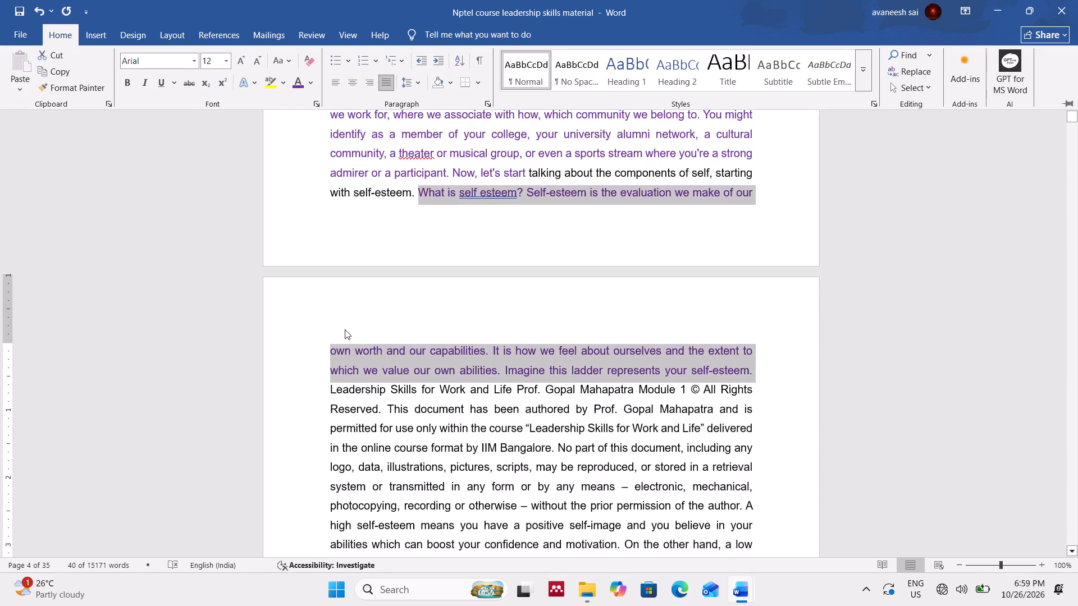
scroll(346, 355, down, 2)
click(339, 334)
drag(330, 320, 332, 323)
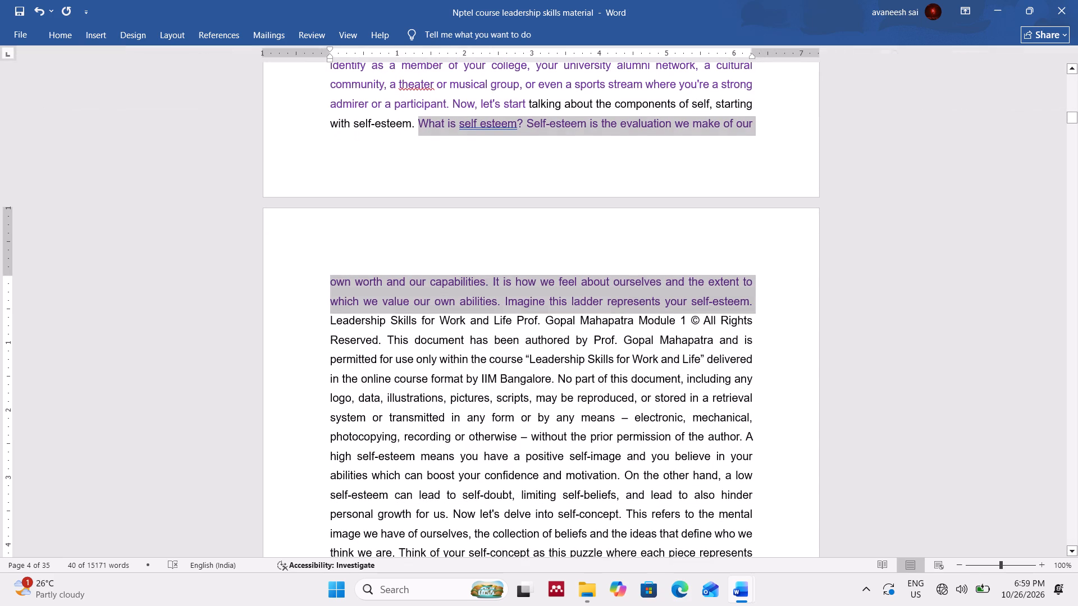
drag(332, 323, 523, 402)
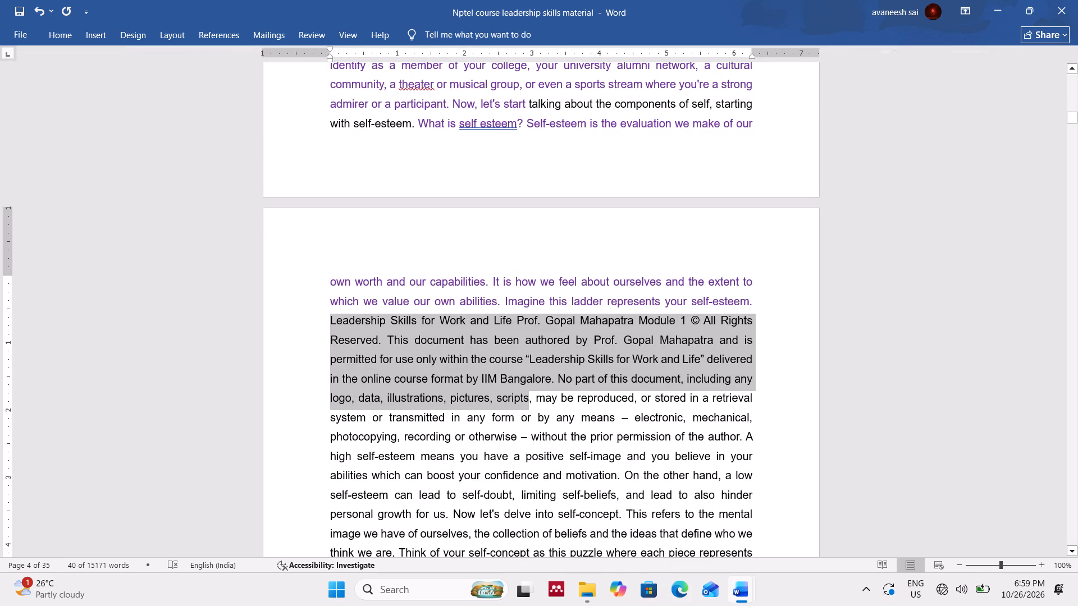
drag(523, 402, 654, 439)
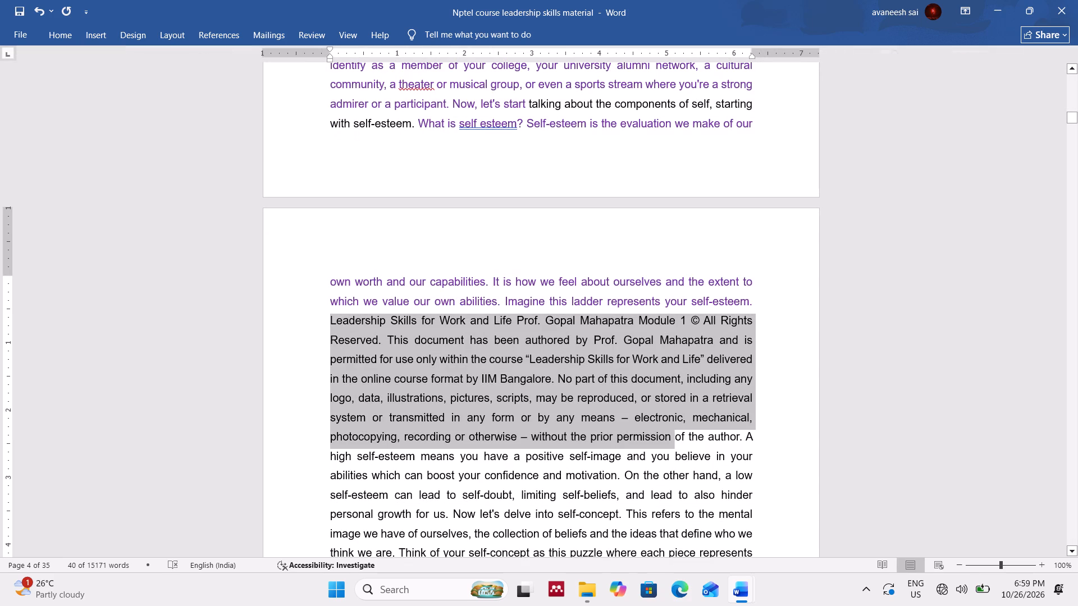
drag(654, 439, 732, 433)
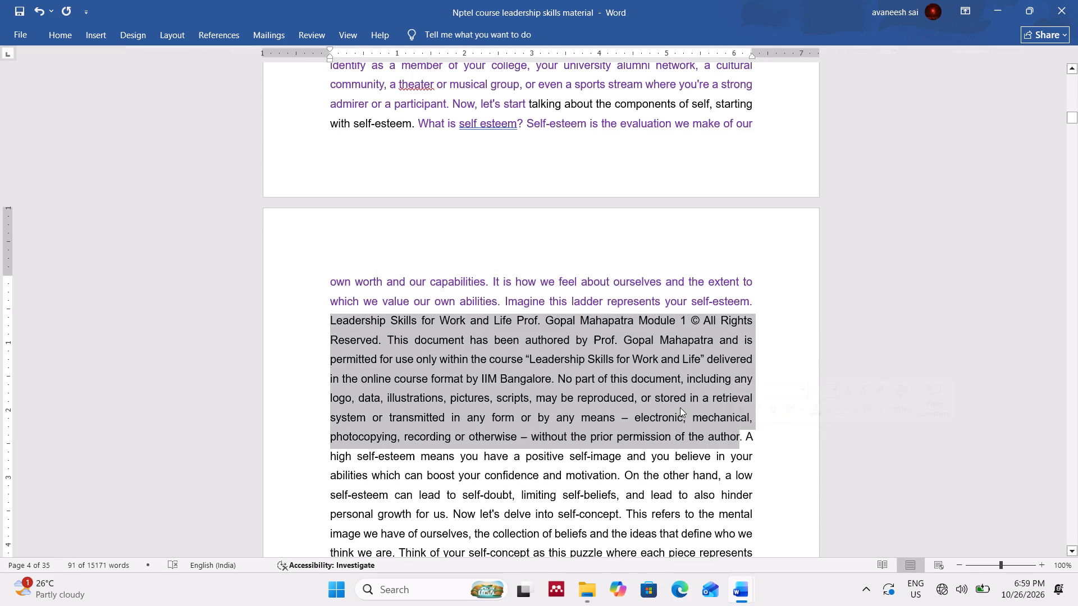
key(Delete)
key(Return)
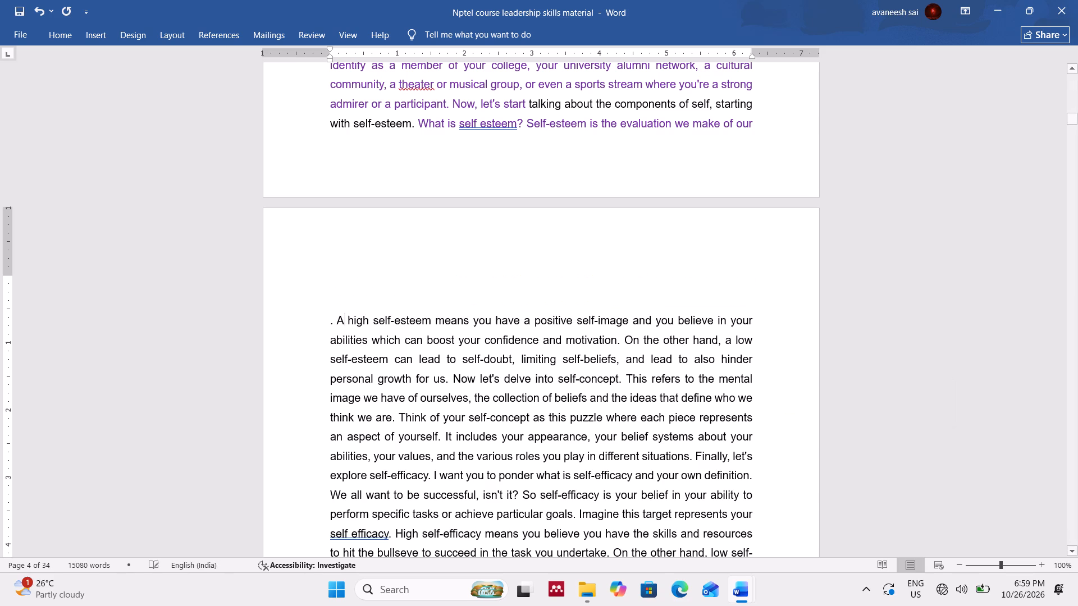
key(Return)
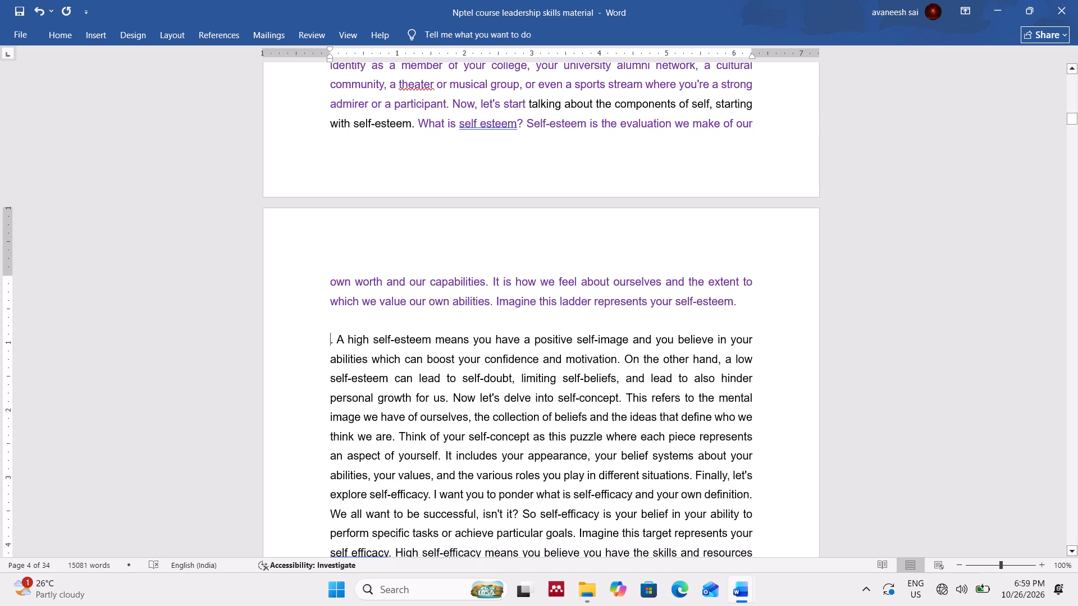
Colour the self-concept passage light green from "self-concept. This refers to the mental image" through "Finally, let's".
scroll(418, 381, down, 1)
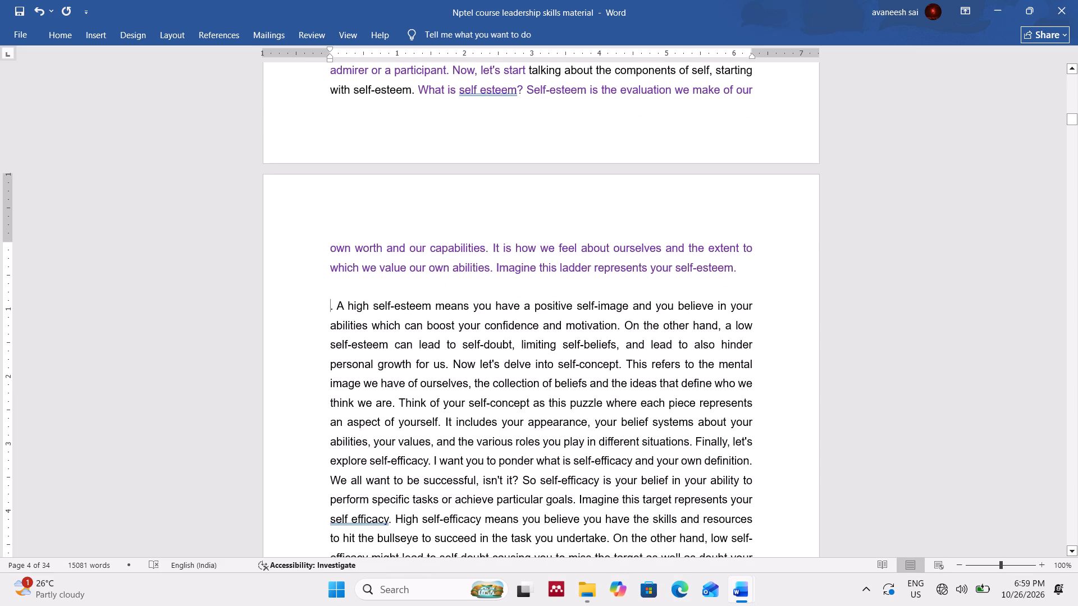
drag(558, 366, 574, 378)
drag(574, 378, 580, 396)
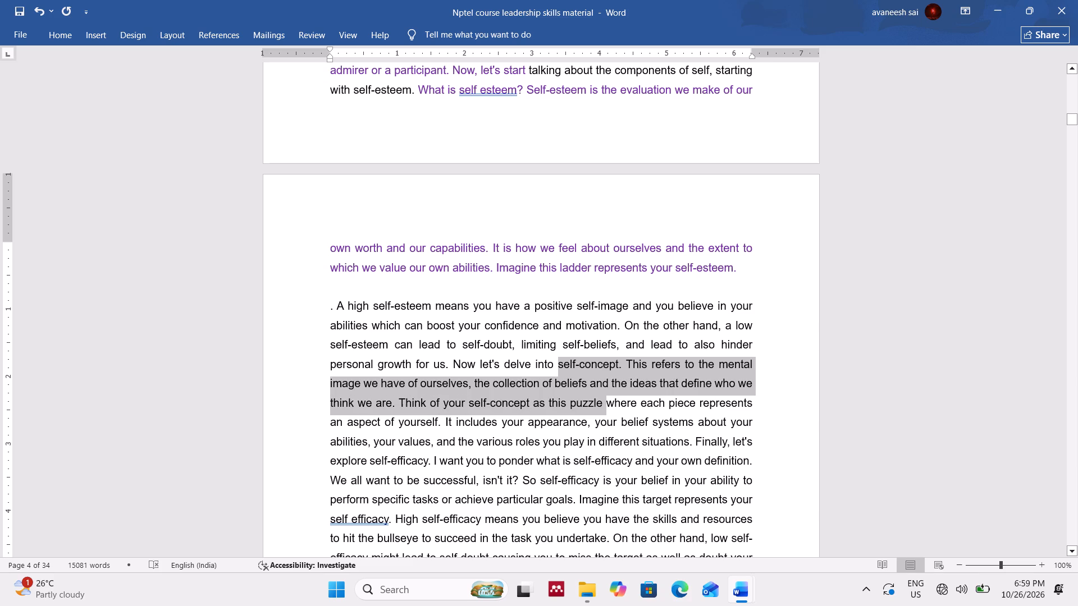
drag(580, 396, 581, 406)
drag(581, 406, 607, 431)
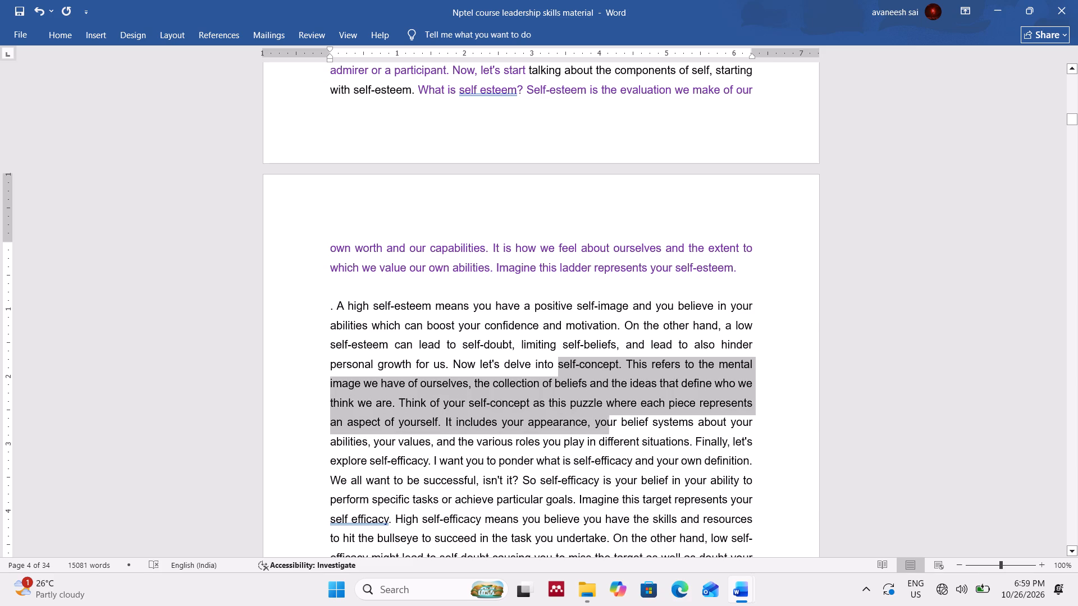
drag(607, 431, 606, 435)
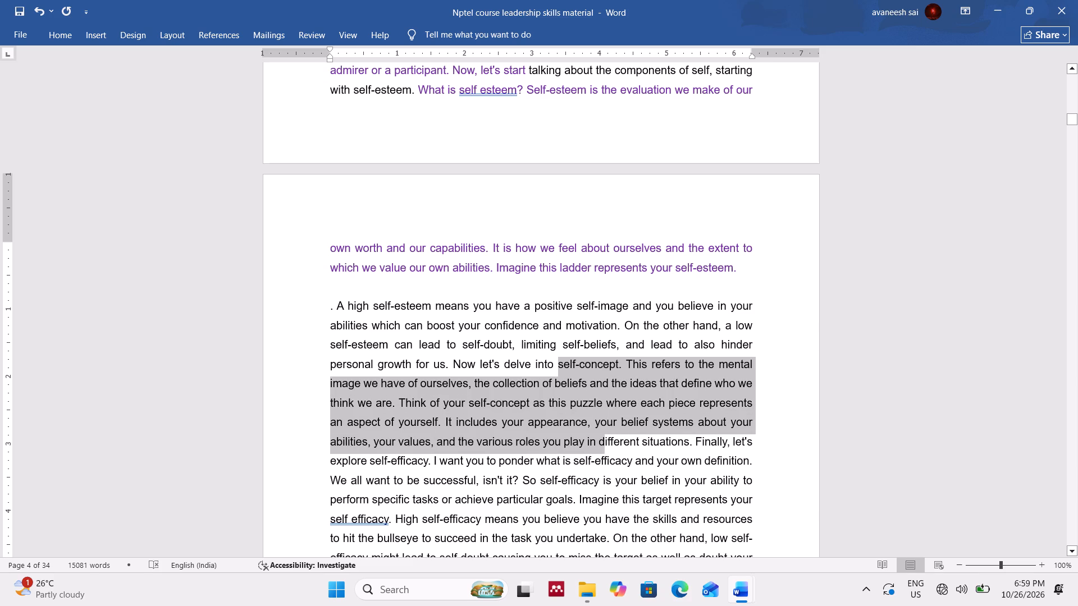
drag(606, 435, 650, 447)
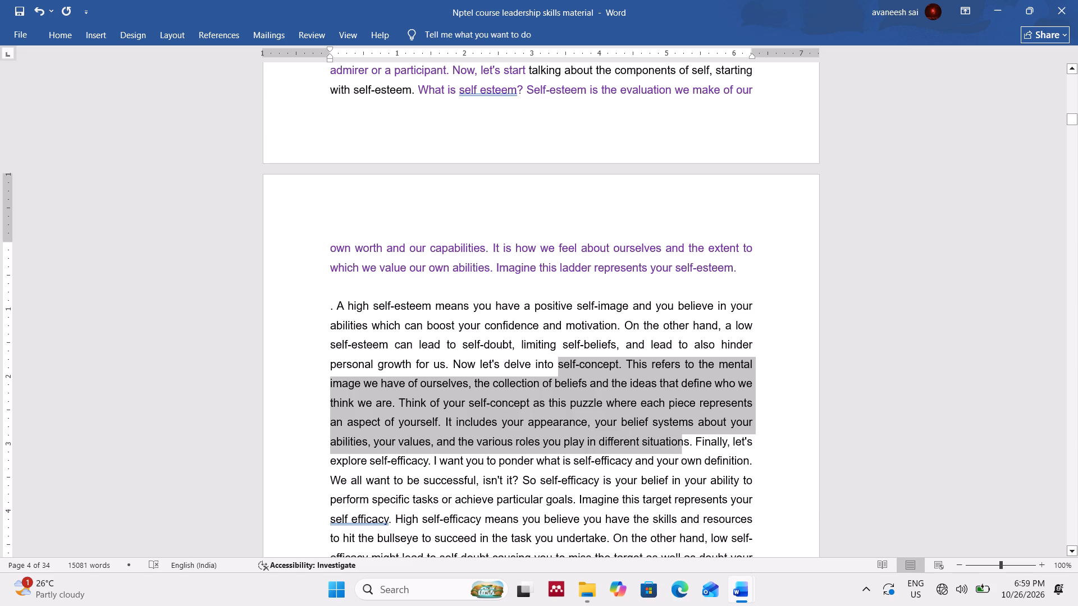
drag(650, 447, 746, 441)
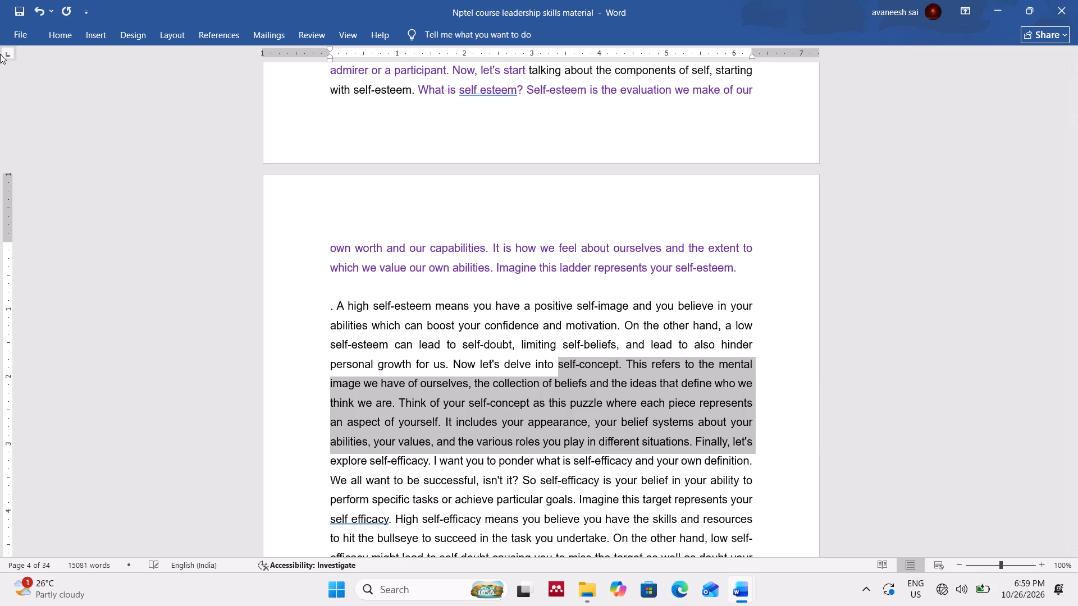
click(55, 37)
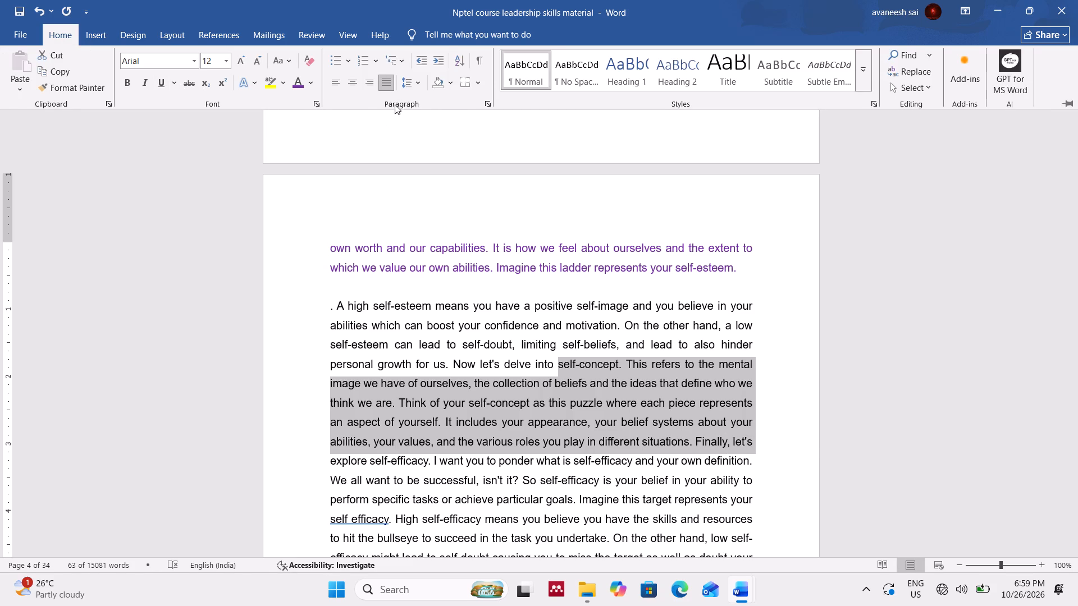
click(312, 82)
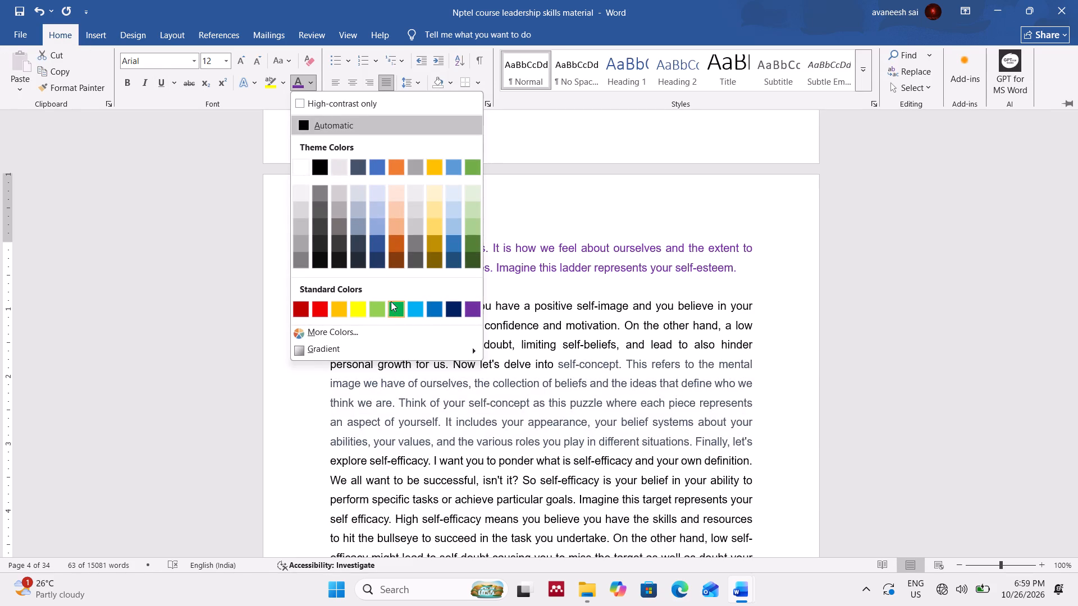
click(374, 310)
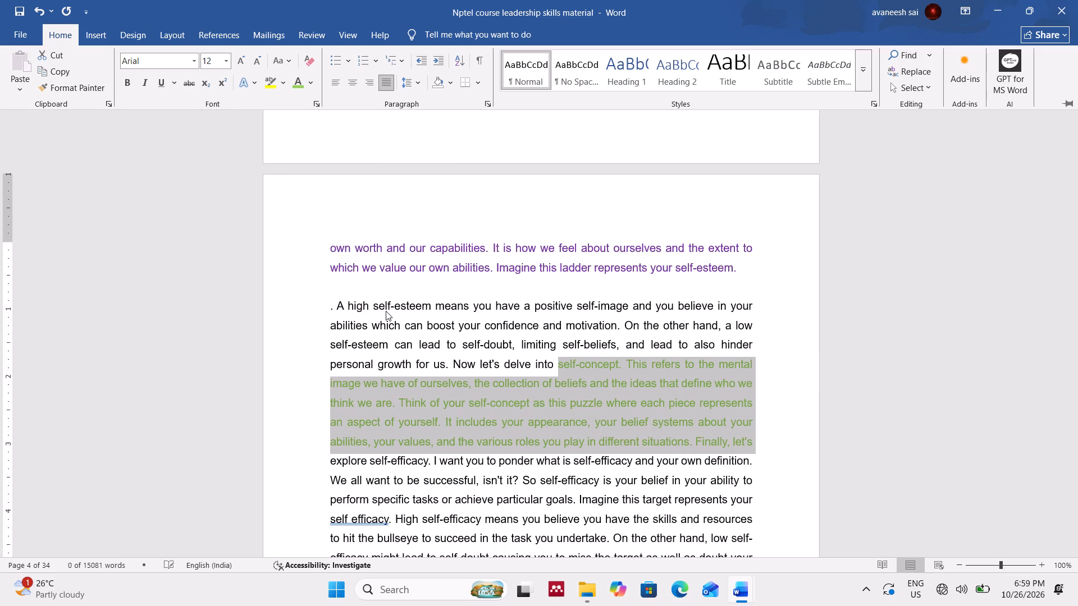
click(395, 350)
scroll(394, 344, down, 2)
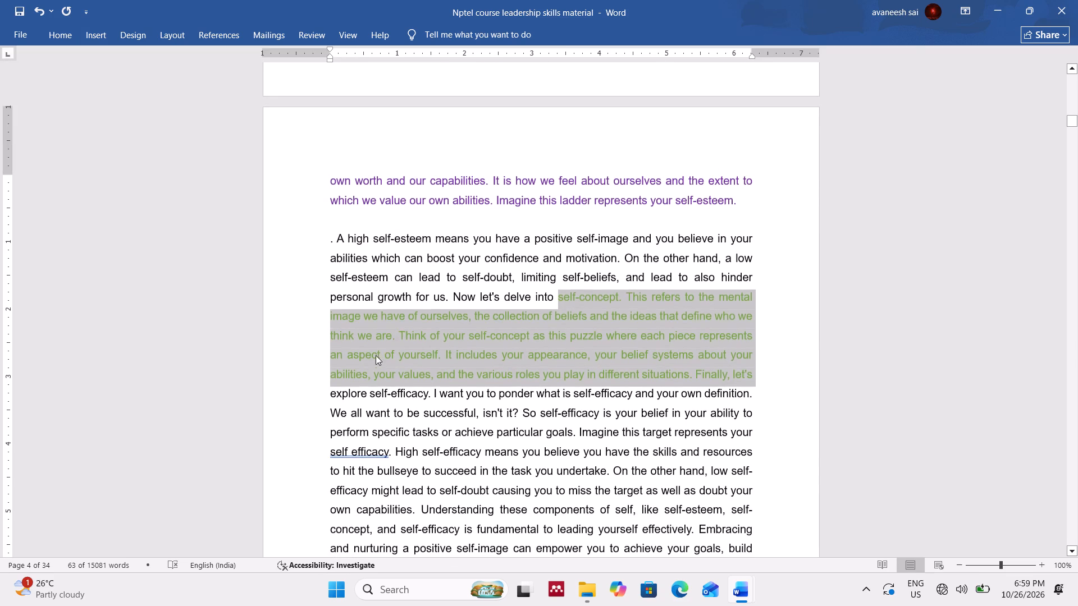
click(372, 364)
Colour the self-efficacy passage red from "So self-efficacy is your belief" through "succeed in the task you undertake".
scroll(371, 361, down, 2)
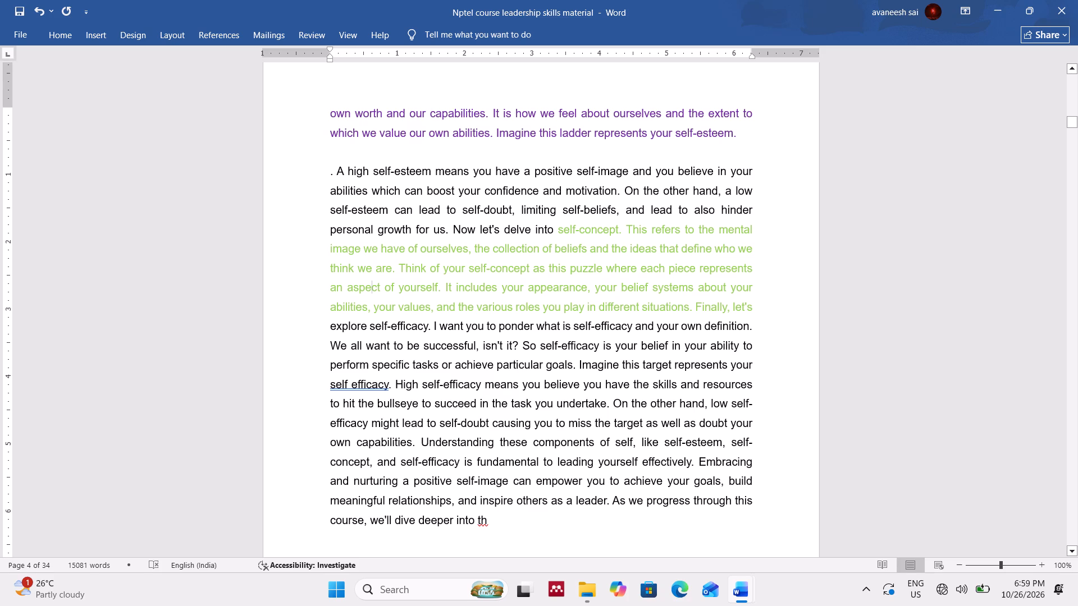
drag(518, 346, 595, 399)
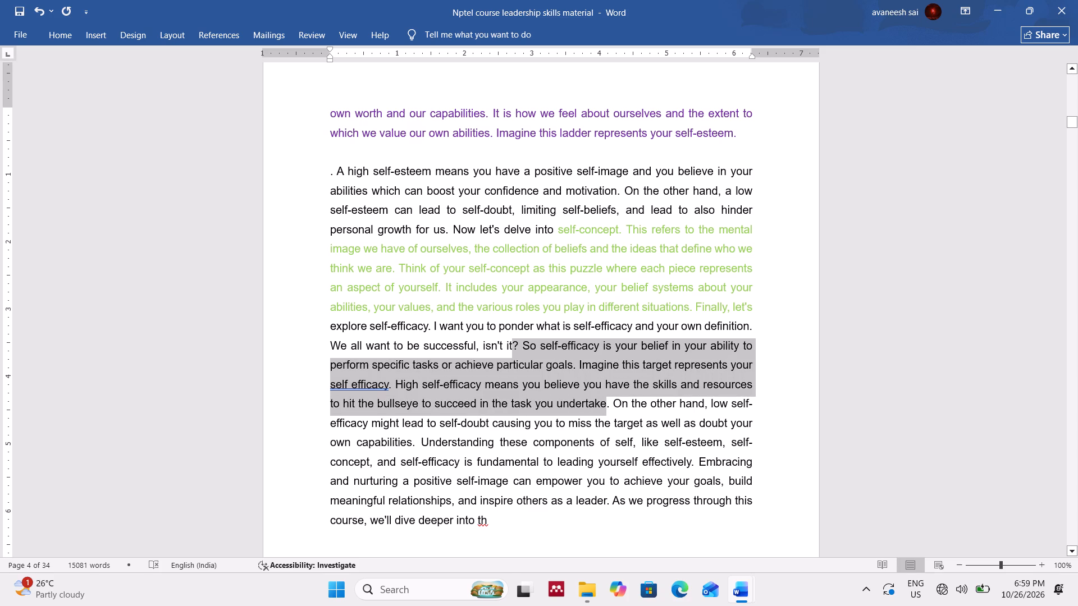
drag(595, 399, 595, 401)
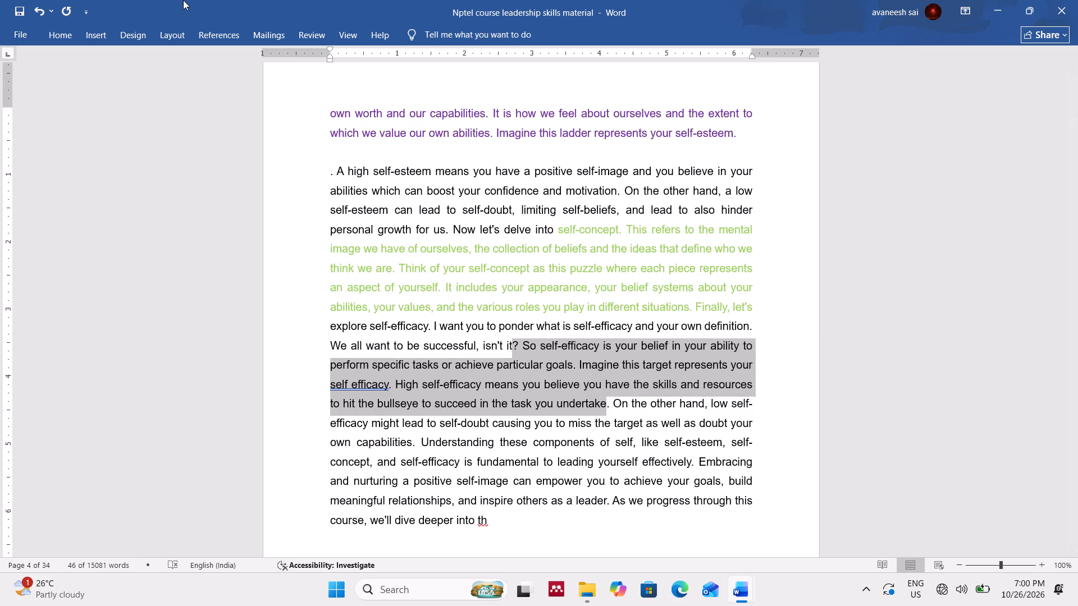
click(65, 38)
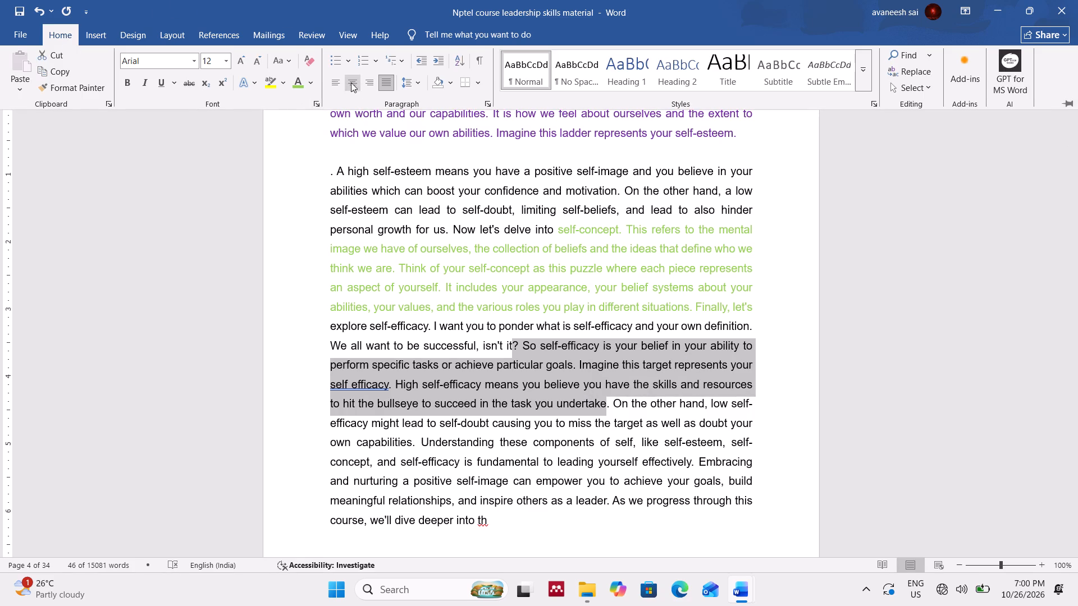
click(316, 80)
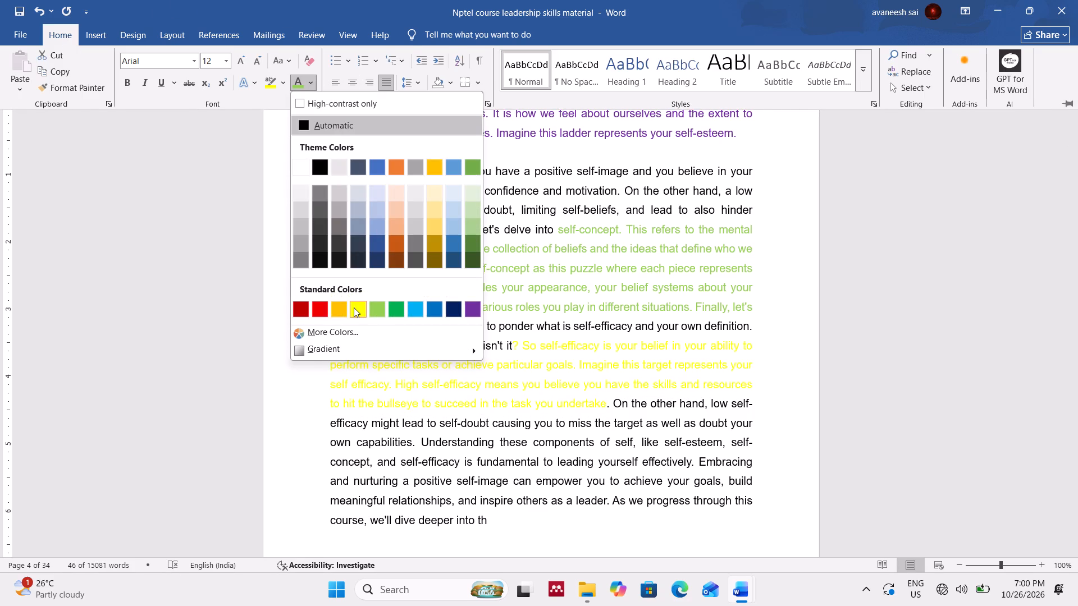
click(325, 310)
click(456, 374)
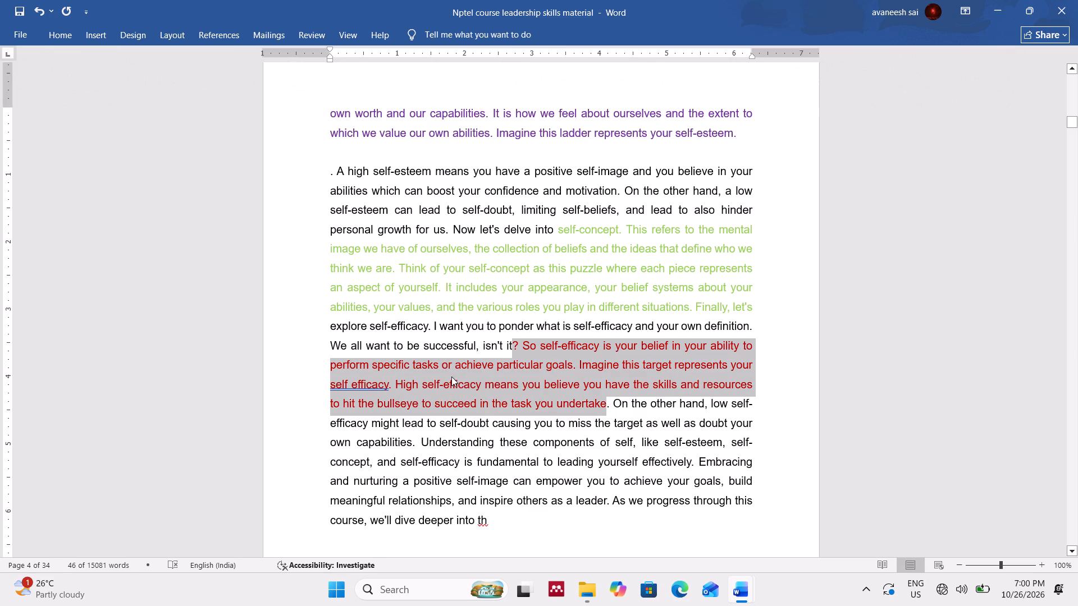
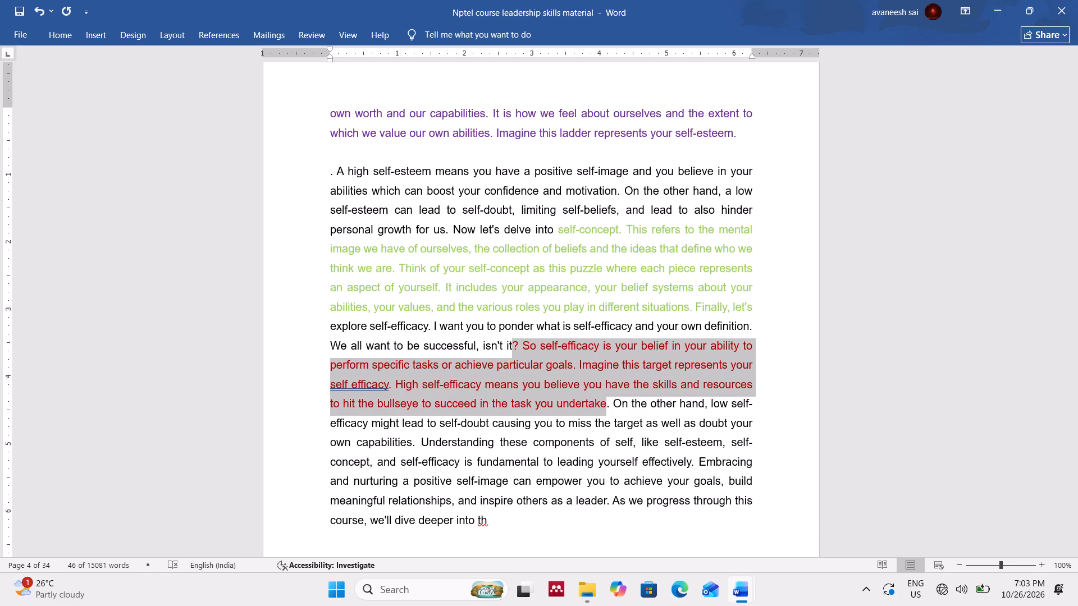
Bold the role-model passage from "Role models influence your mission" through "where can I find these role models".
scroll(423, 497, down, 5)
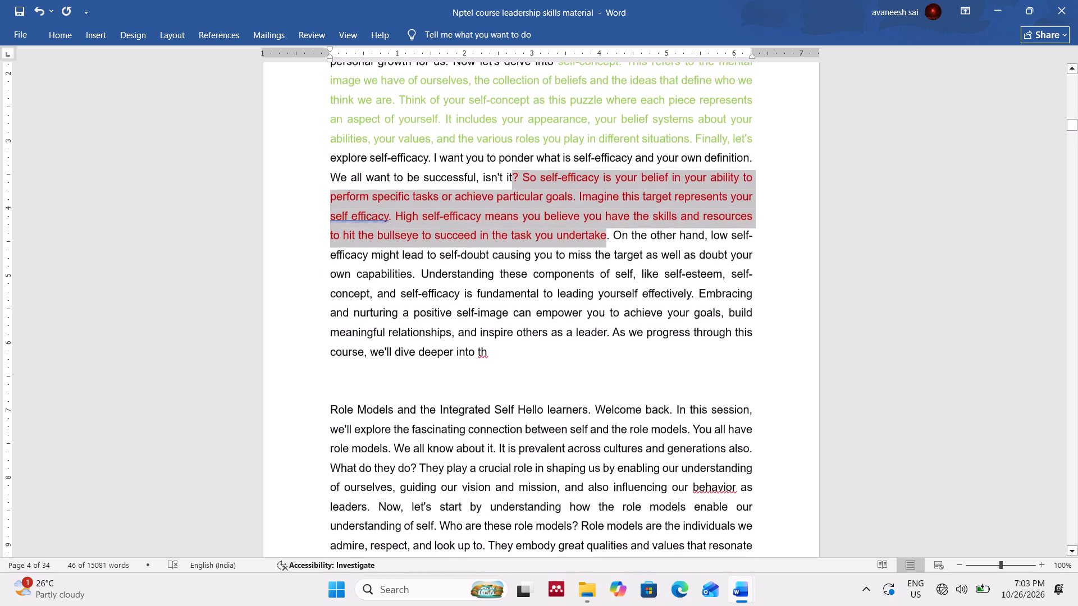
scroll(422, 500, up, 5)
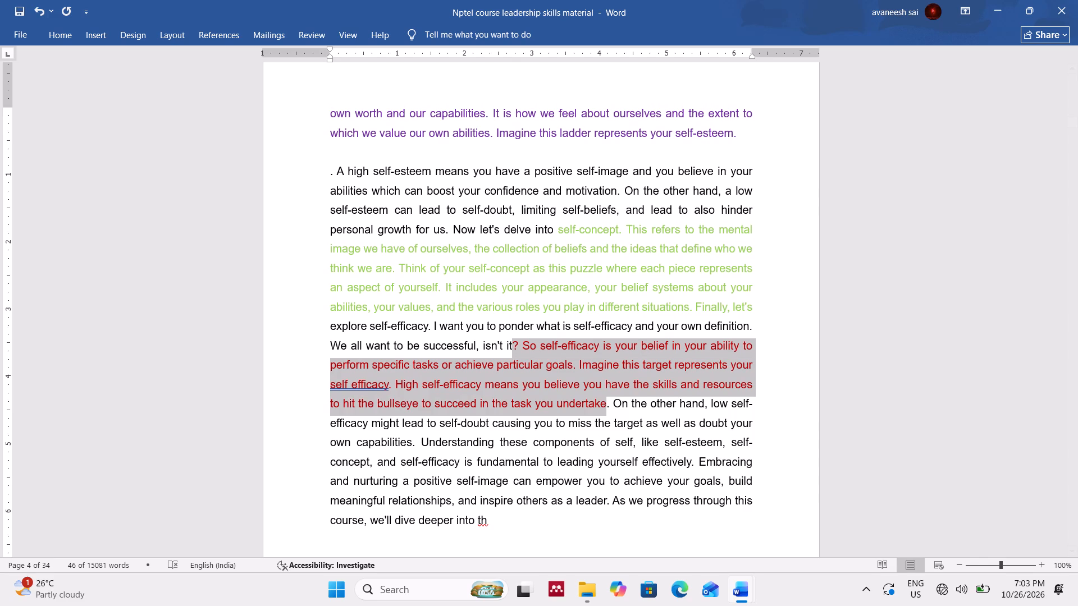
scroll(421, 497, down, 7)
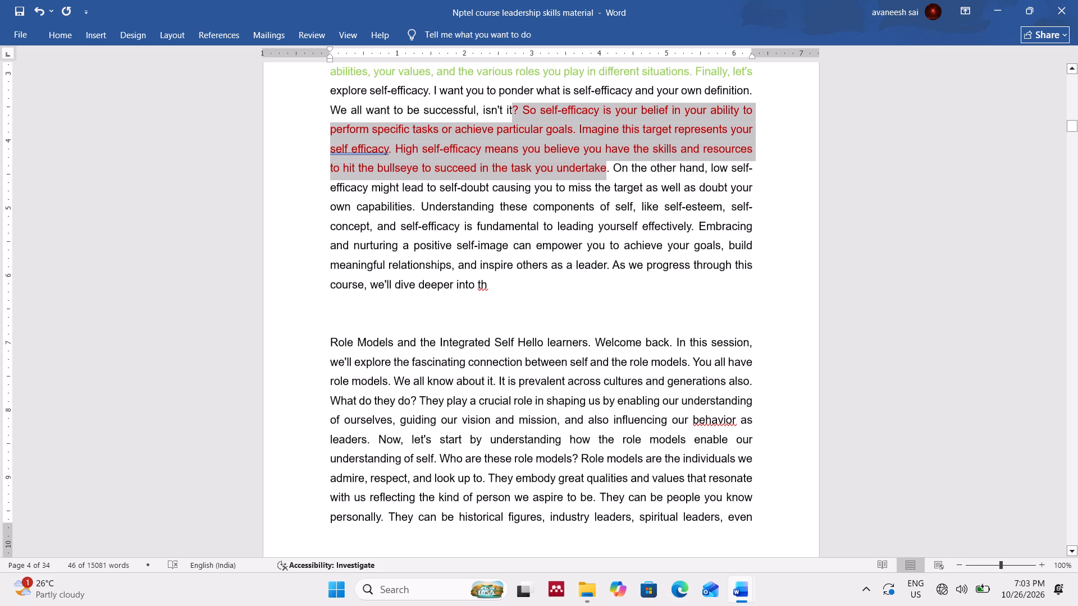
scroll(473, 406, down, 1)
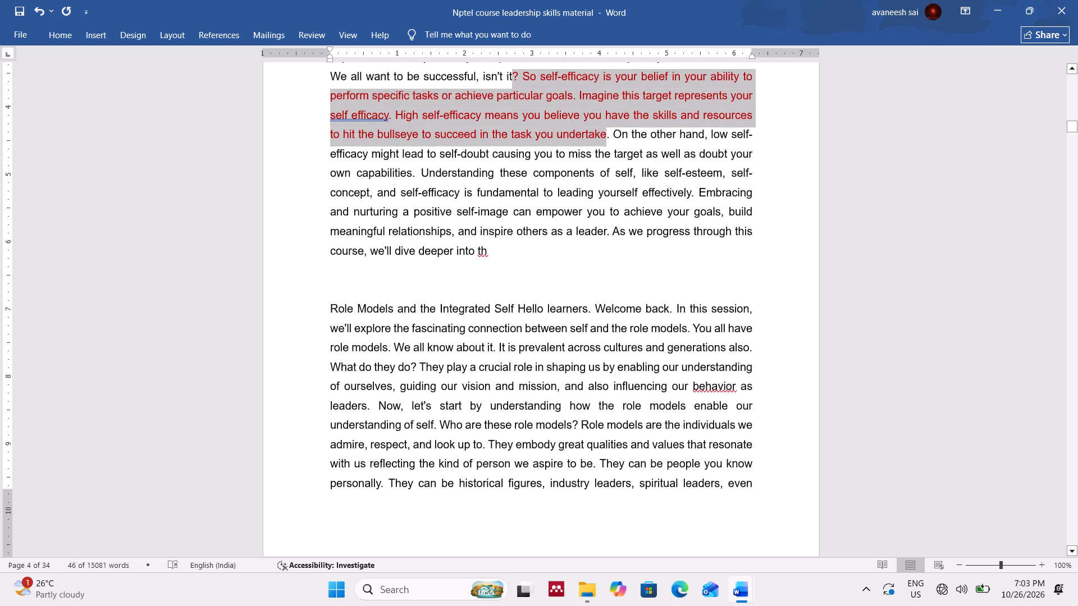
scroll(473, 406, down, 6)
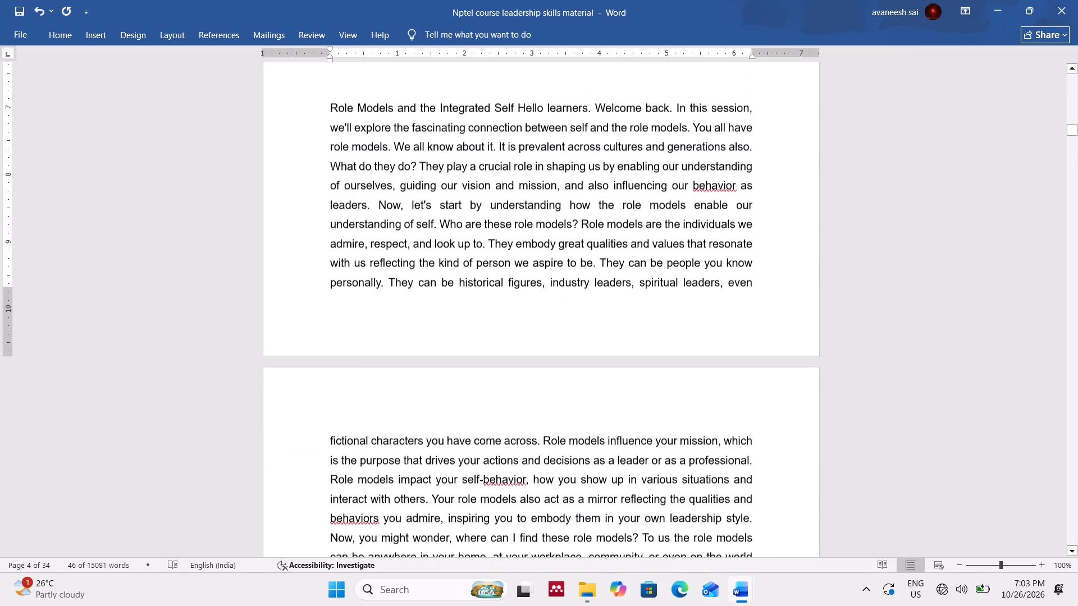
scroll(472, 409, down, 2)
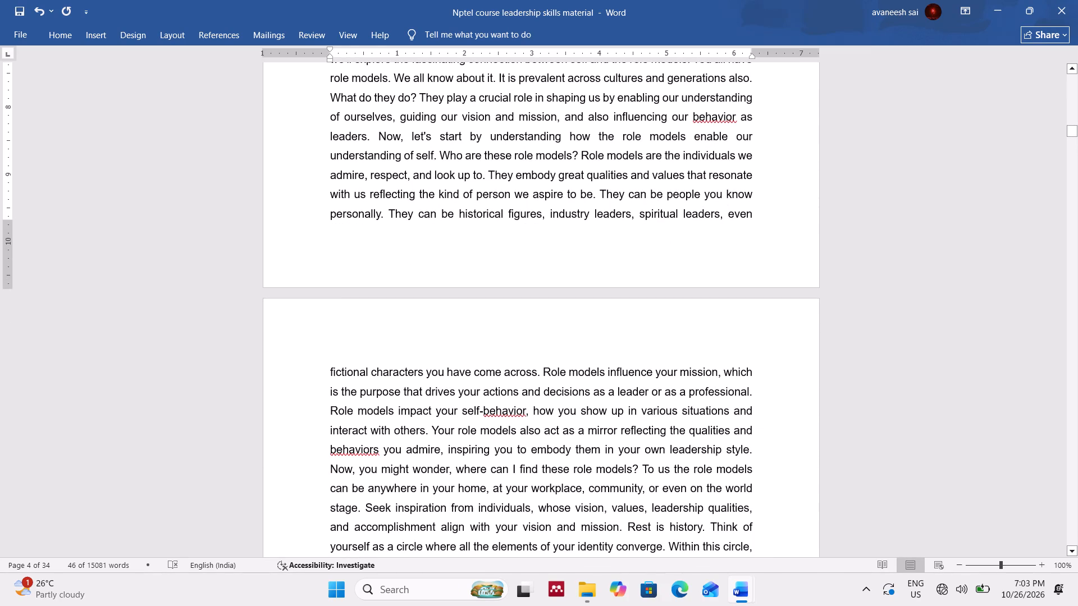
drag(535, 370, 541, 401)
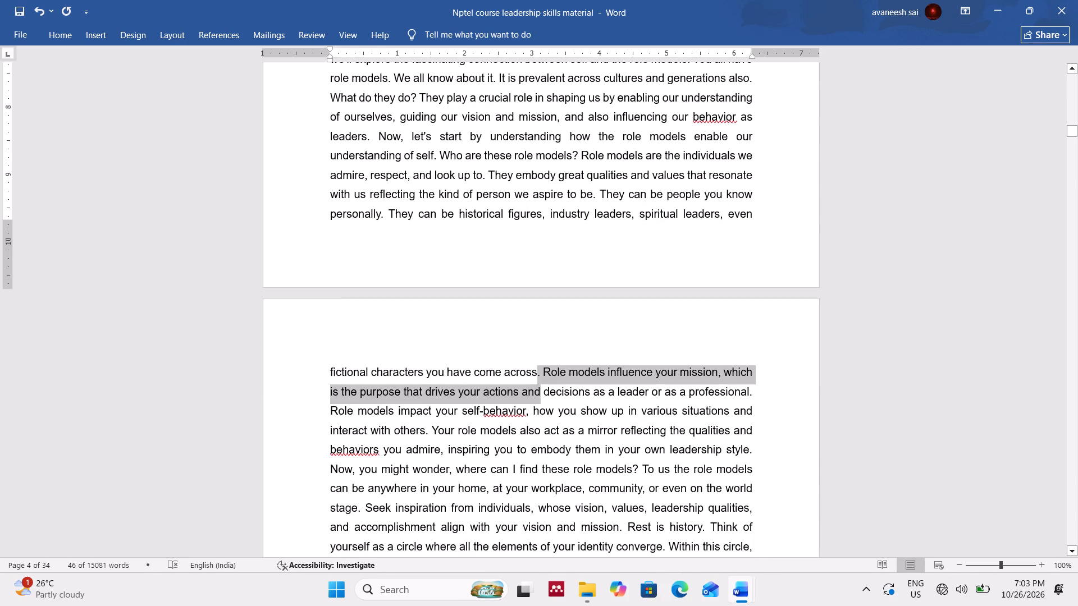
drag(541, 401, 491, 442)
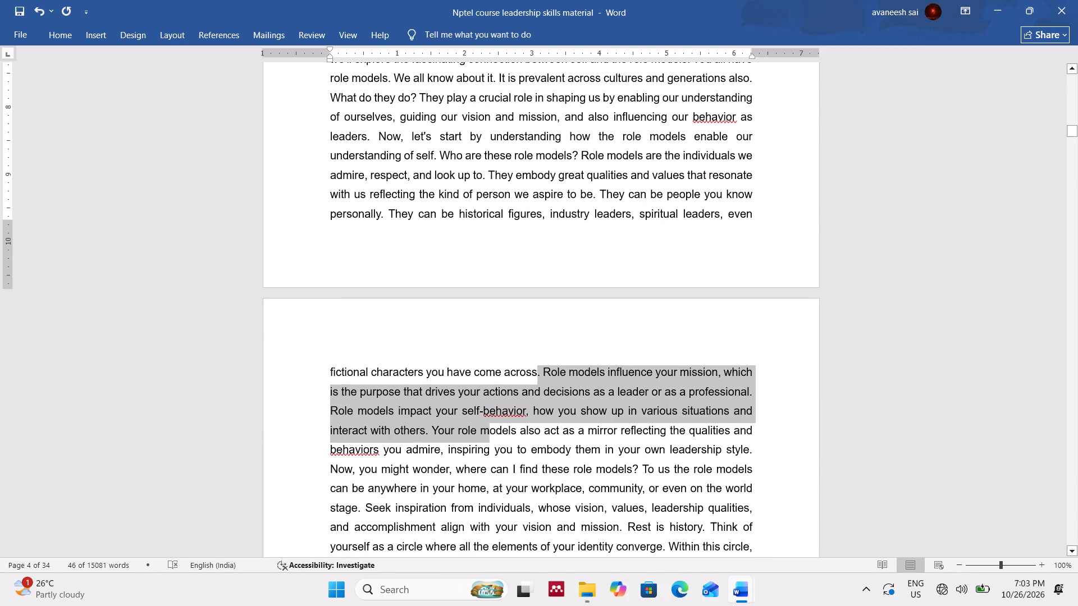
drag(491, 442, 604, 471)
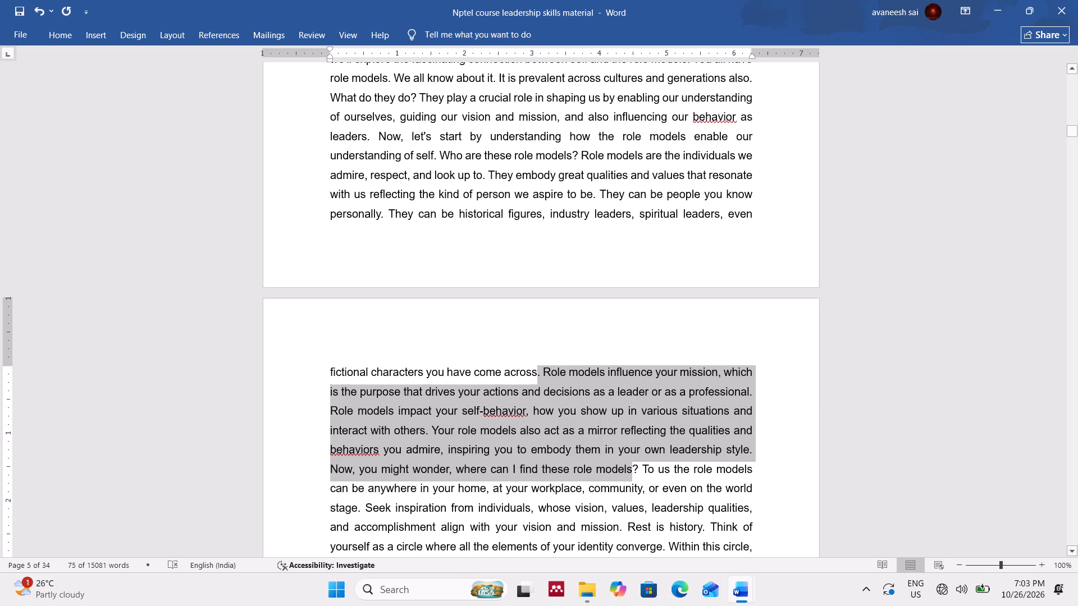
key(ctrl+b)
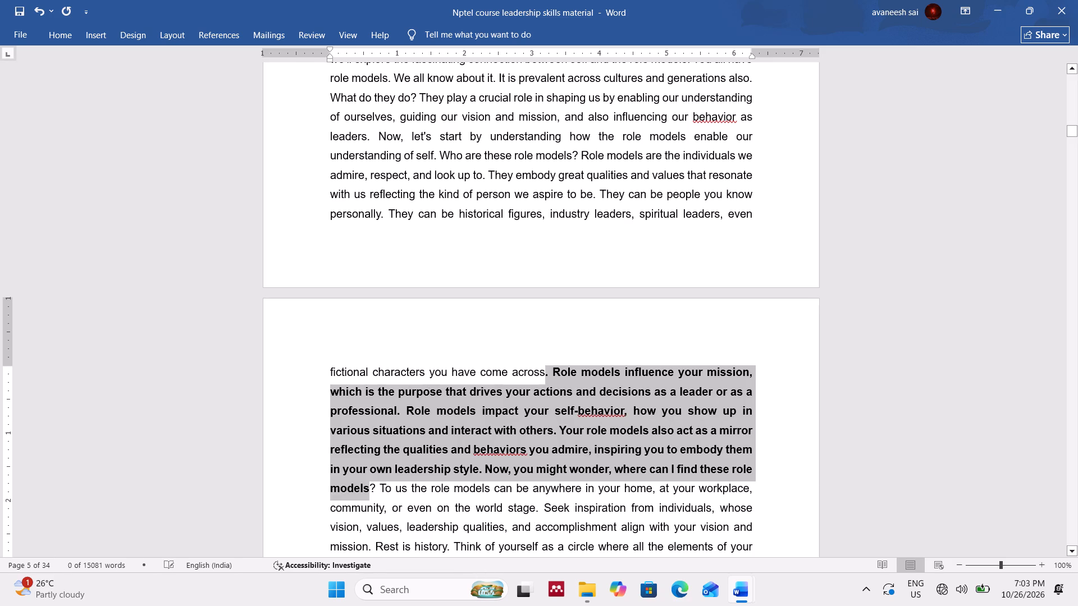
click(406, 451)
Copy the copyright notice from "Leadership Skills for Work and Life" through "IIM Bangalore" and search the document for its text.
scroll(405, 452, down, 2)
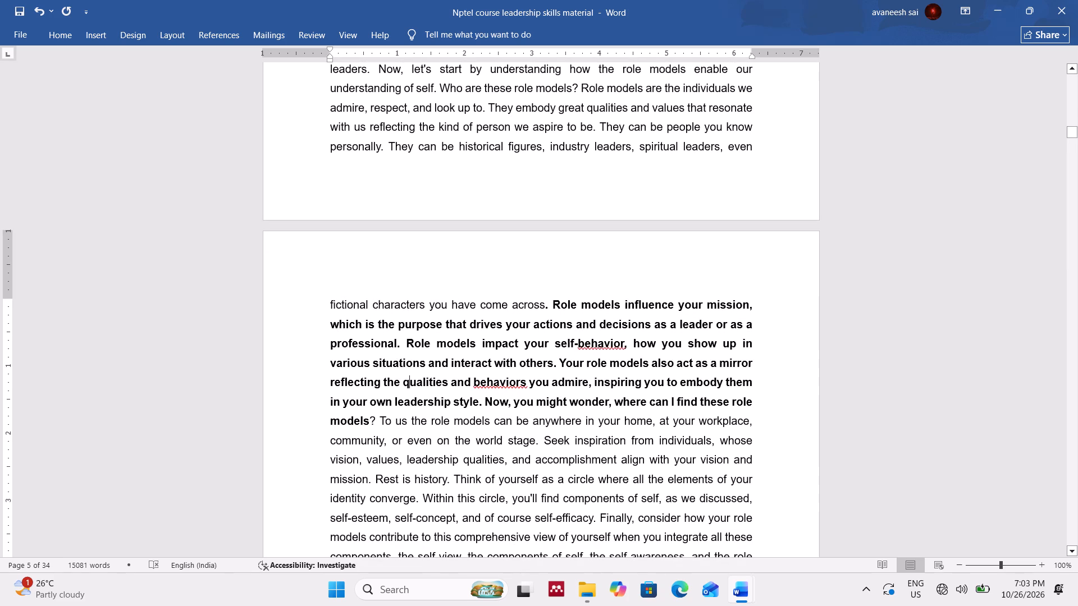
scroll(405, 451, down, 1)
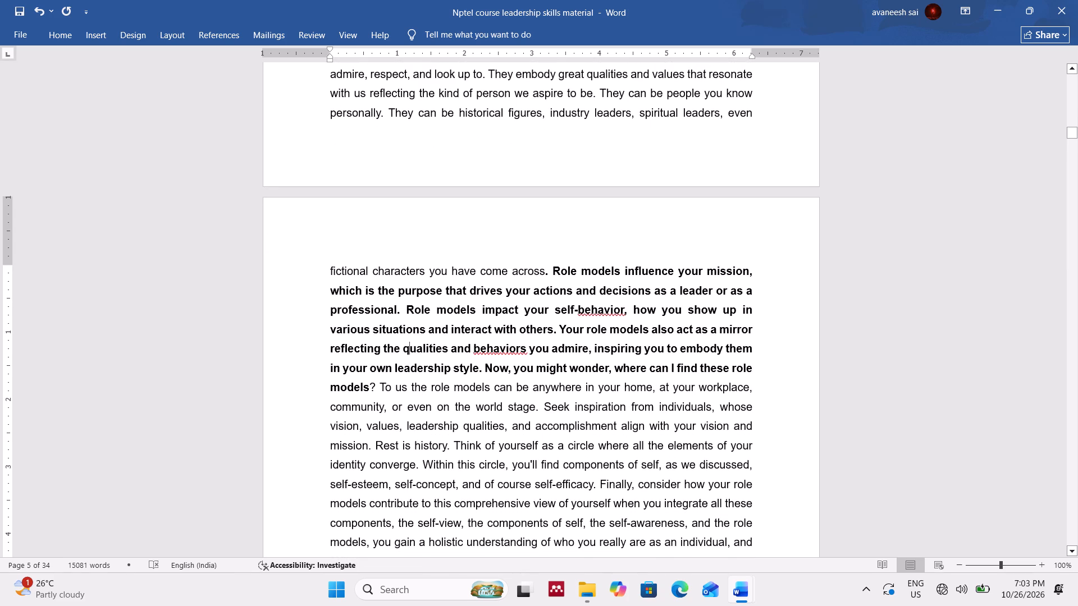
scroll(405, 451, down, 1)
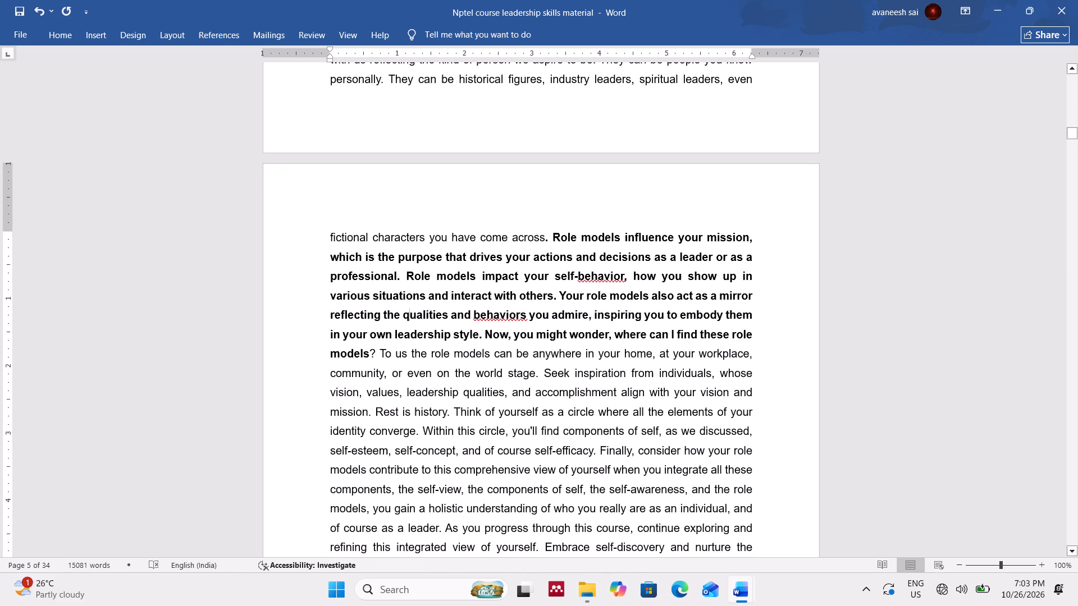
scroll(405, 451, down, 3)
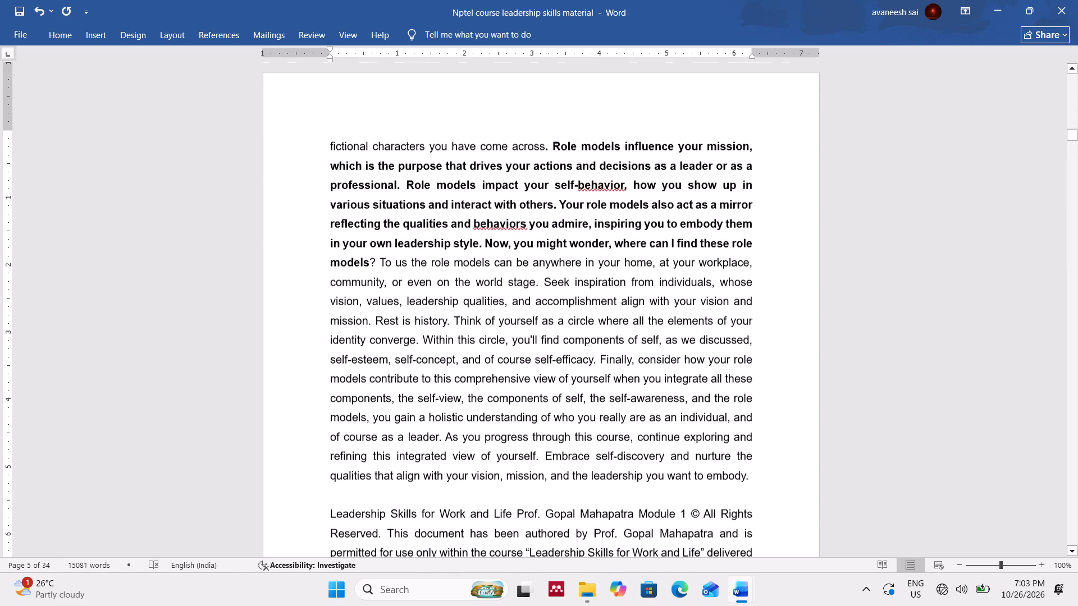
scroll(404, 451, down, 3)
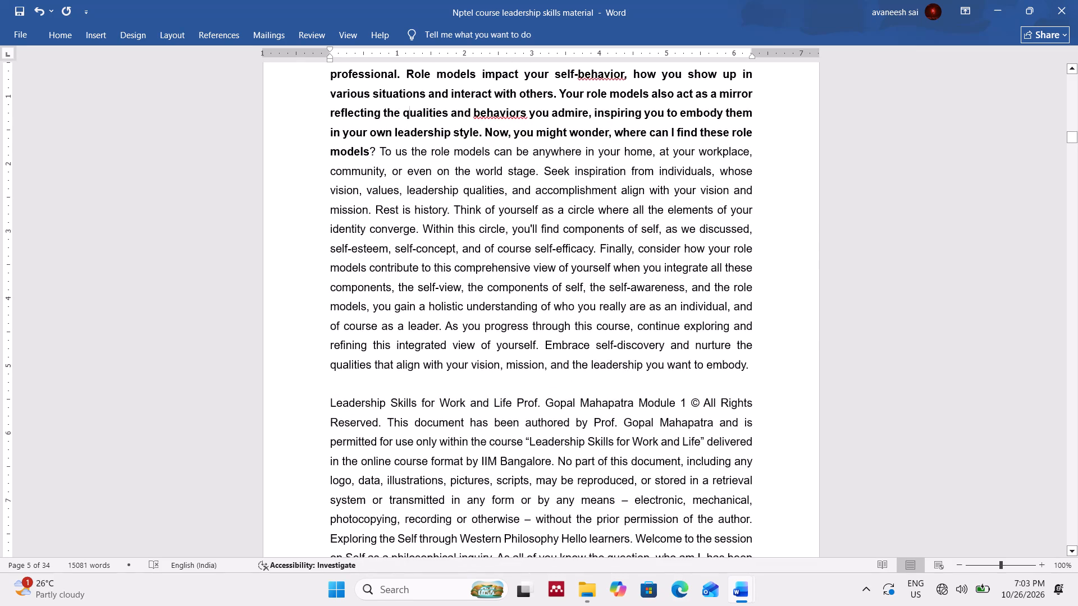
scroll(404, 451, down, 1)
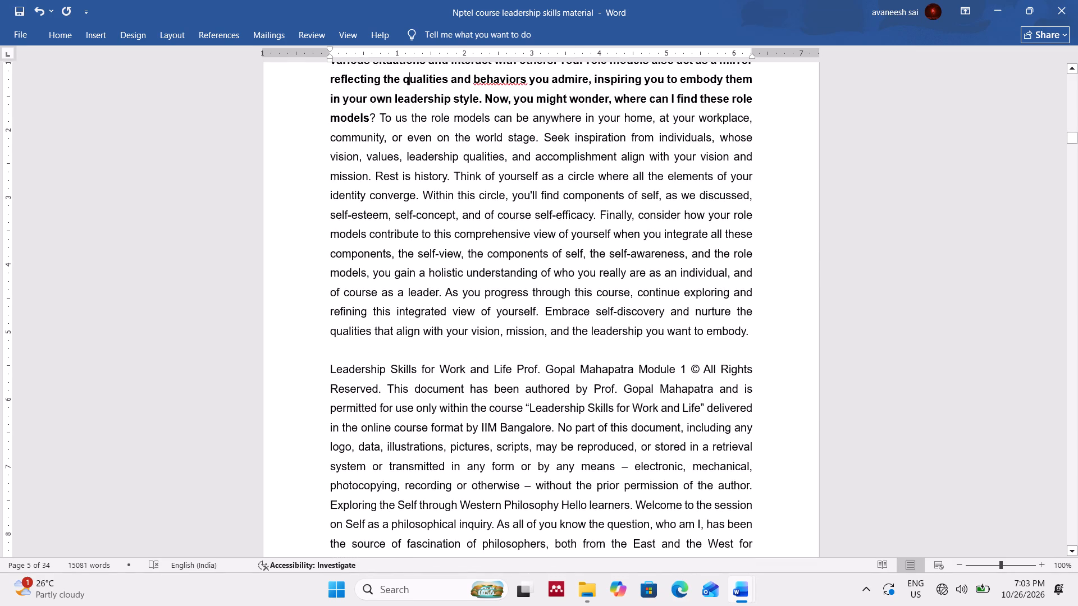
drag(344, 360, 547, 423)
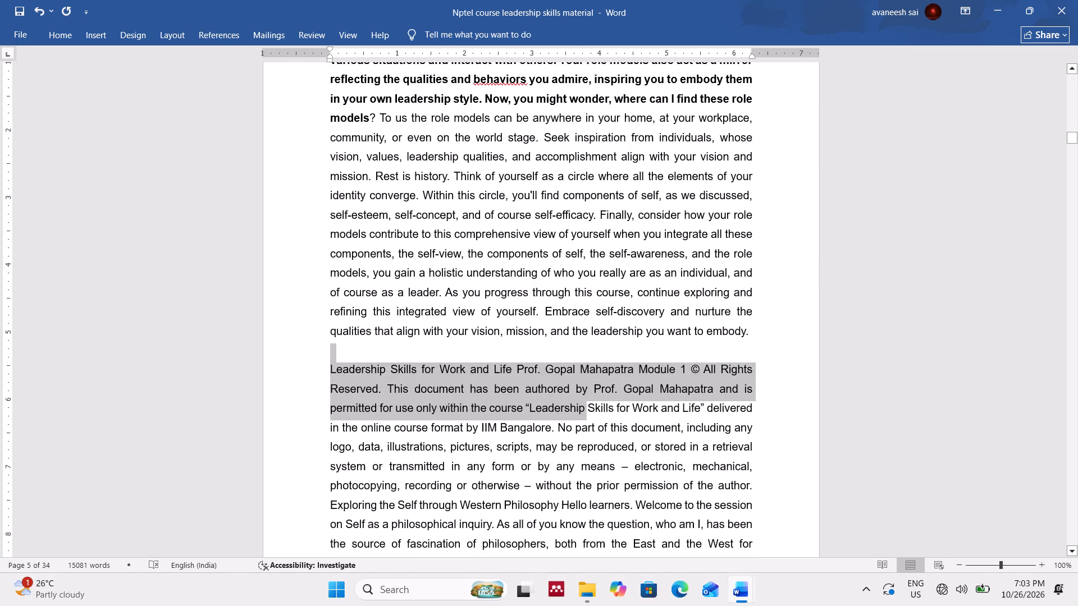
drag(547, 423, 547, 425)
right_click(426, 392)
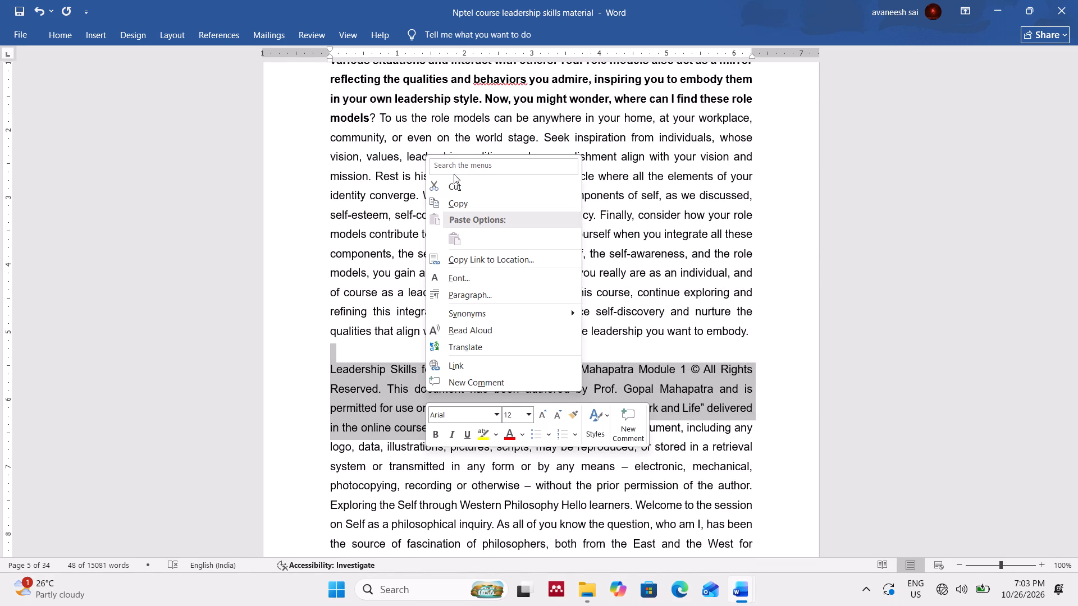
click(454, 206)
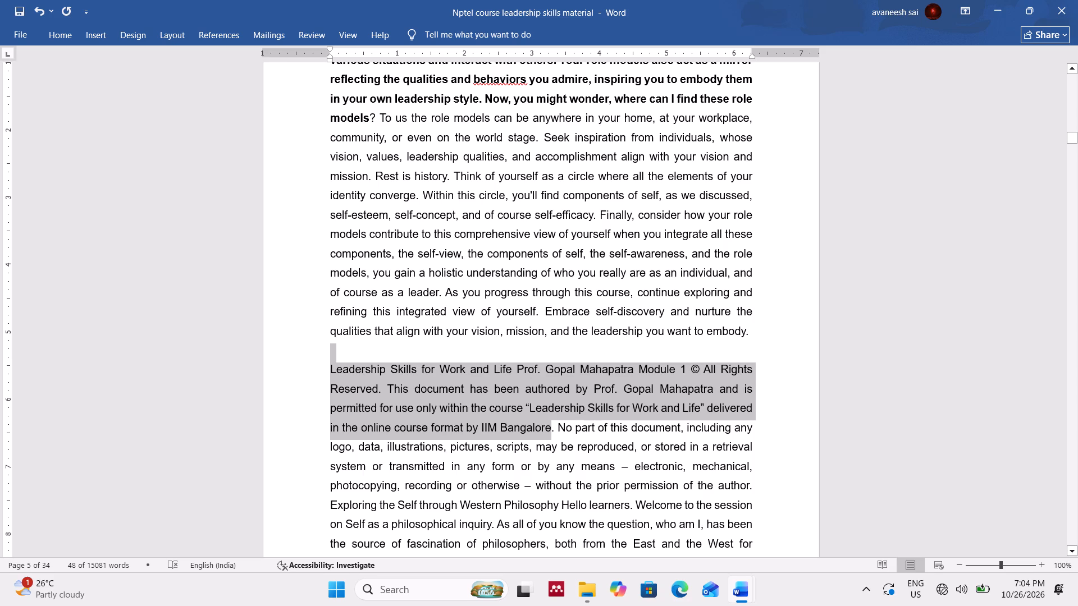
key(ctrl+f)
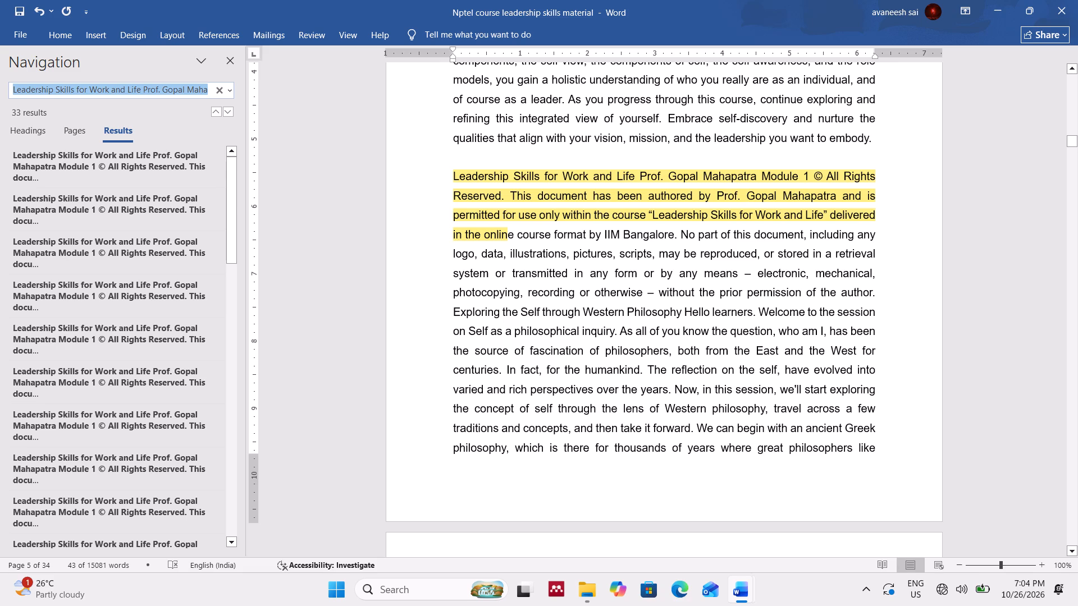
key(ctrl+f)
key(ctrl+c)
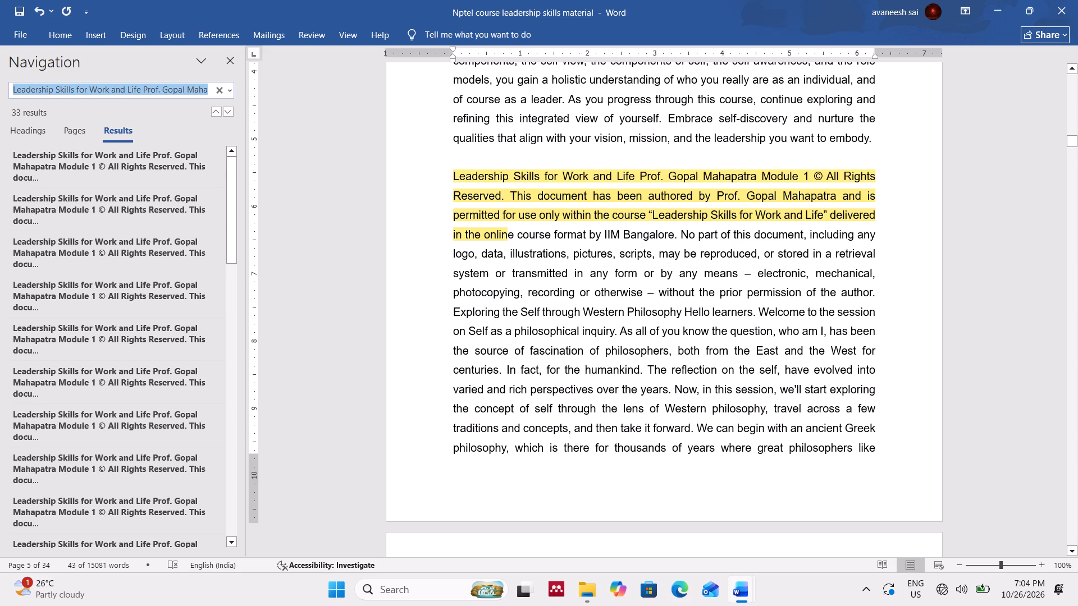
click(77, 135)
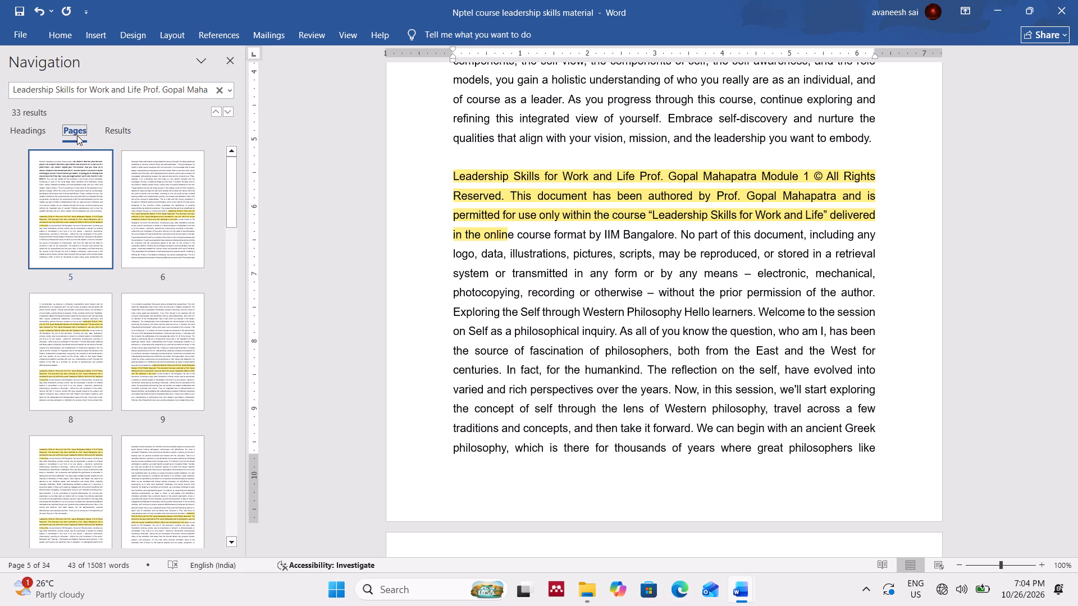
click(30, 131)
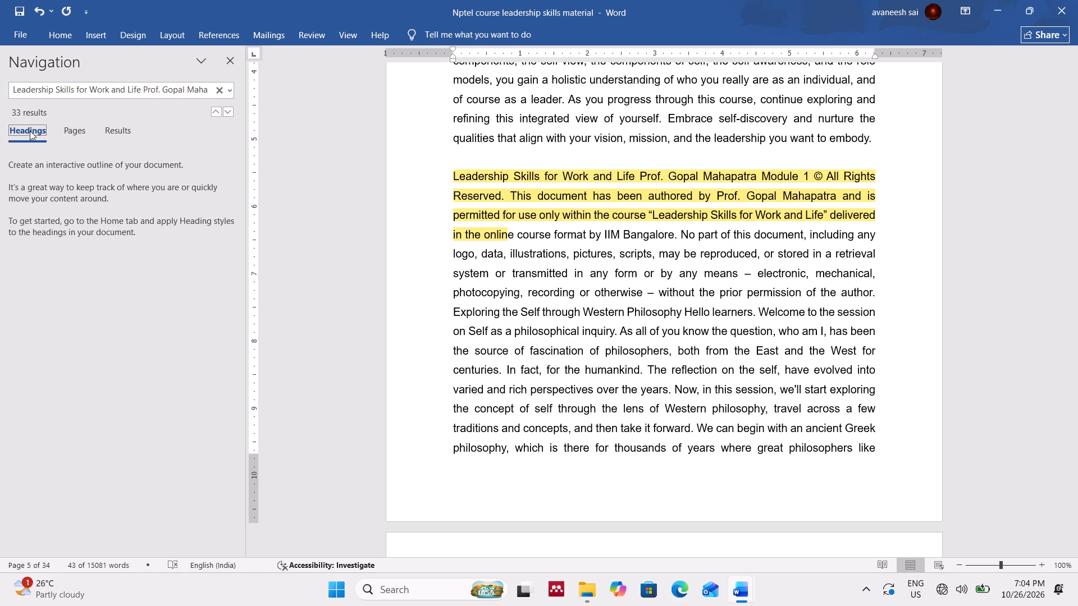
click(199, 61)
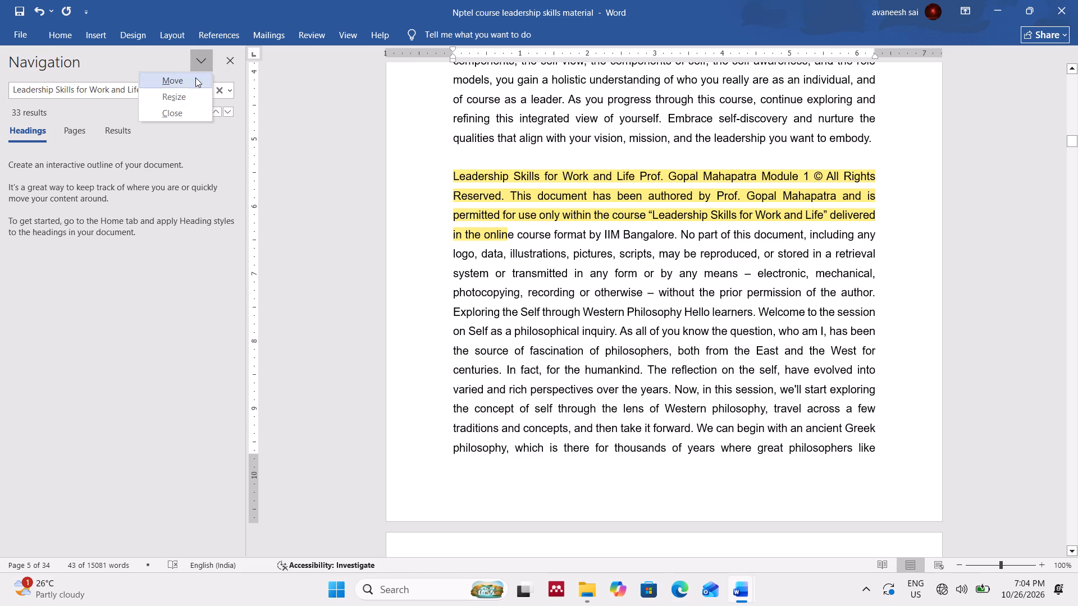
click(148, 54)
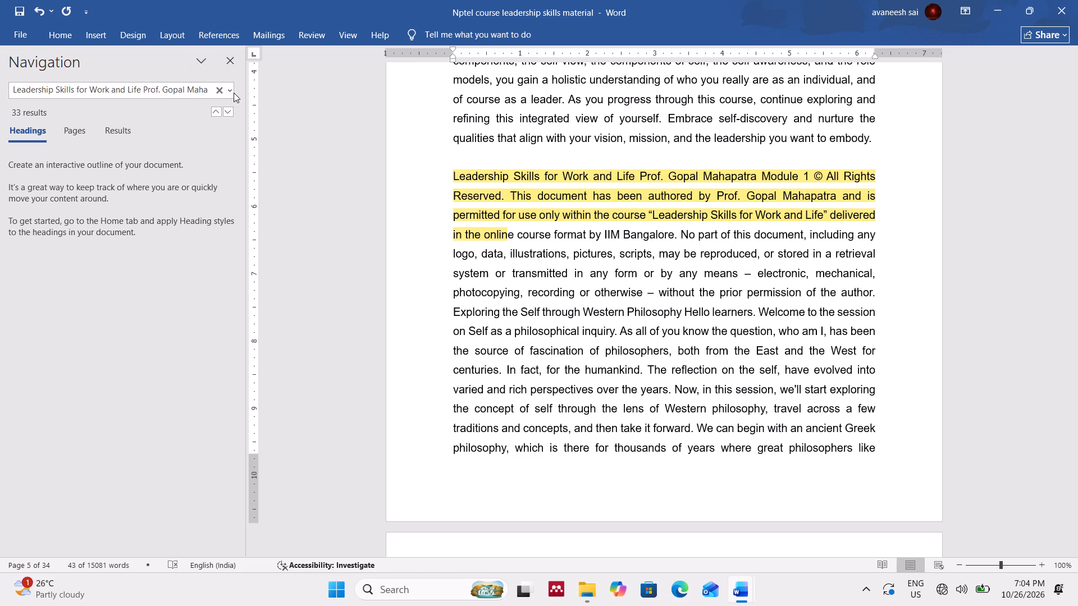
Replace every occurrence of the searched copyright text, ending in "delivered in the onlin", with "1" throughout the document.
click(232, 92)
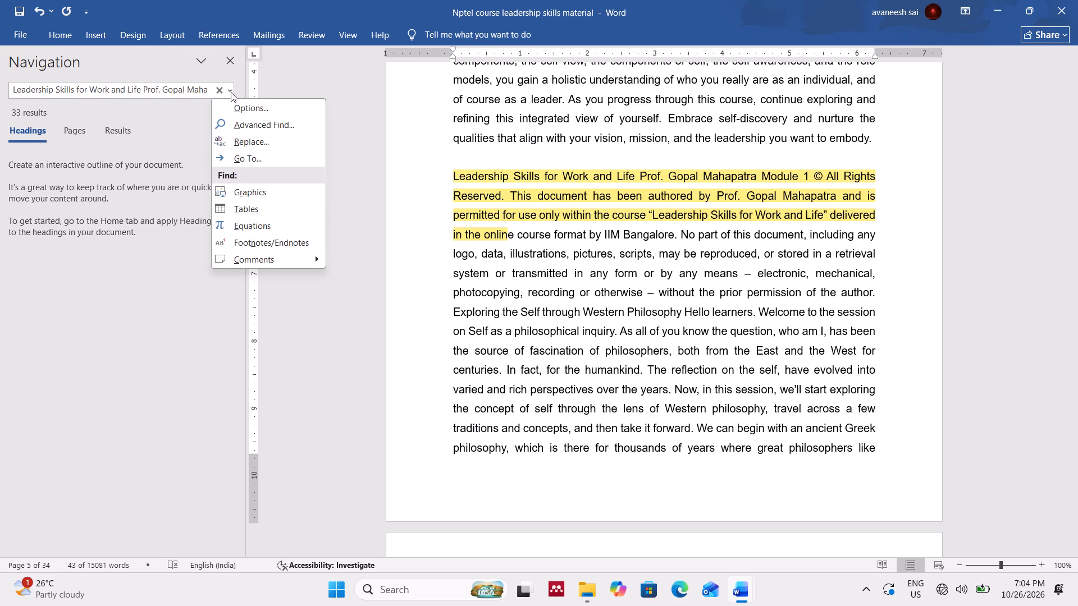
click(244, 141)
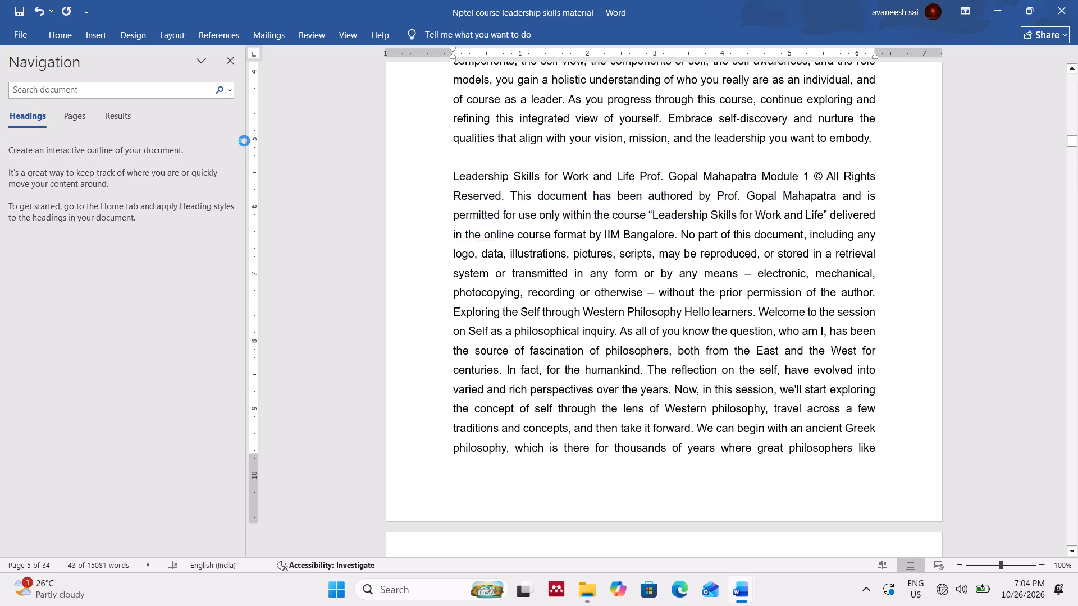
click(401, 288)
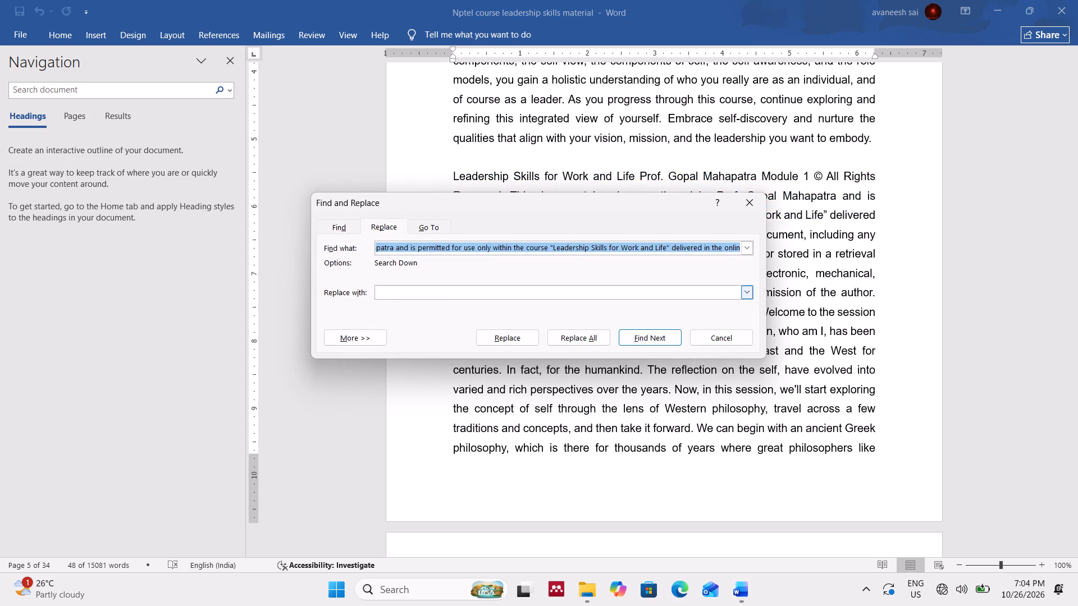
key(1)
click(563, 333)
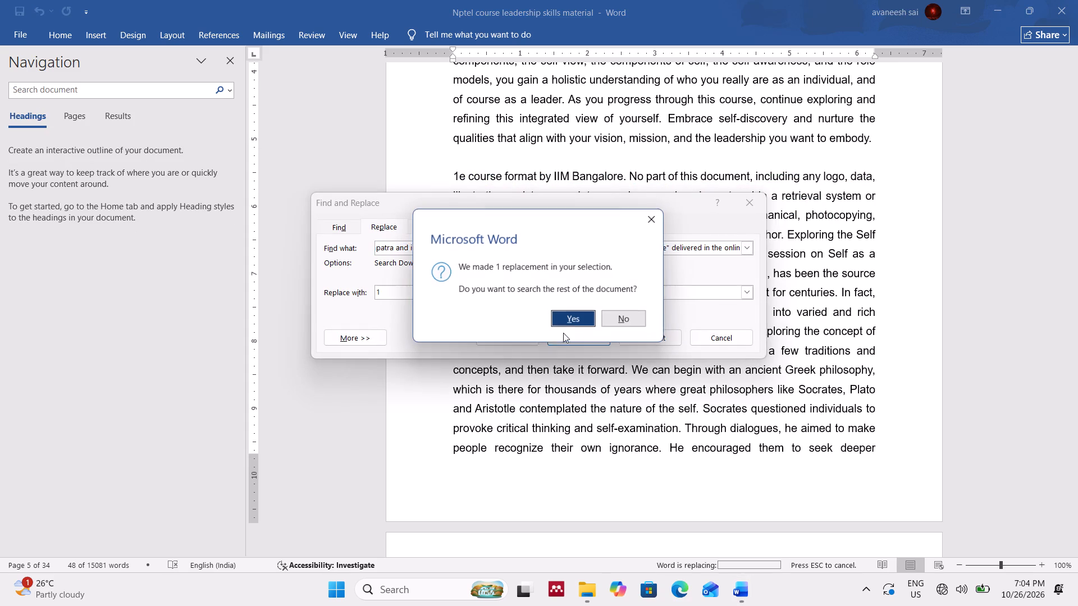
click(564, 316)
click(563, 327)
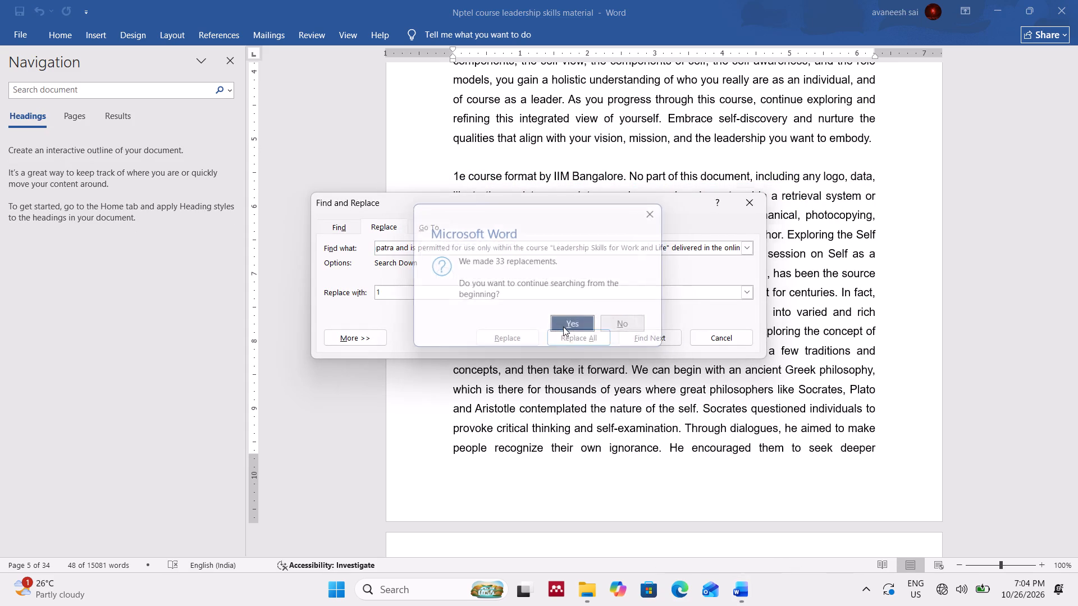
click(622, 312)
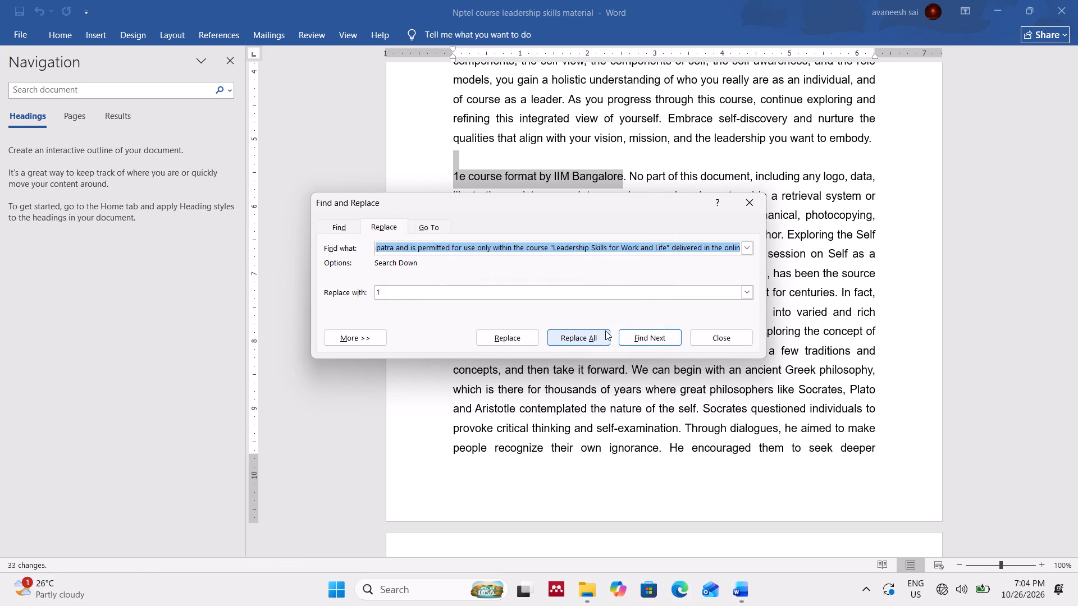
Check the document again for remaining occurrences of the replaced copyright text and close Find and Replace.
click(597, 338)
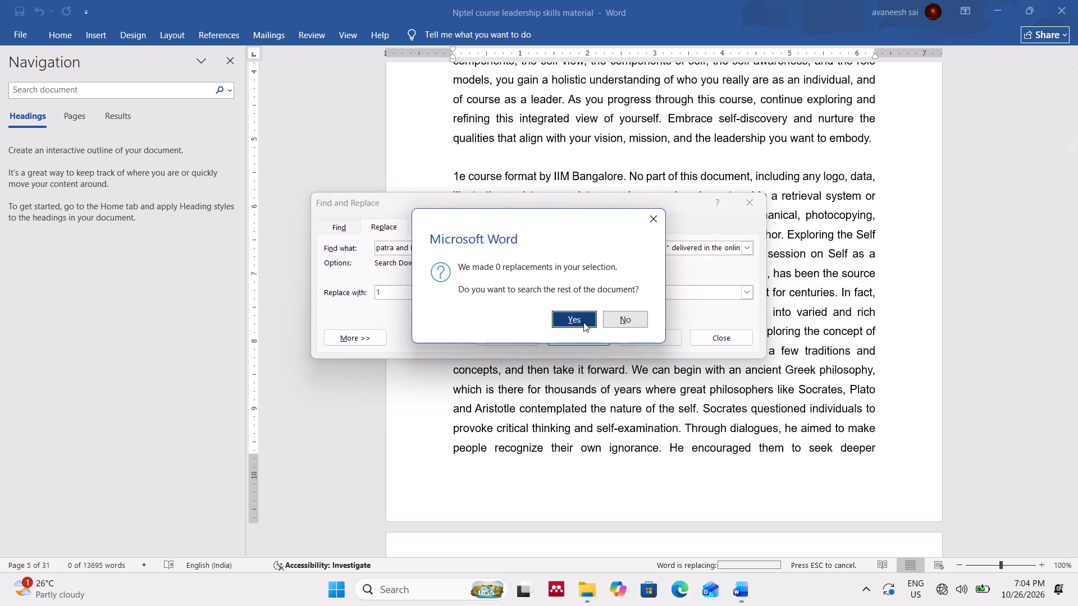
click(583, 322)
click(611, 325)
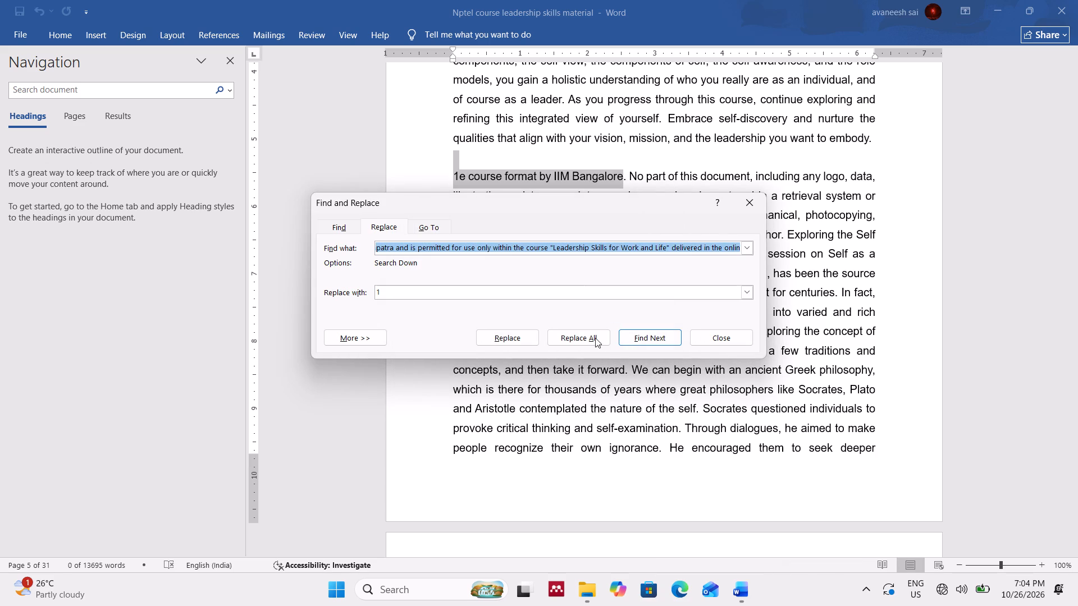
click(631, 340)
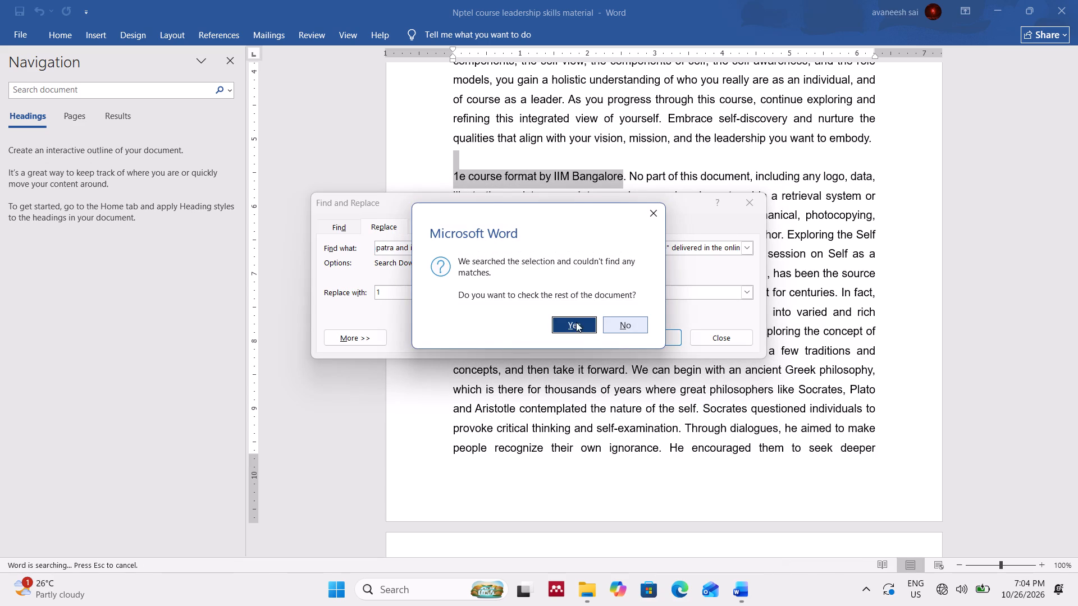
click(618, 327)
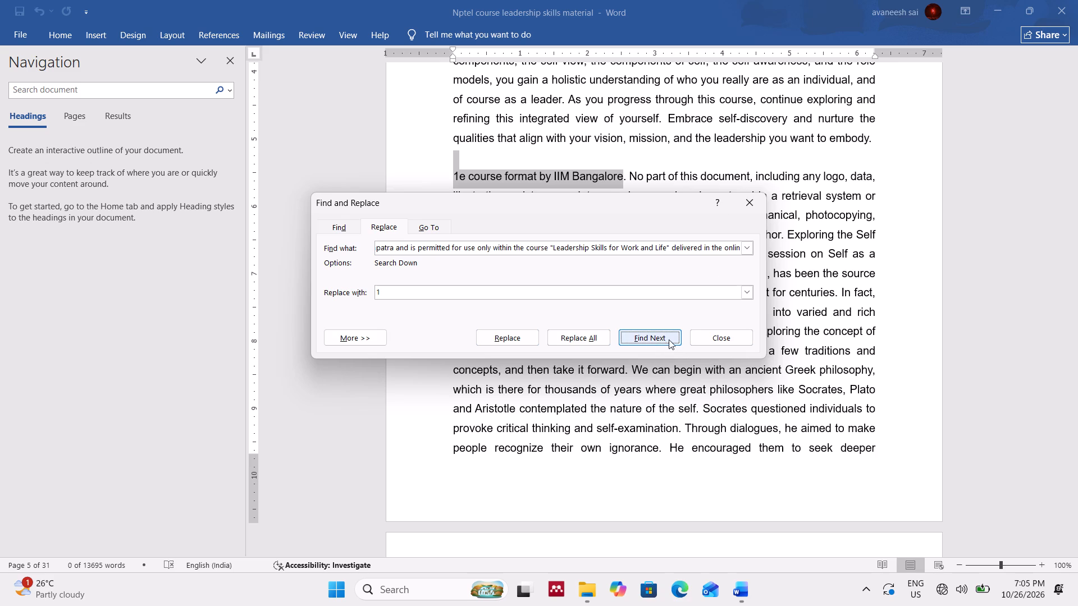
click(717, 333)
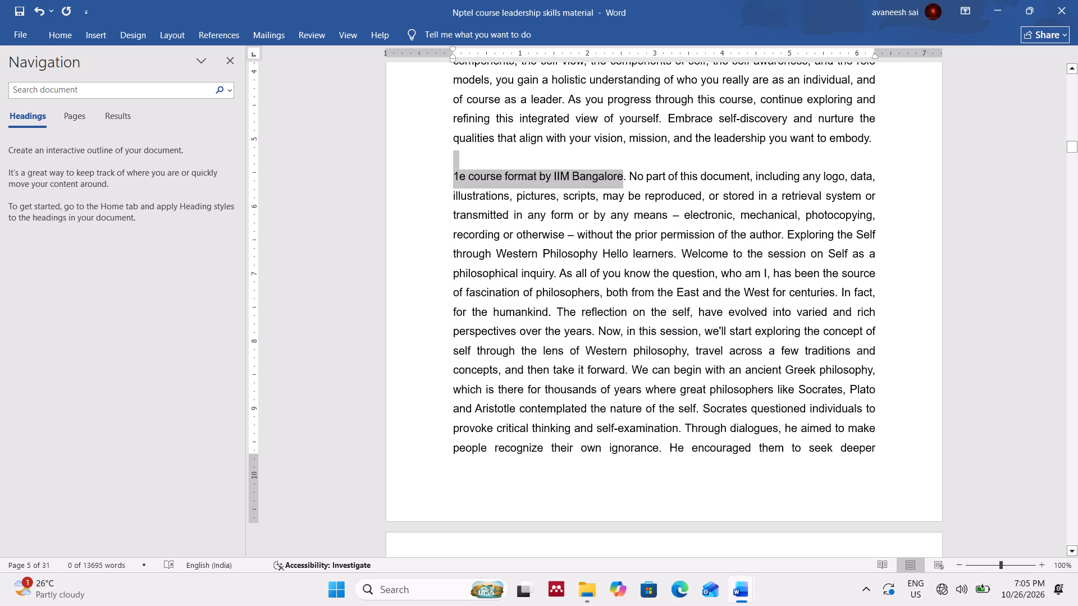
Search the document for the previously copied copyright notice beginning "Leadership Skills for Work and Life".
click(380, 201)
click(442, 229)
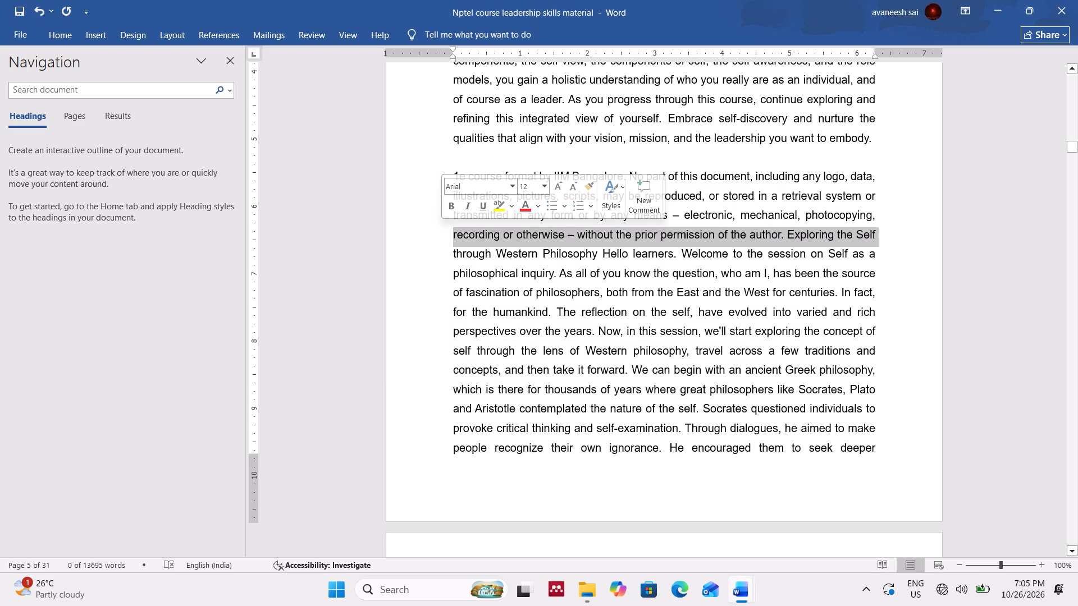
click(434, 241)
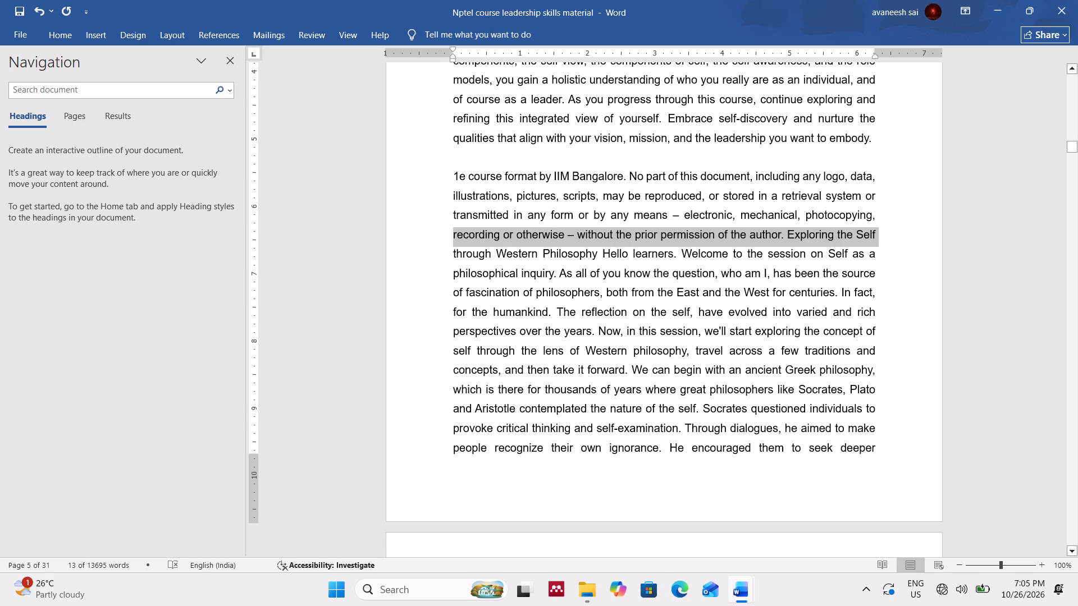
drag(456, 176, 565, 233)
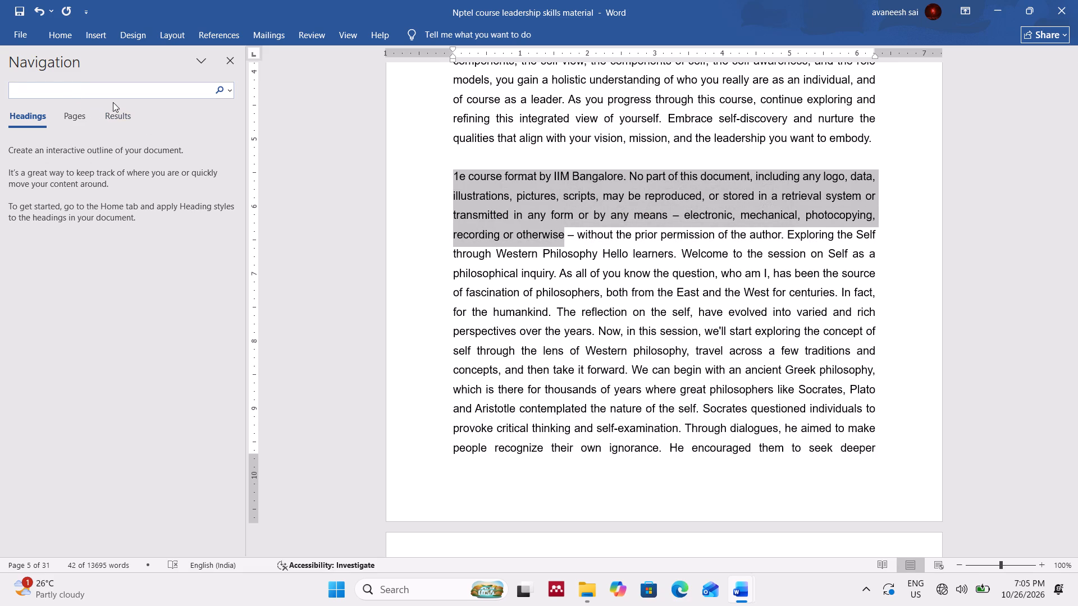
click(90, 84)
key(ctrl+v)
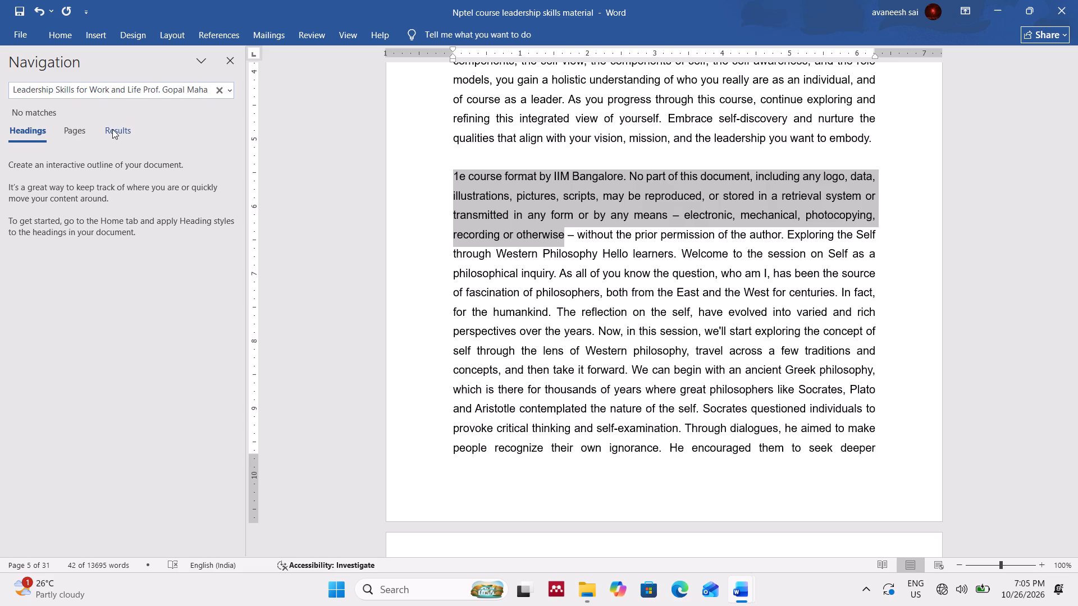
click(112, 129)
Copy the leftover notice from "by IIM Bangalore" through "permission of the author" and search the document for it, listing the matches.
click(660, 201)
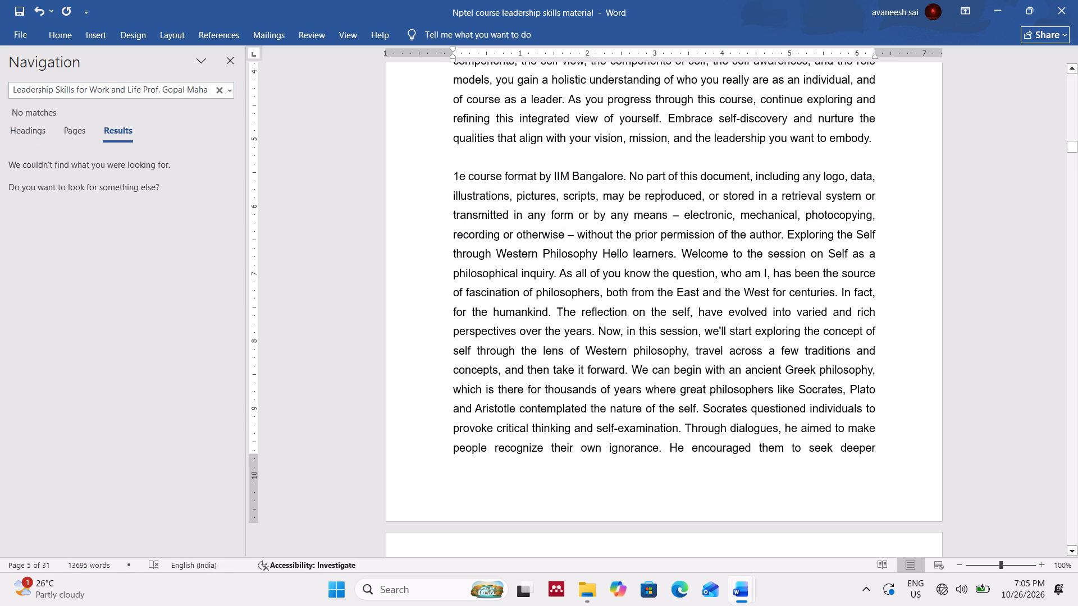
click(480, 181)
drag(541, 177, 572, 217)
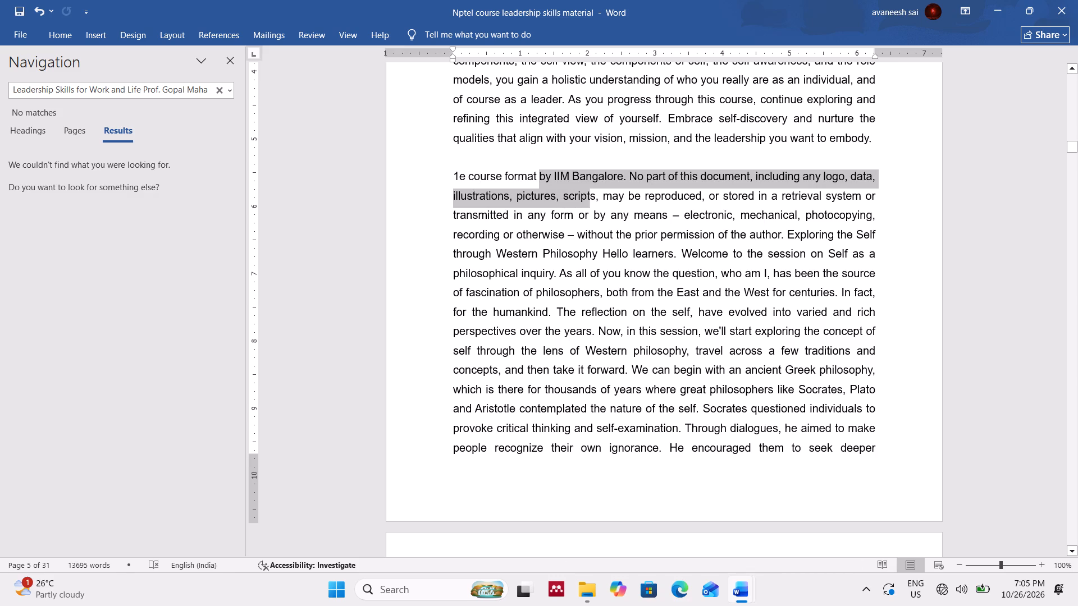
drag(572, 217, 756, 243)
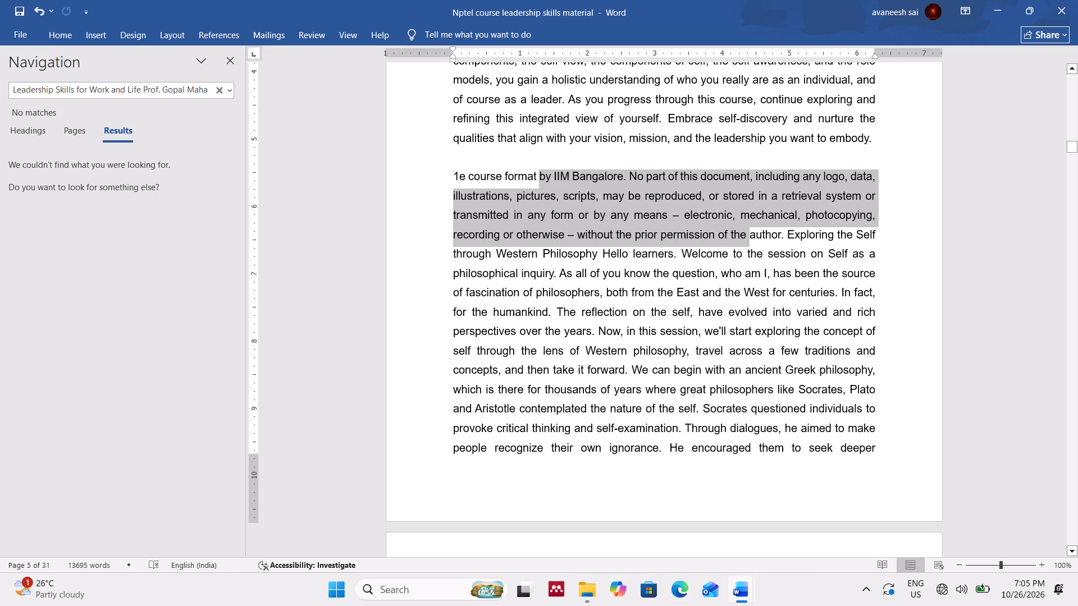
drag(756, 243, 765, 242)
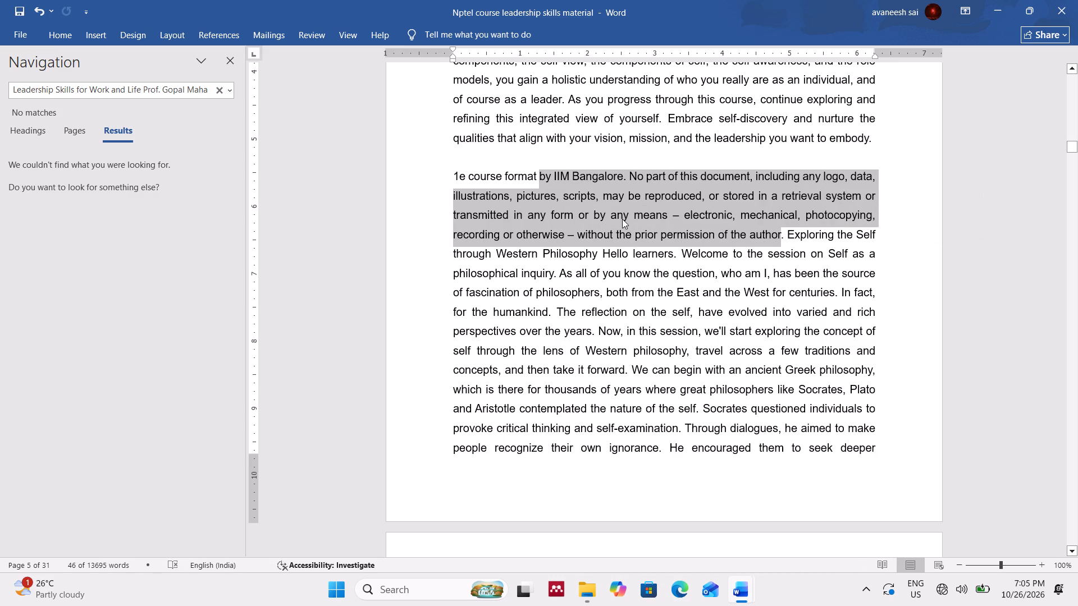
key(ctrl+c)
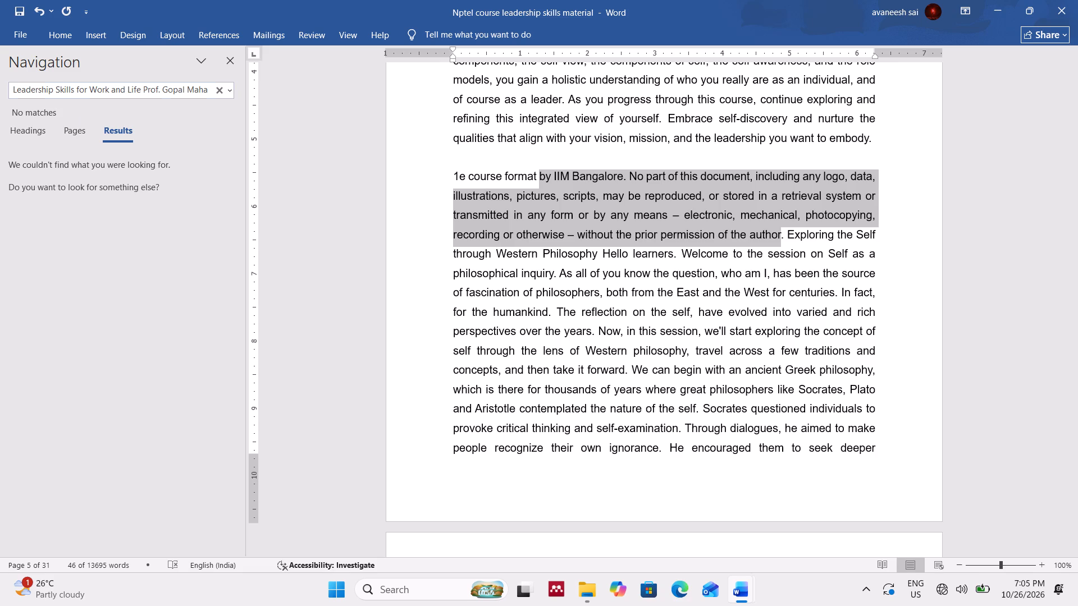
click(216, 87)
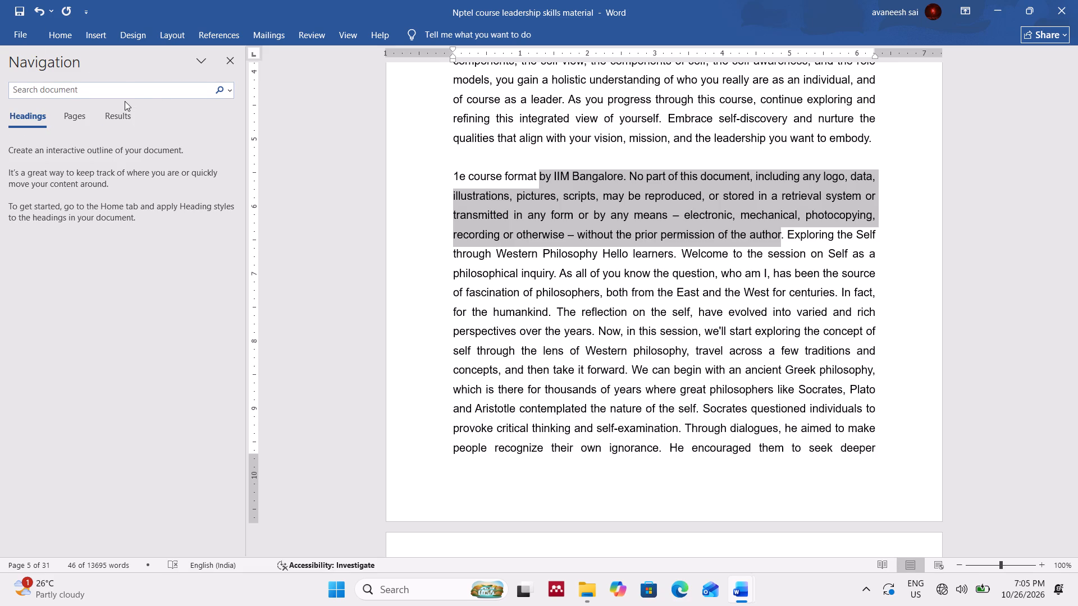
click(124, 95)
key(ctrl+v)
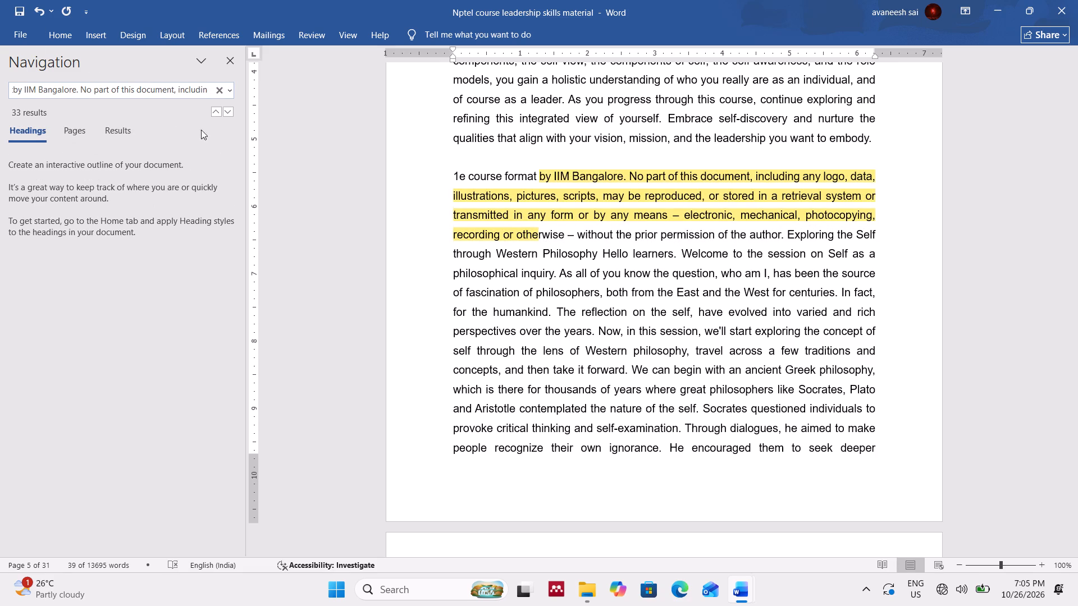
click(121, 130)
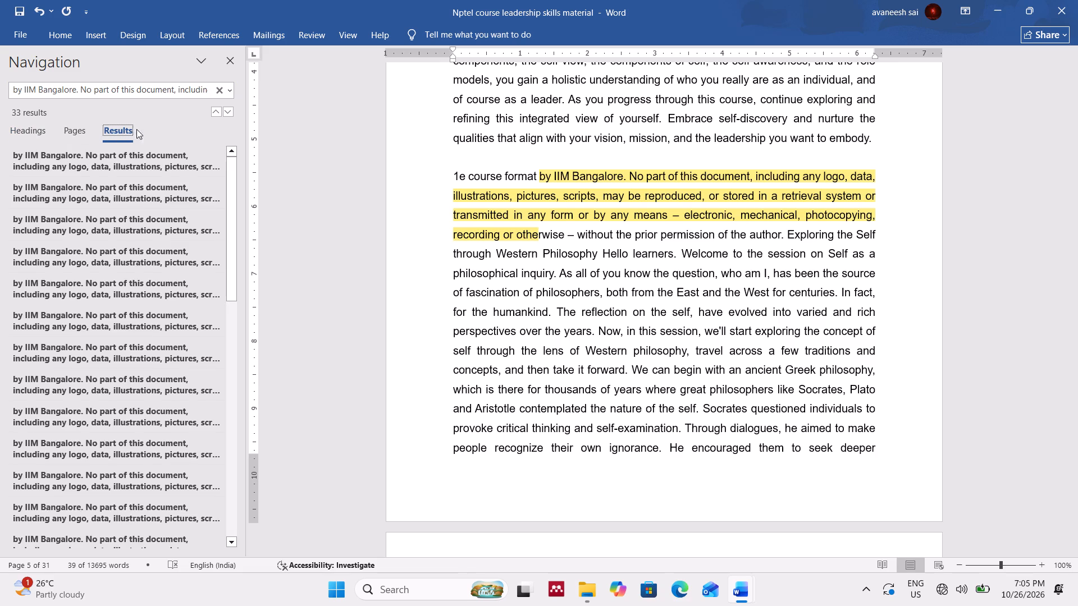
Replace every occurrence of the searched notice text, ending in "recording or othe", with "bb" throughout the document.
click(231, 91)
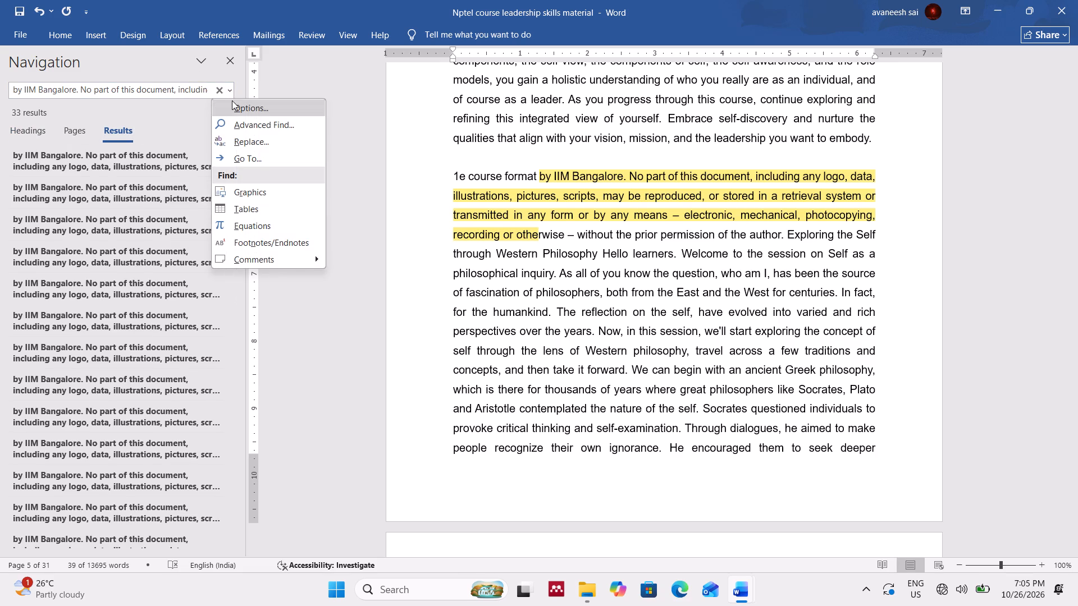
click(250, 139)
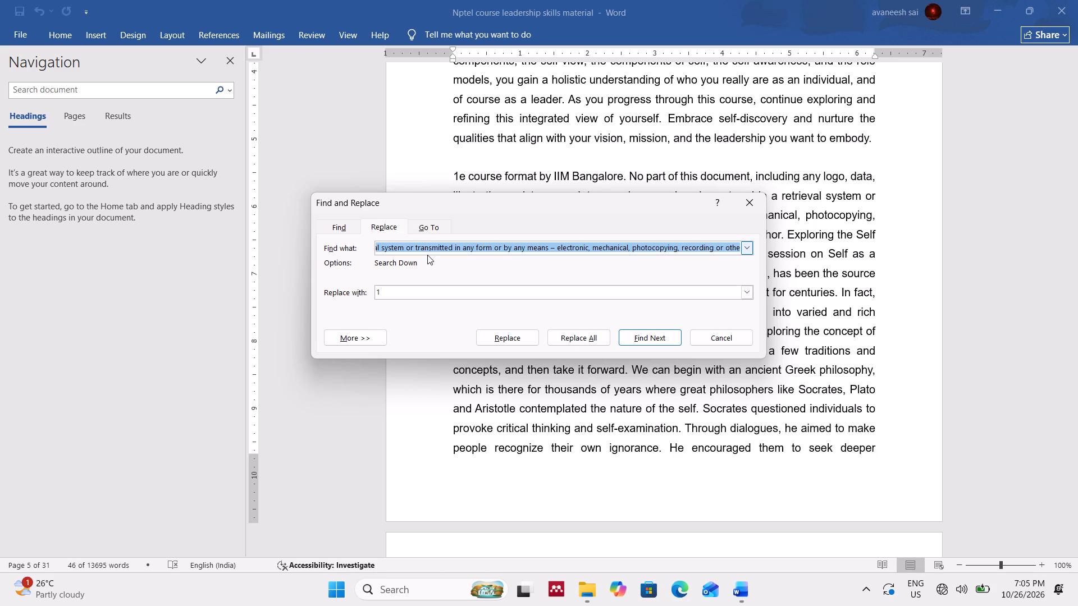
click(402, 293)
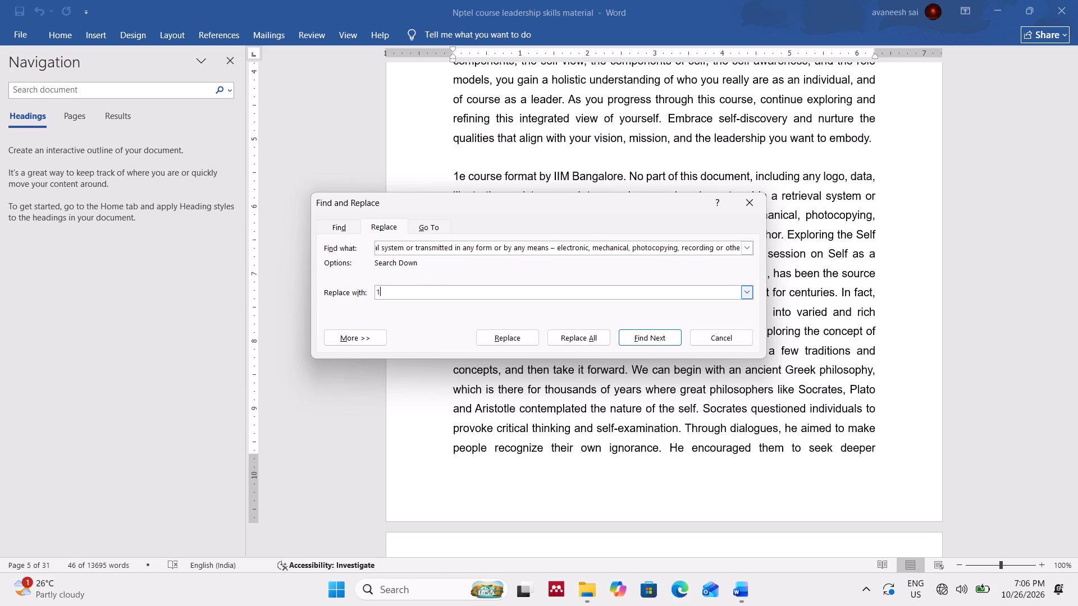
key(BackSpace)
text(bb)
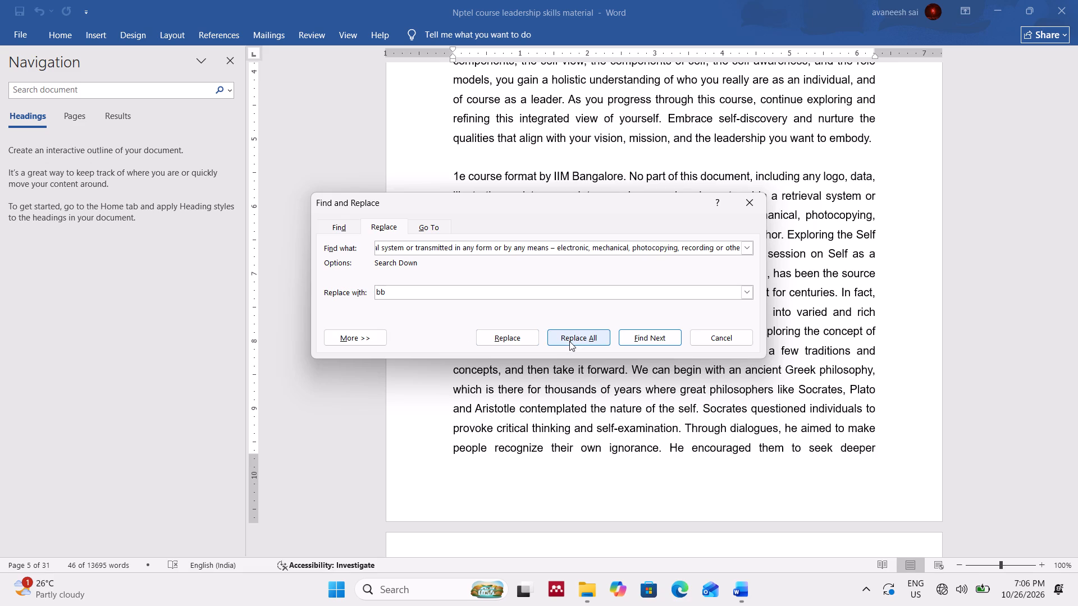
click(569, 341)
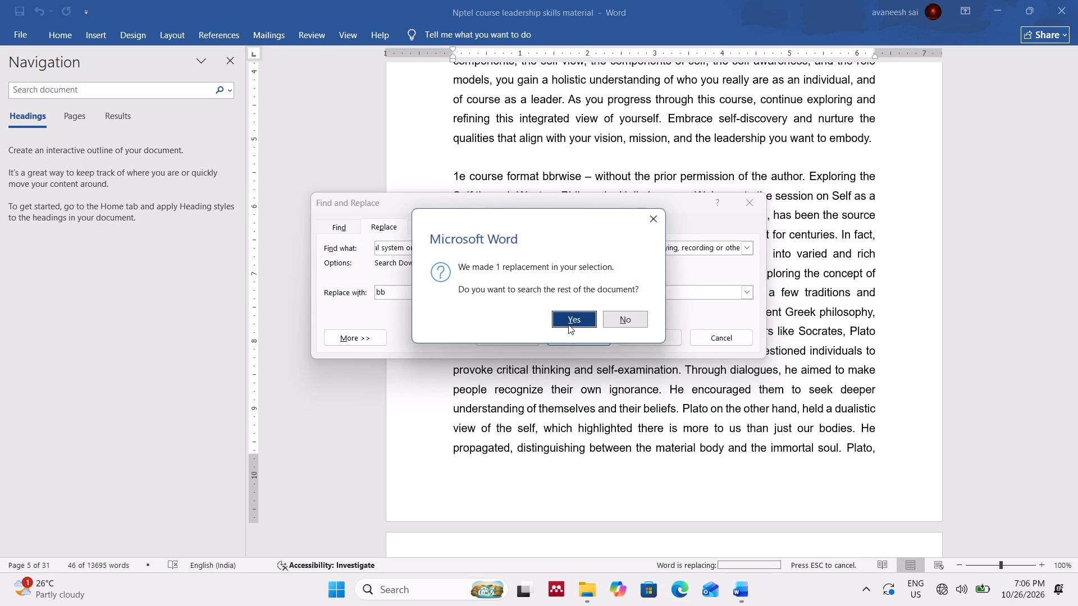
click(568, 319)
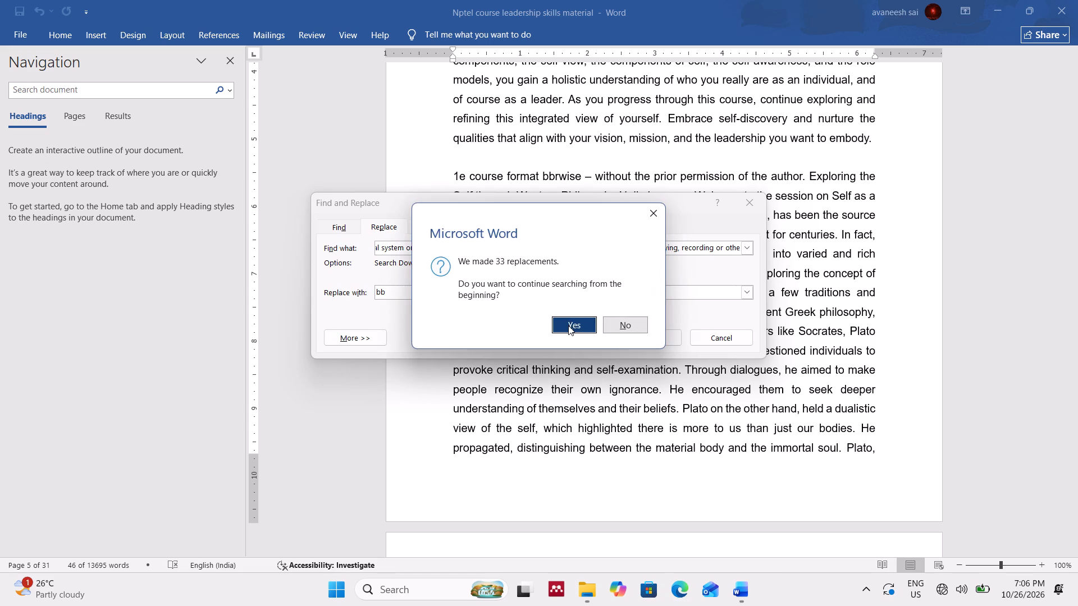
click(568, 327)
click(615, 322)
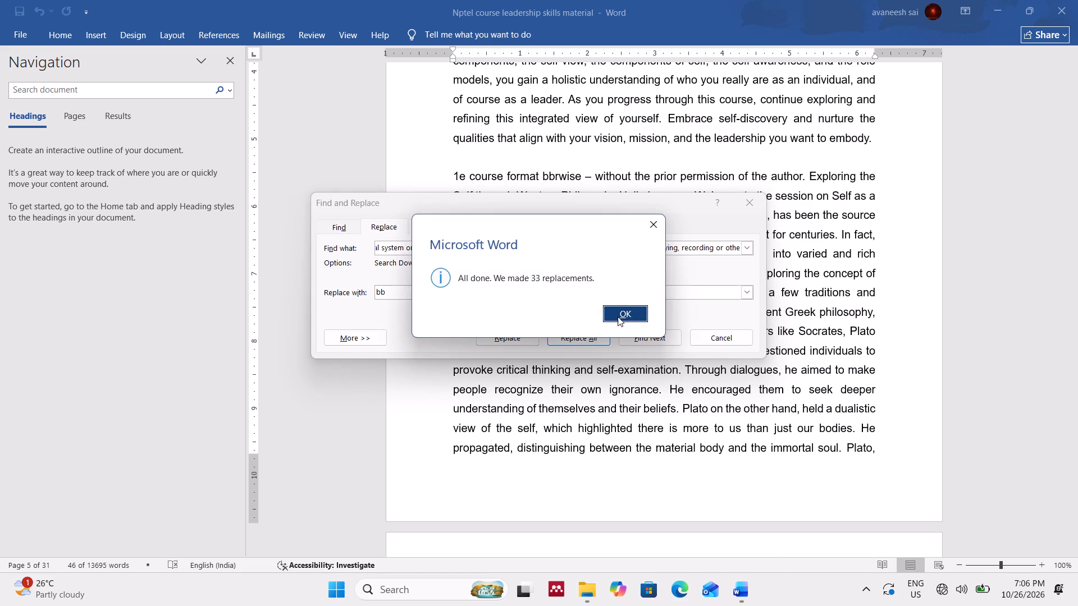
click(618, 316)
click(739, 332)
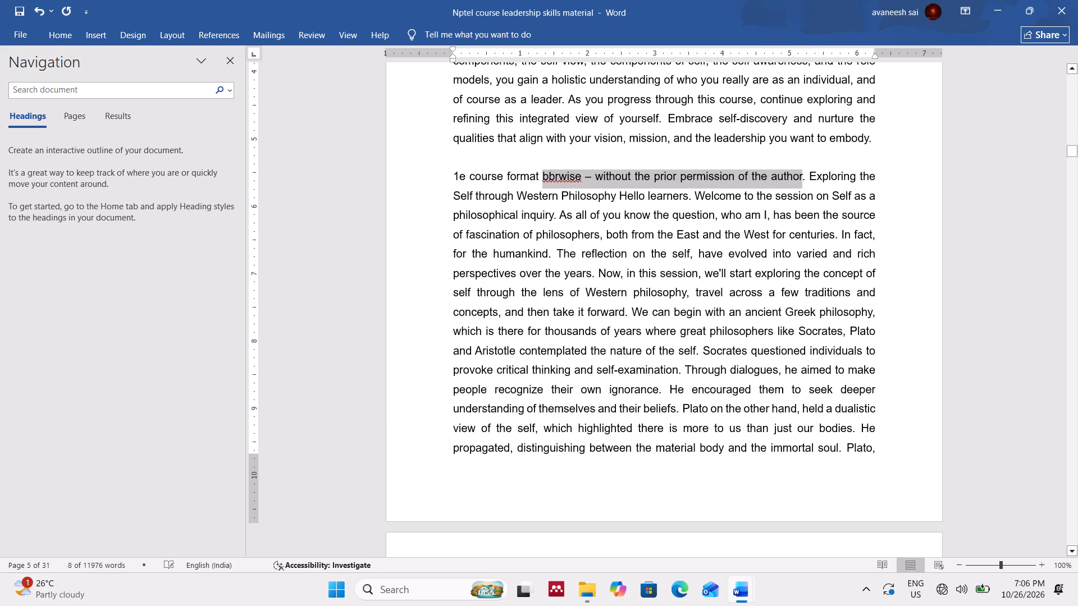
Delete the leftover notice text from "1e course format" through "permission of the author" before "Exploring the Self".
click(468, 251)
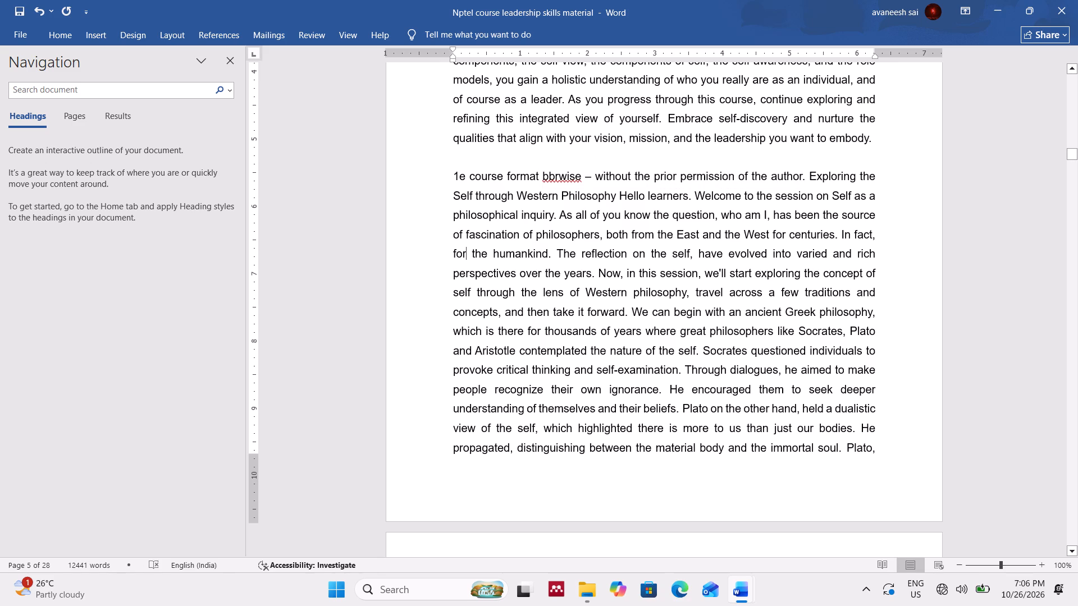
drag(455, 173, 711, 178)
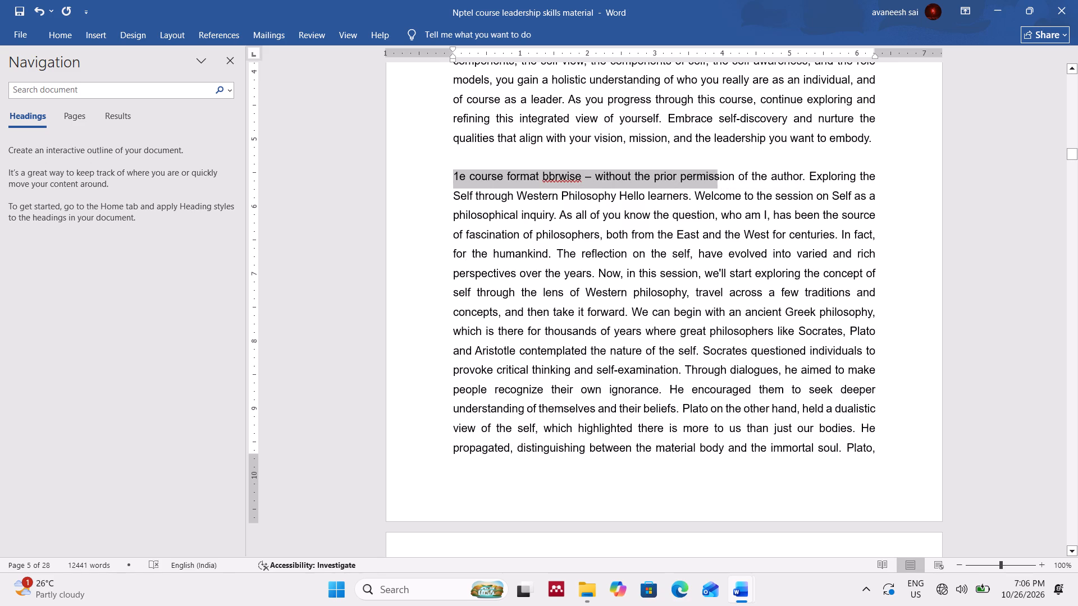
drag(711, 178, 792, 177)
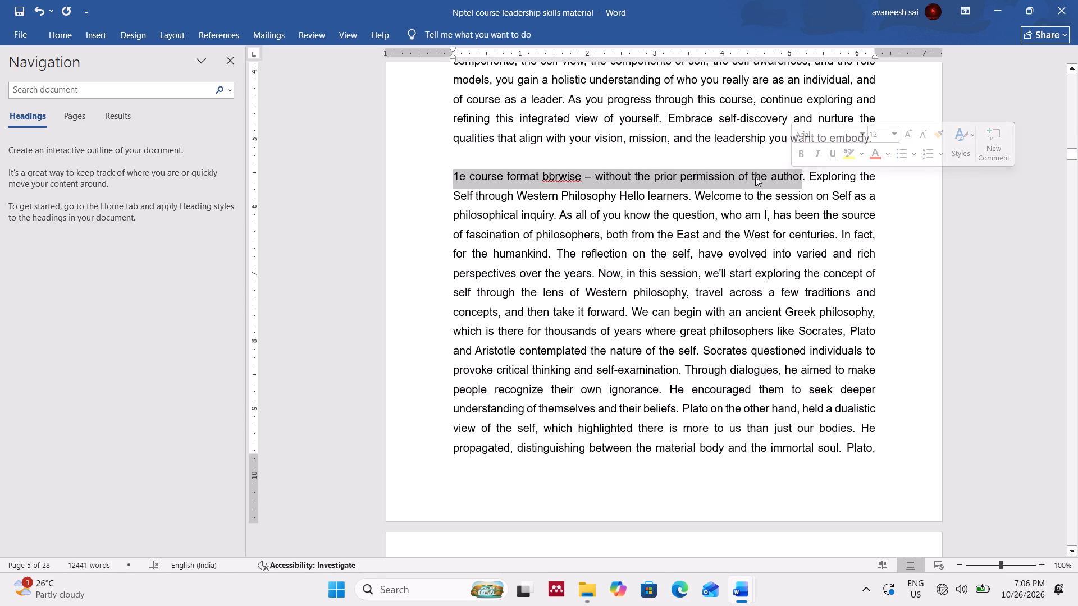
key(Delete)
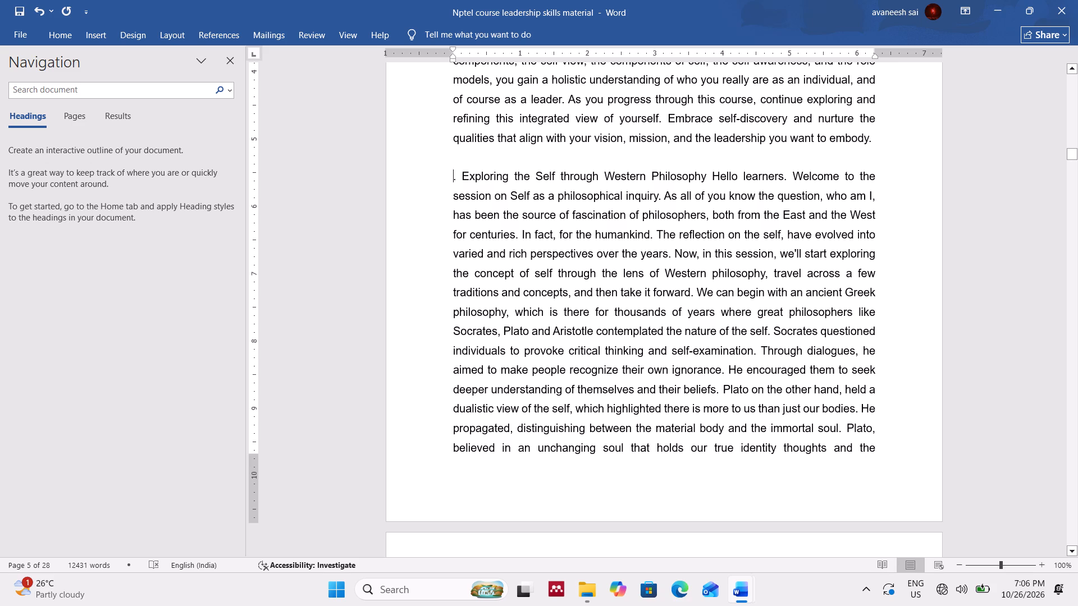
Bold the passage "we'll start exploring the concept of self through the lens of Western philosophy".
drag(784, 252, 760, 278)
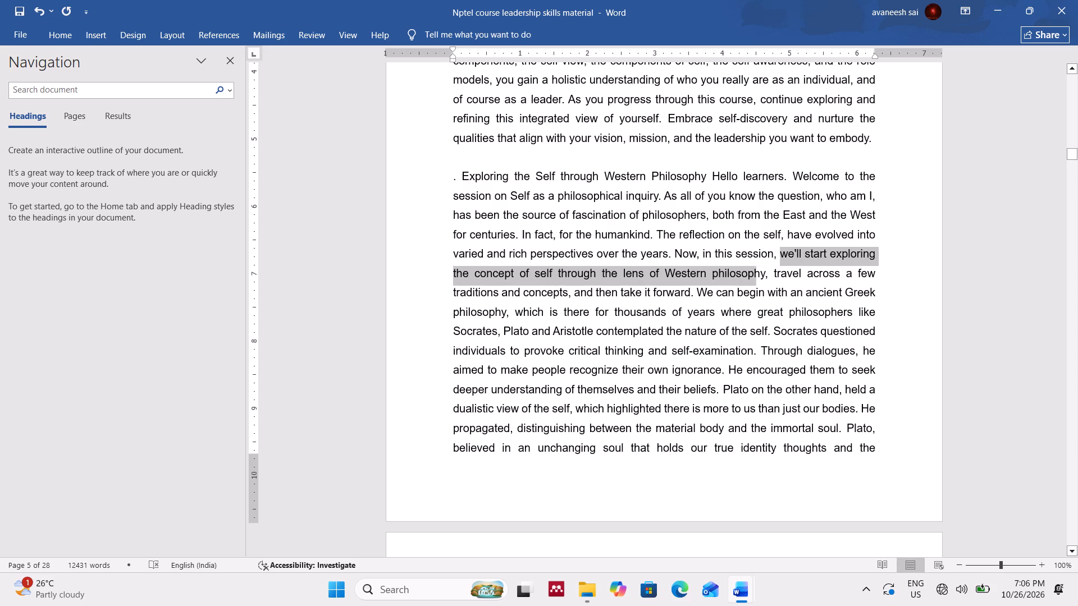
drag(760, 278, 761, 278)
key(ctrl+b)
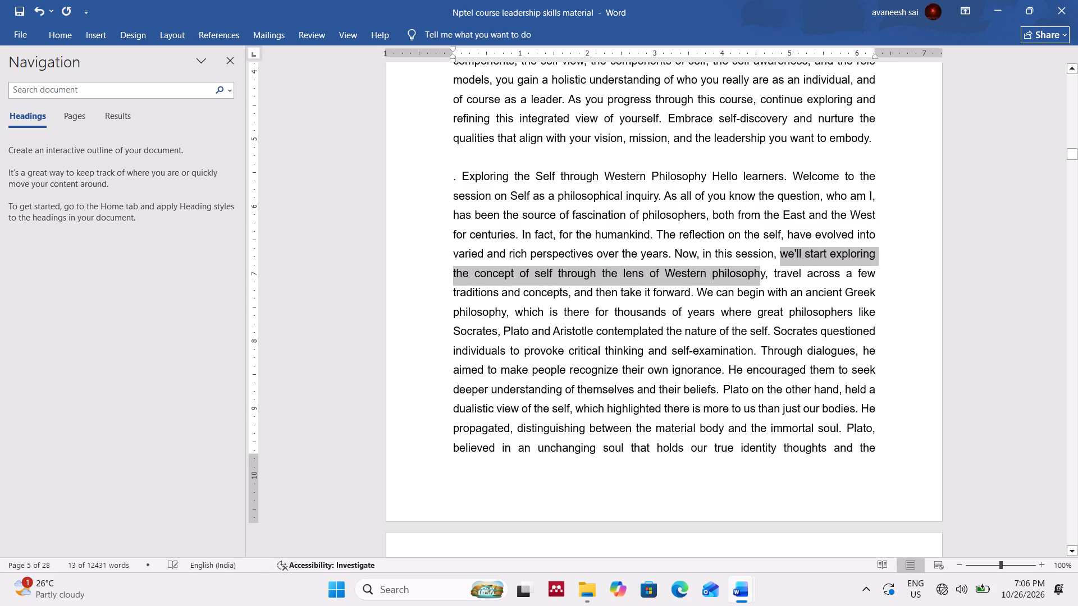
Bold the sentence "Socrates questioned individuals to provoke critical thinking and self-examination" in the Western philosophy section.
click(715, 295)
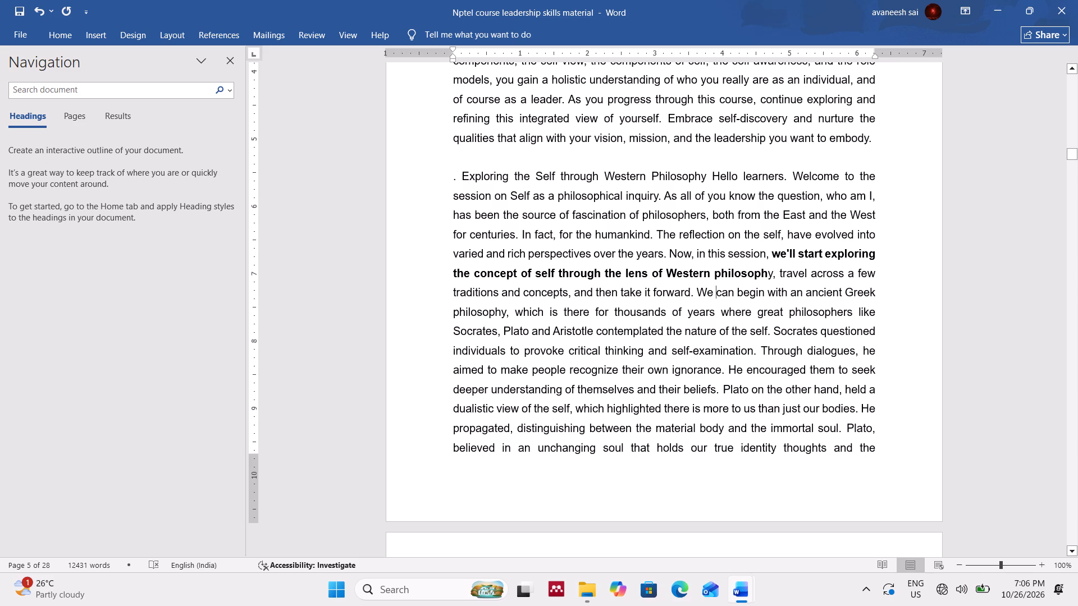
scroll(584, 351, down, 1)
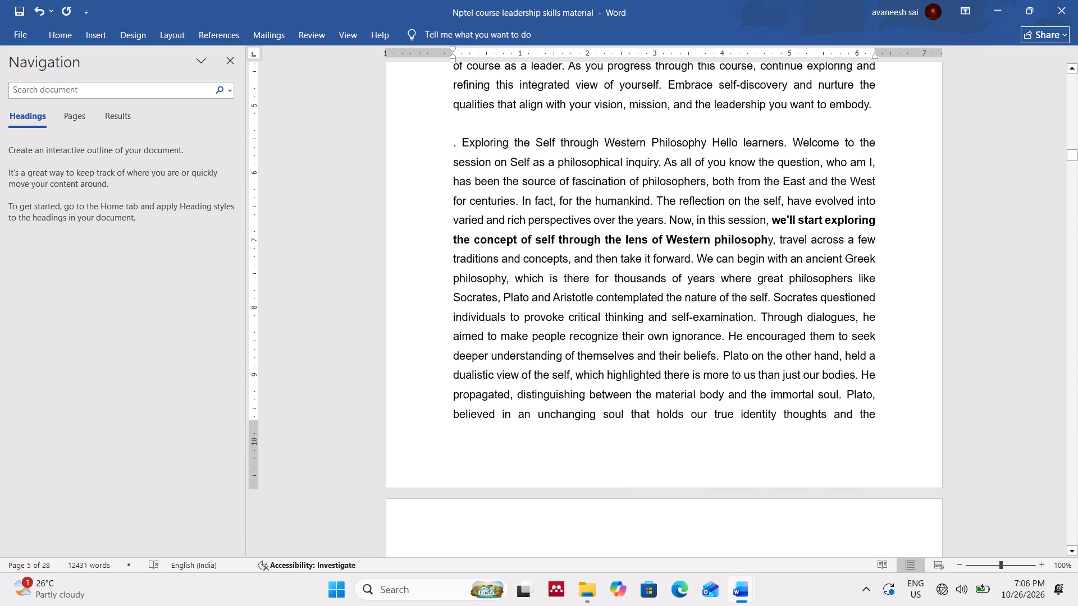
drag(776, 299, 776, 316)
drag(776, 316, 739, 323)
click(701, 313)
drag(771, 298, 743, 319)
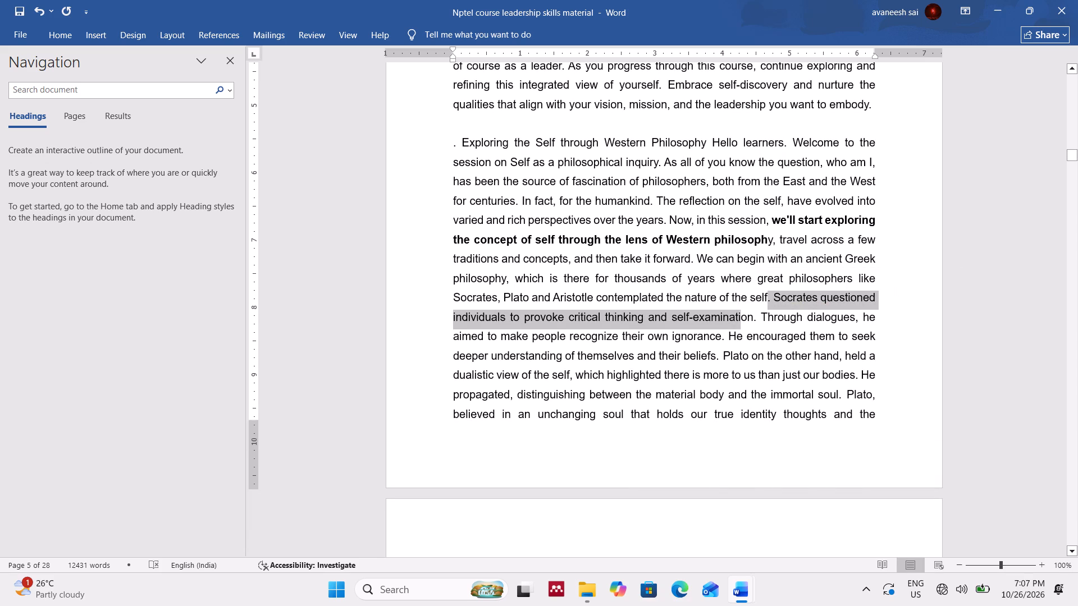
drag(743, 319, 752, 321)
key(ctrl+b)
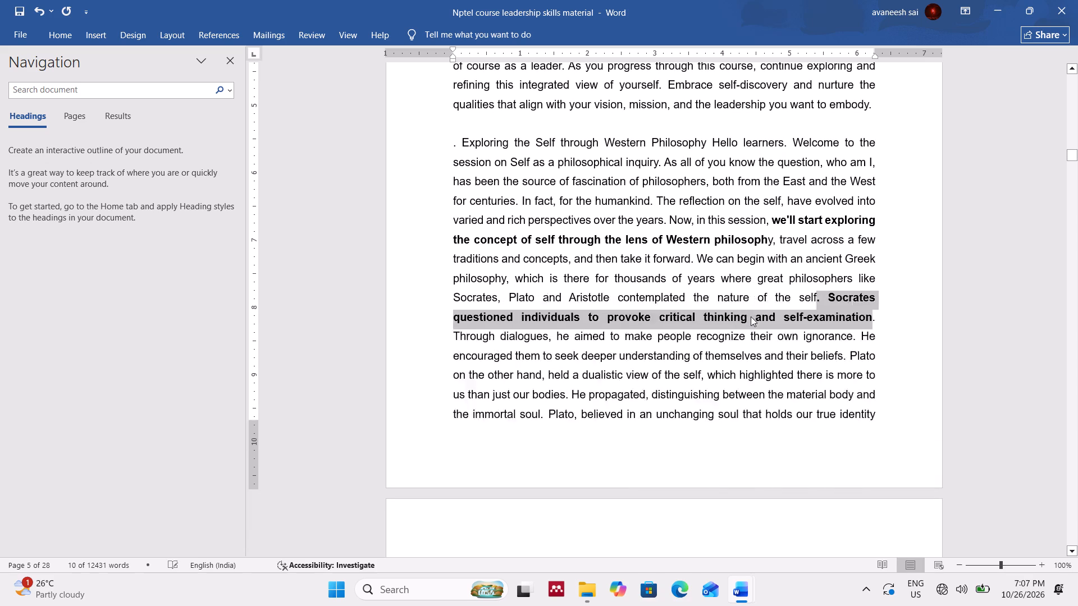
click(696, 368)
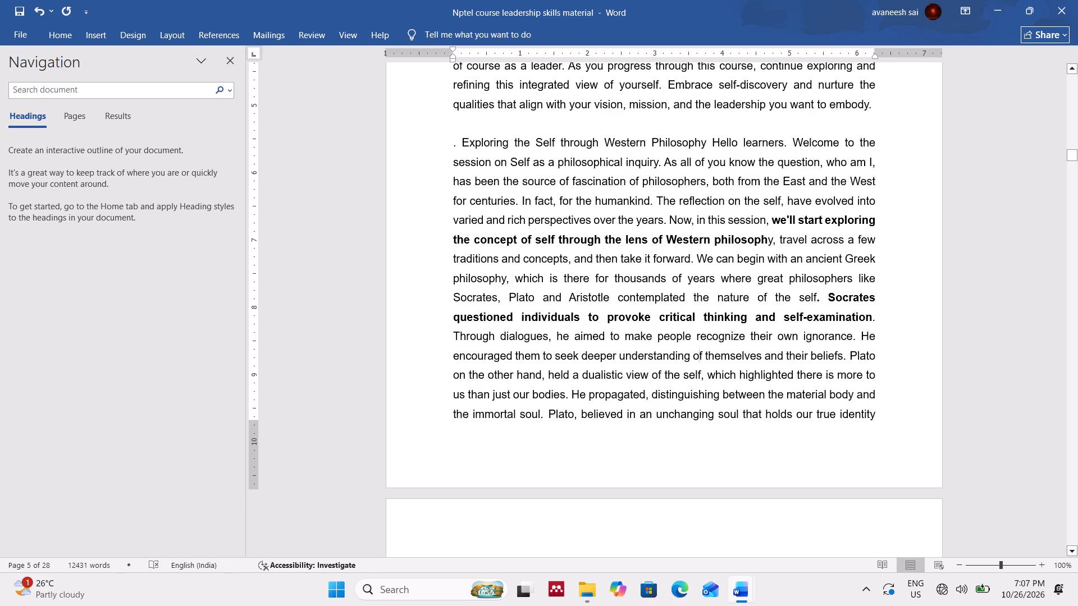
Delete the leftover notice text "bbrwise – without the prior permission of the author" before "Moving on to the realm of psychoanalysis".
scroll(679, 354, down, 2)
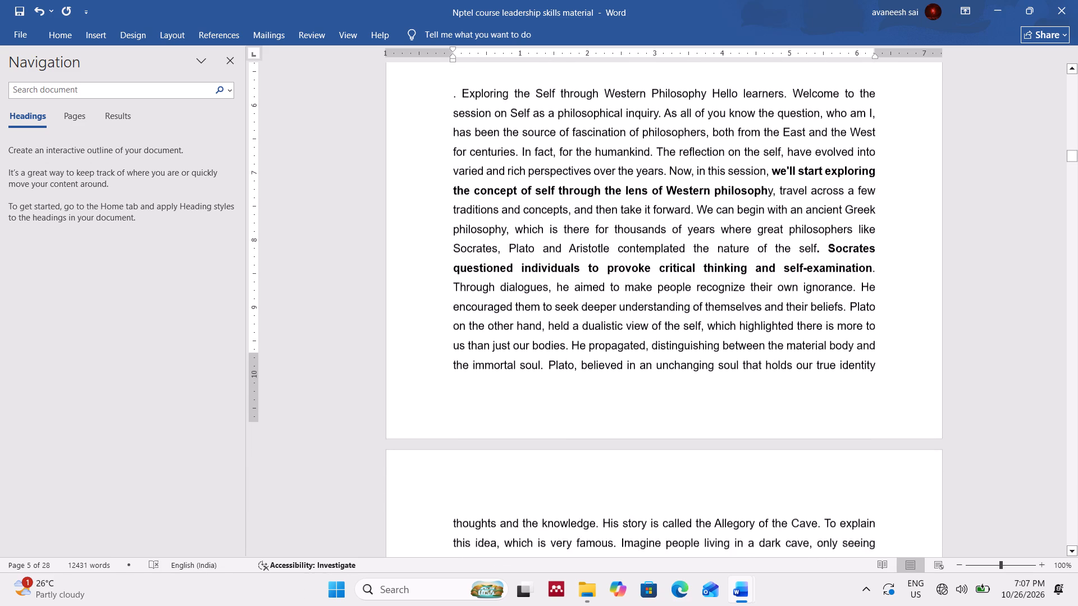
scroll(679, 354, down, 5)
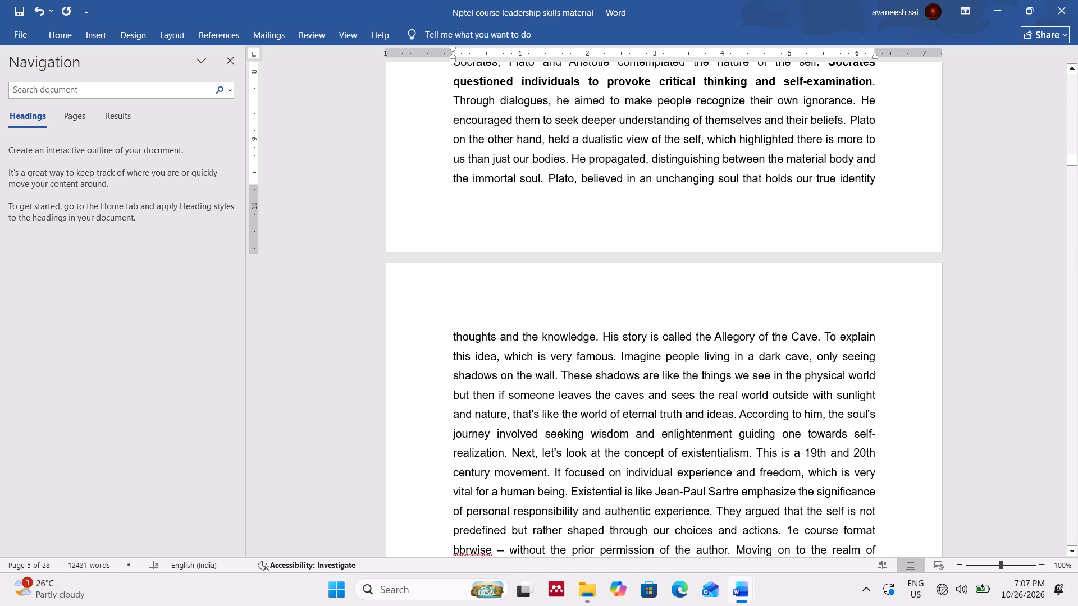
scroll(562, 360, down, 1)
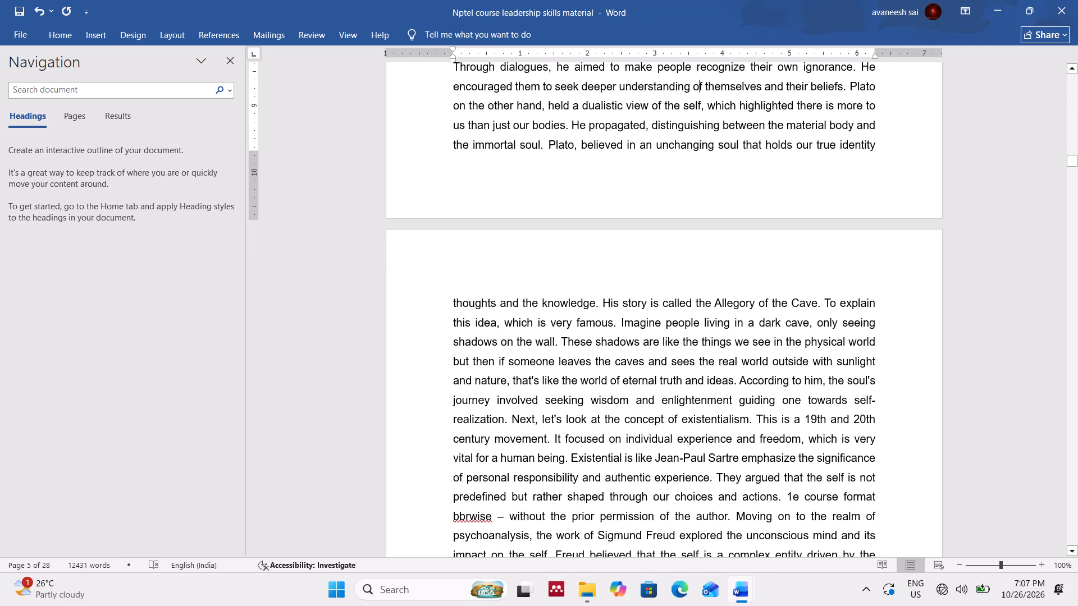
scroll(562, 364, down, 1)
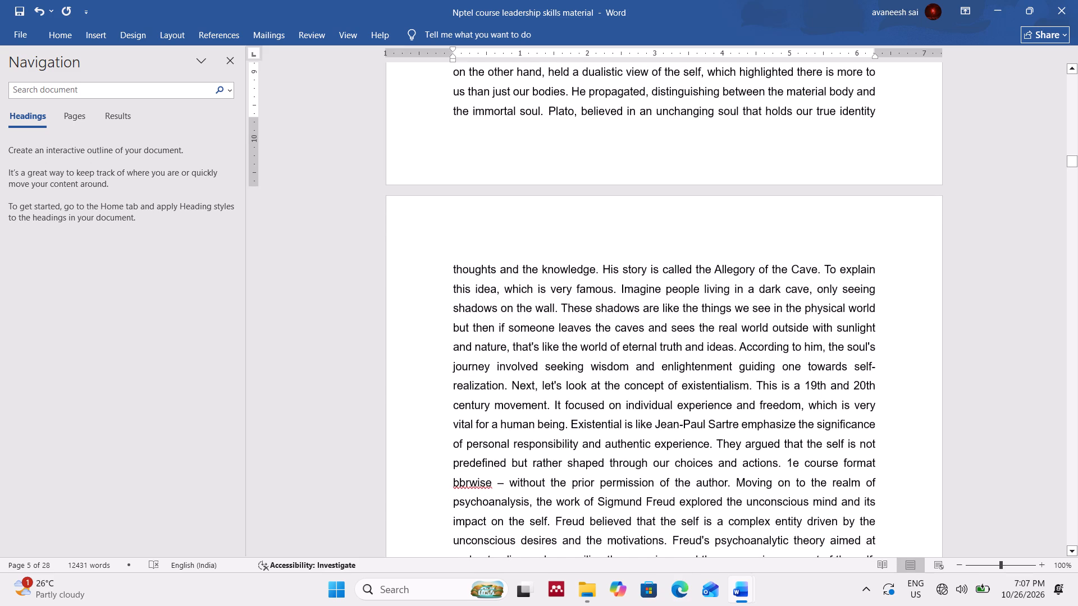
scroll(515, 374, down, 1)
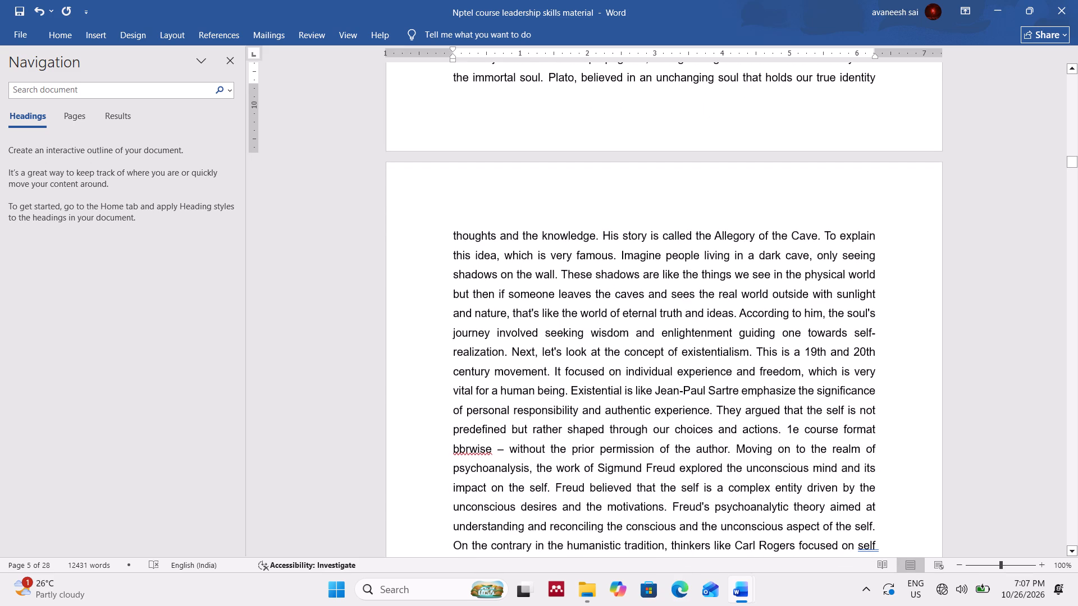
scroll(518, 382, down, 2)
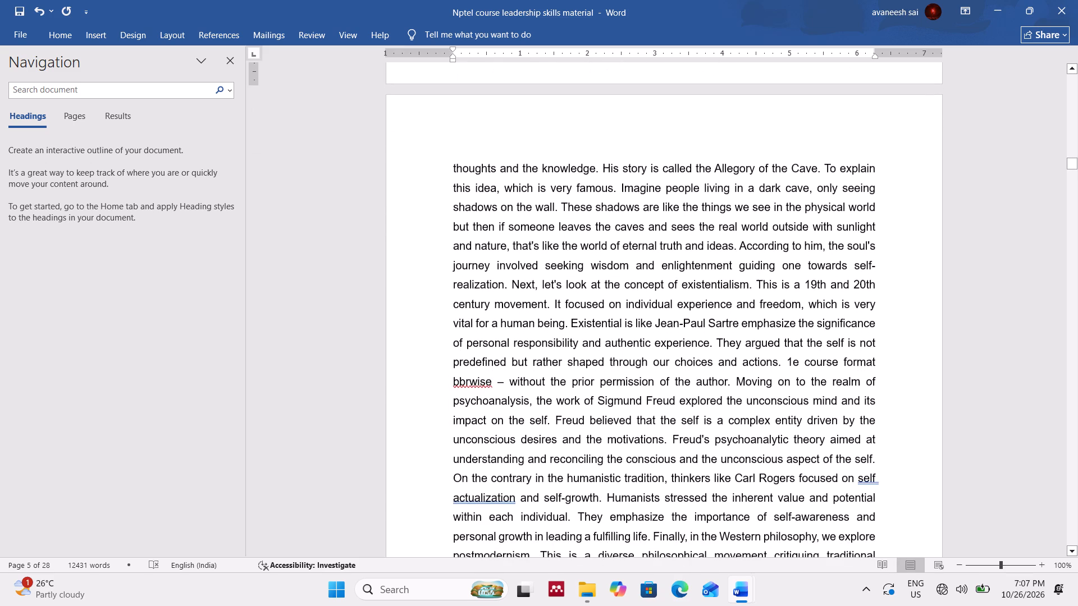
scroll(518, 382, down, 1)
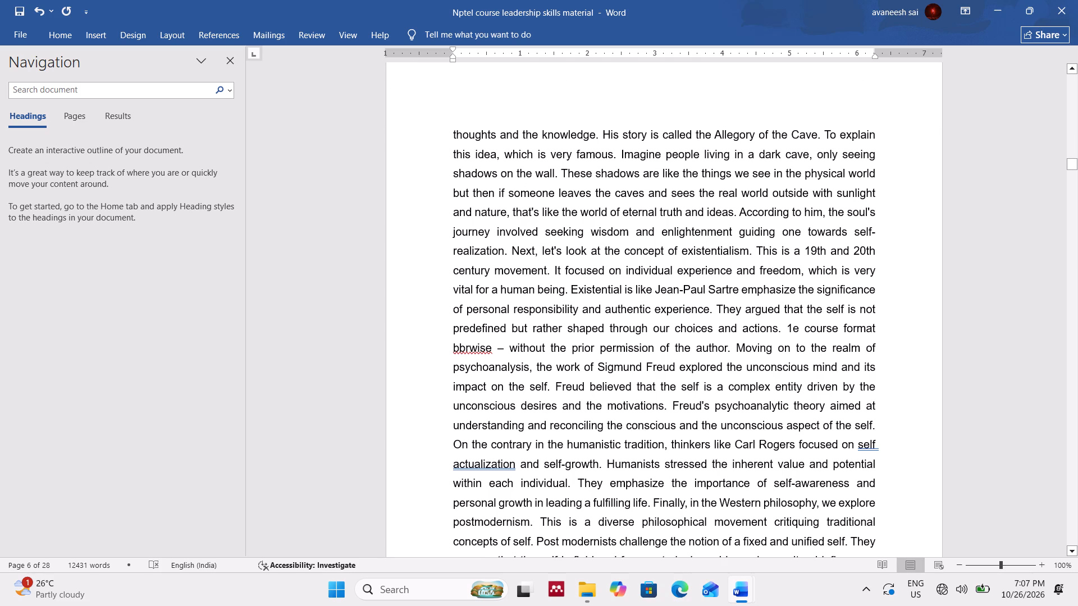
drag(455, 346, 524, 361)
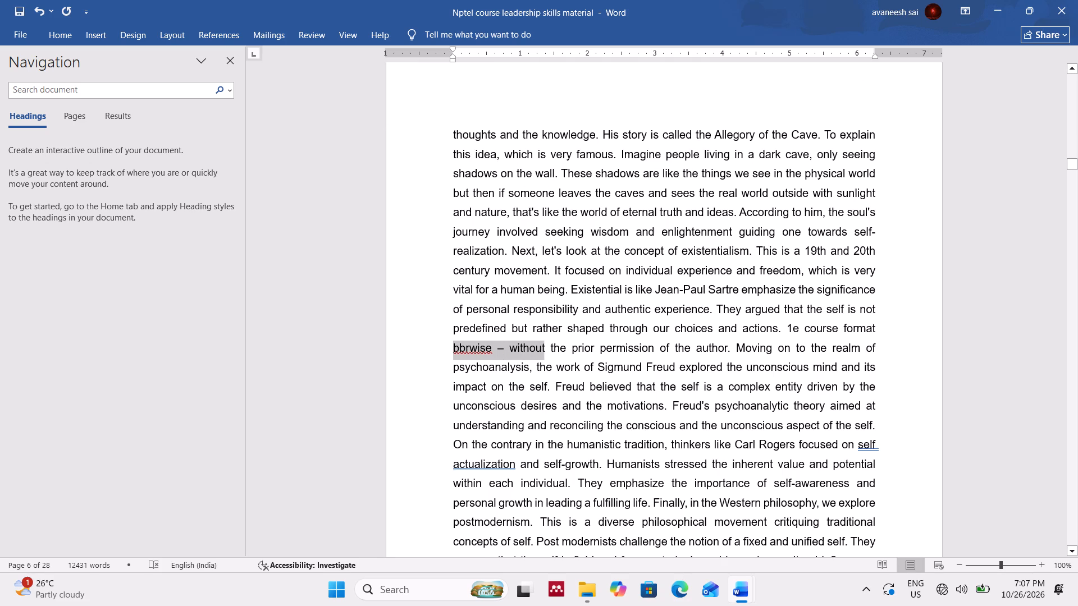
drag(524, 361, 705, 355)
key(Delete)
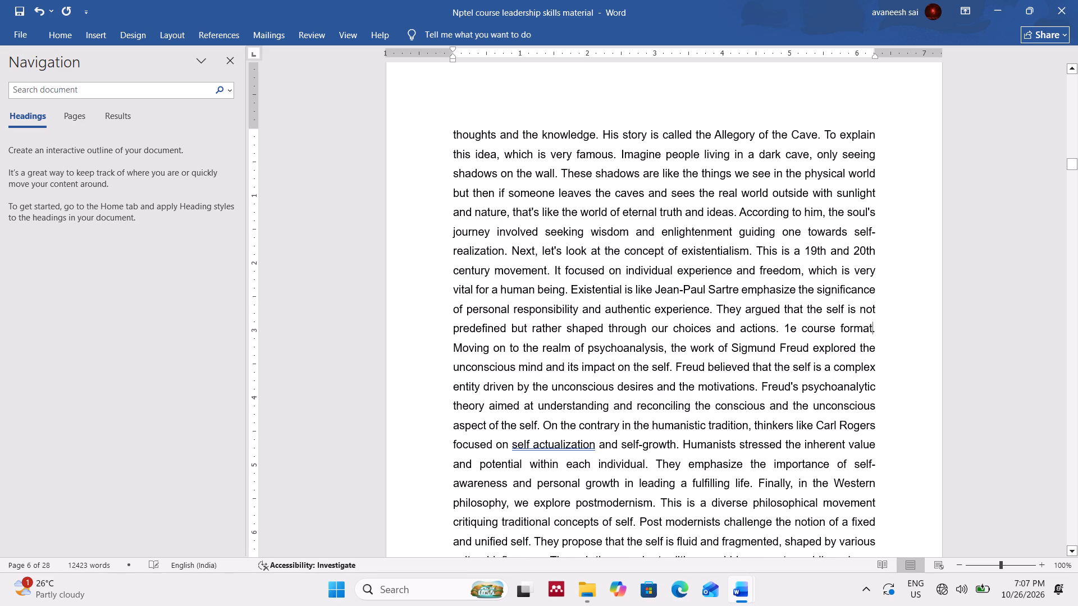
Split the text before "Moving on to the realm of psychoanalysis" into a new paragraph preceded by a blank line.
key(Return)
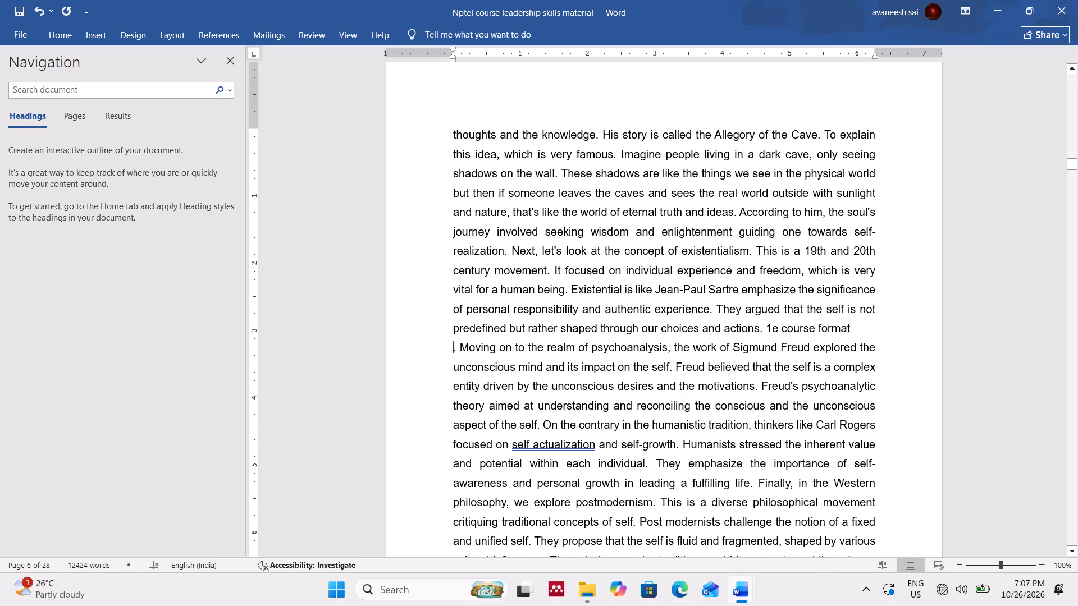
drag(700, 349, 706, 347)
key(Return)
Look through the rest of the Western philosophy section and the Eastern philosophy section for remaining leftover notice text.
scroll(723, 366, down, 3)
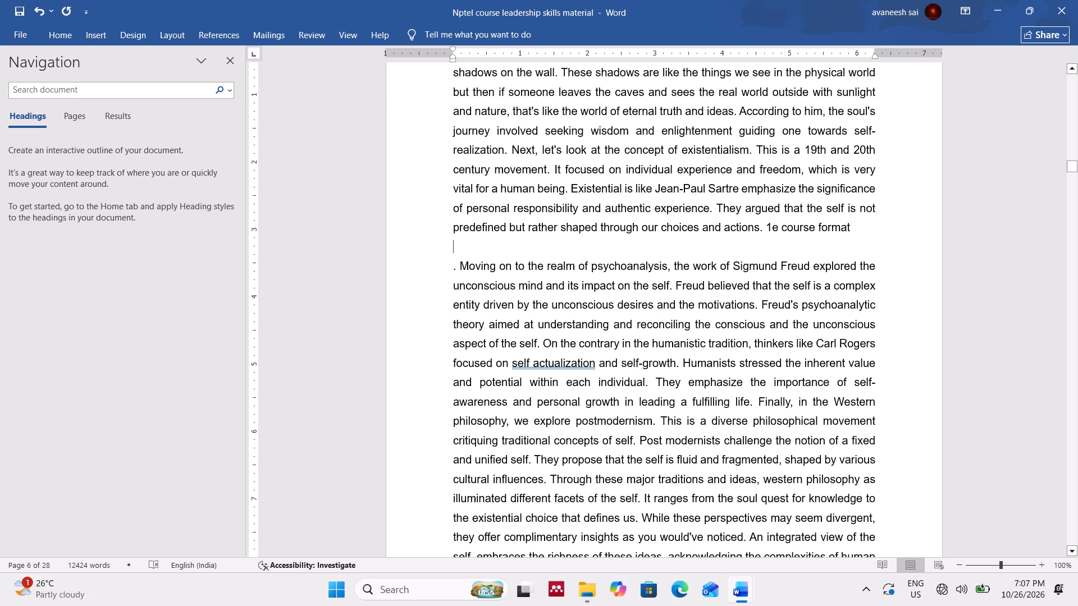
scroll(710, 328, down, 4)
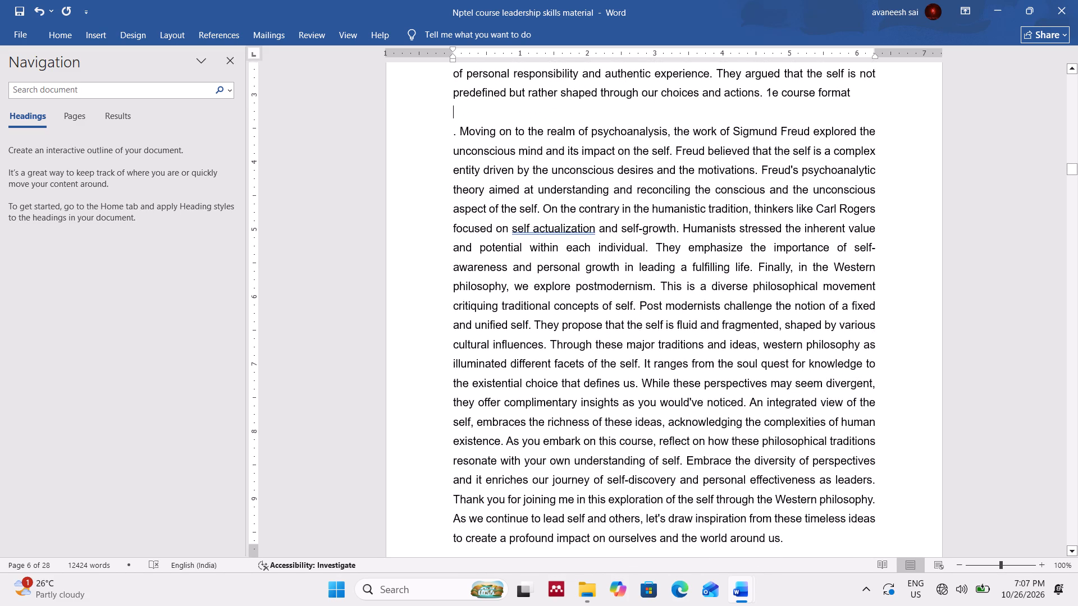
scroll(709, 333, down, 8)
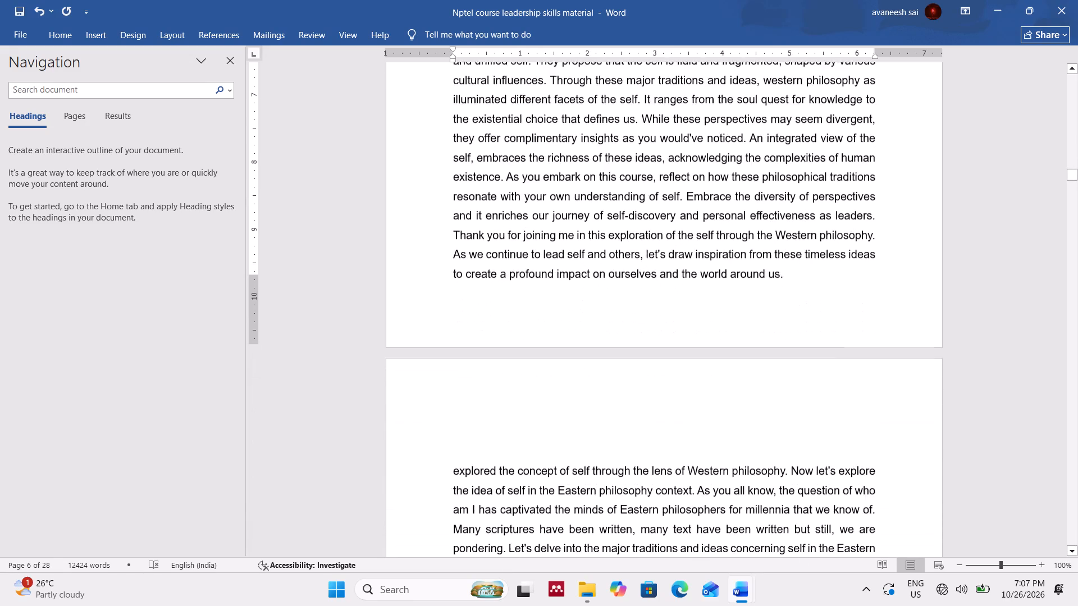
scroll(709, 334, down, 7)
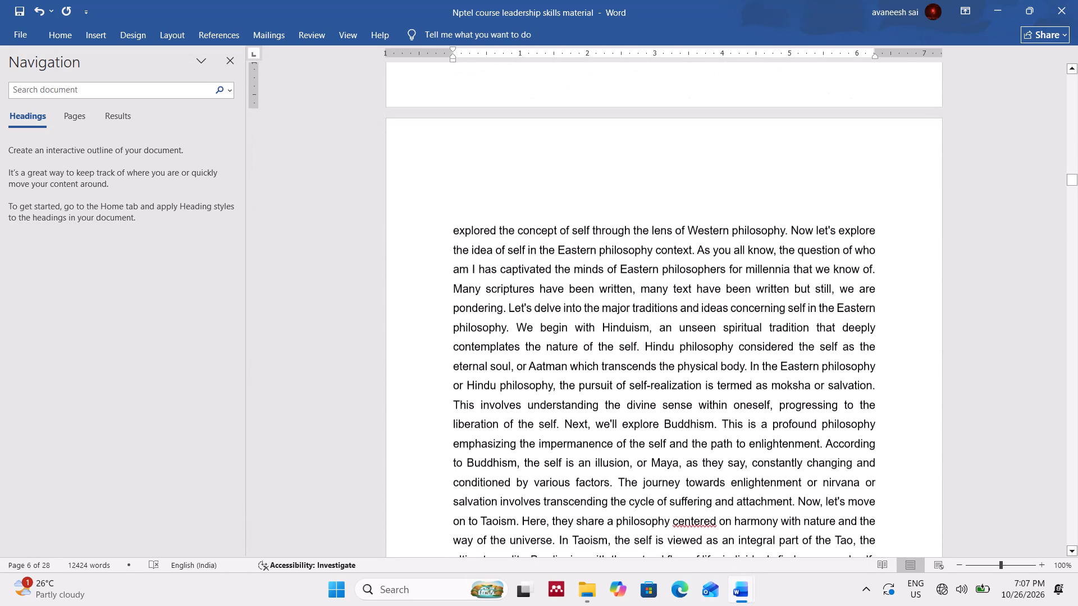
scroll(709, 334, down, 7)
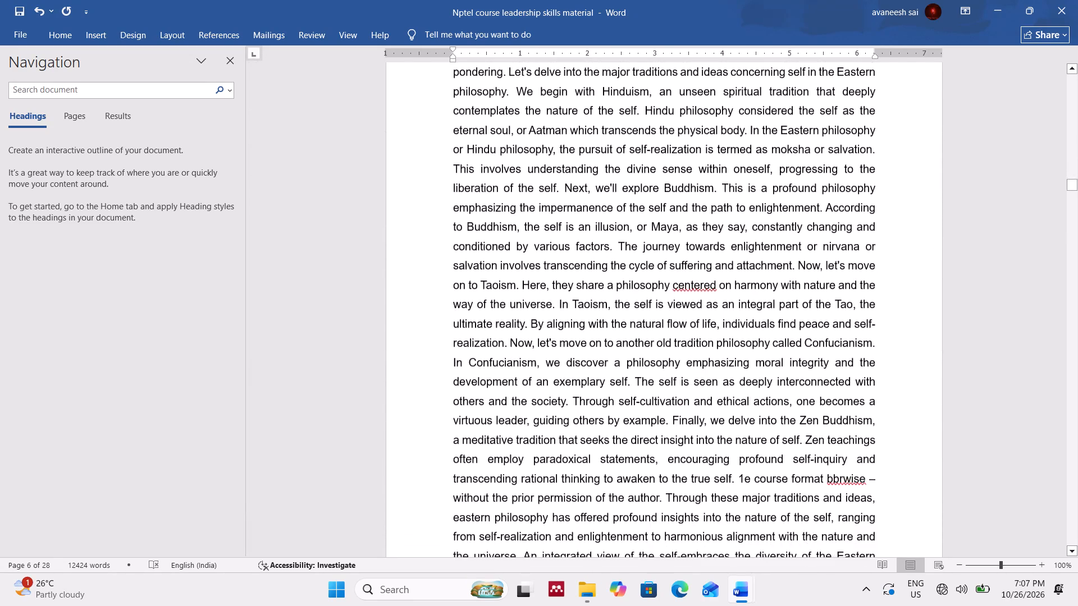
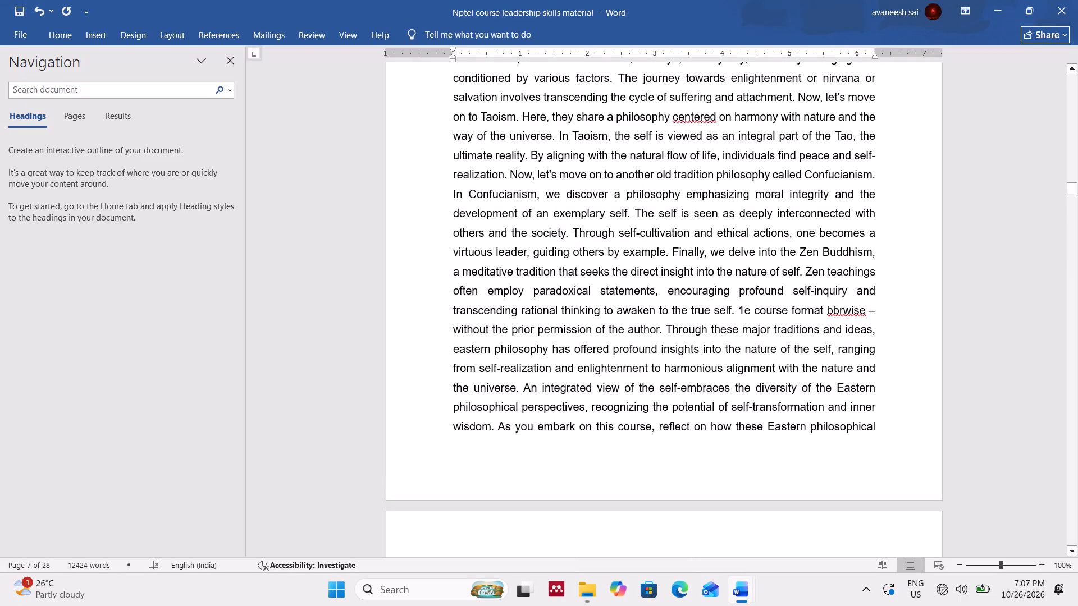
Bold the passage "In Confucianism, we discover a philosophy emphasizing moral integrity and the development of an exemplary" in the Eastern philosophy section.
drag(465, 191, 466, 191)
drag(466, 191, 597, 210)
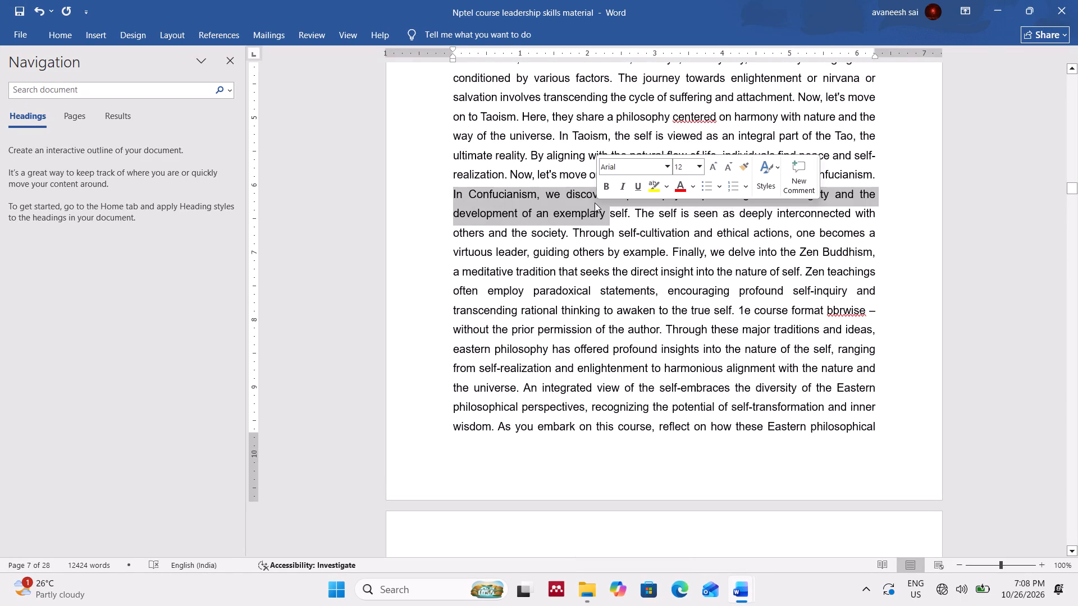
key(ctrl+b)
click(564, 277)
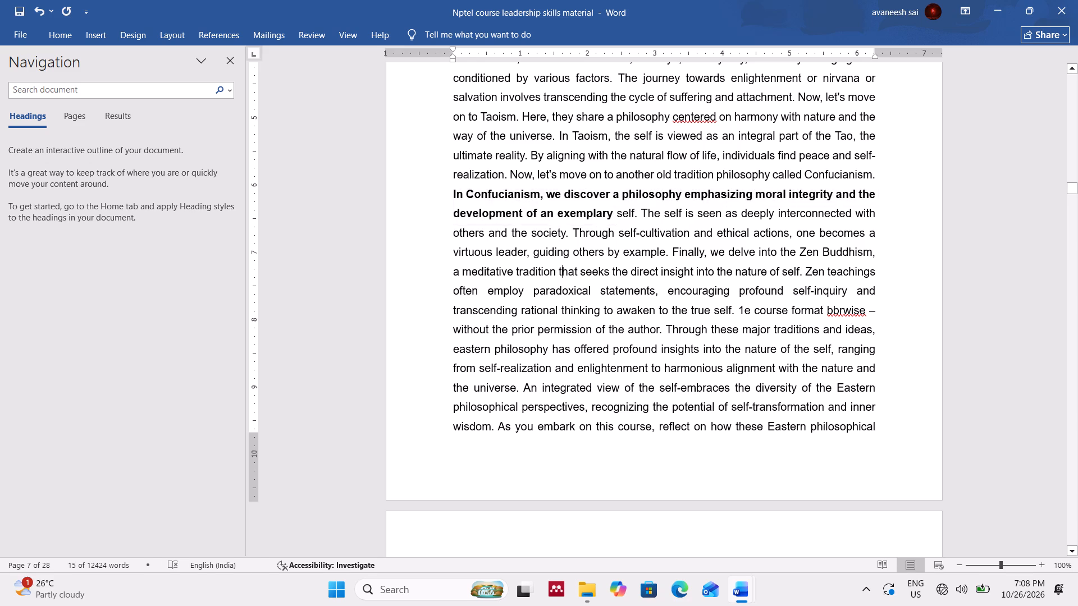
Delete the leftover notice text "1e course format bbrwise – without the prior permission of the author" before "Viewing the Self in Cultural Context".
scroll(564, 281, down, 12)
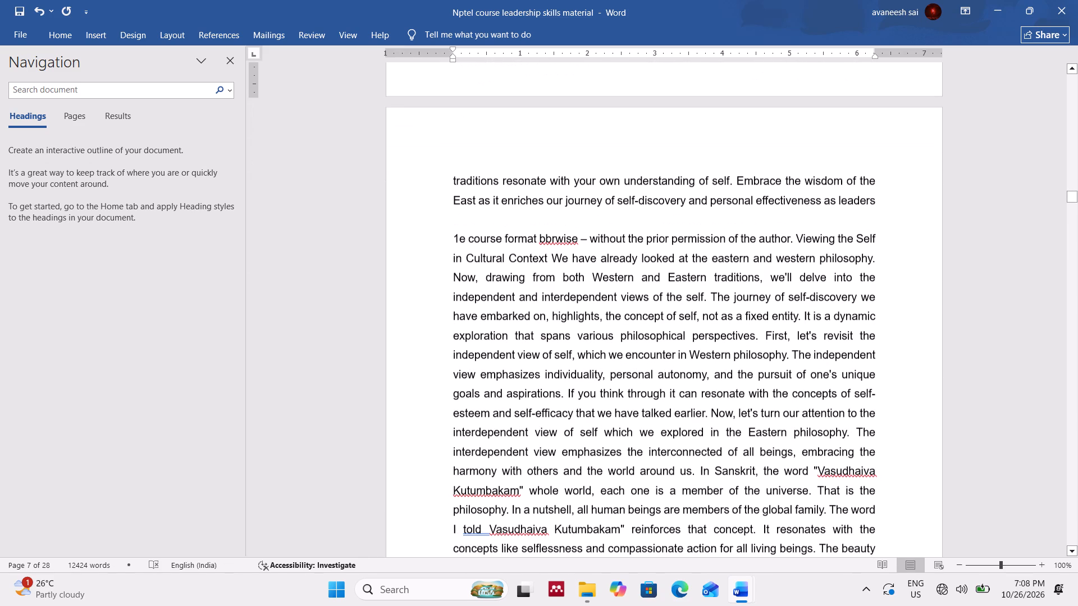
drag(454, 240, 648, 250)
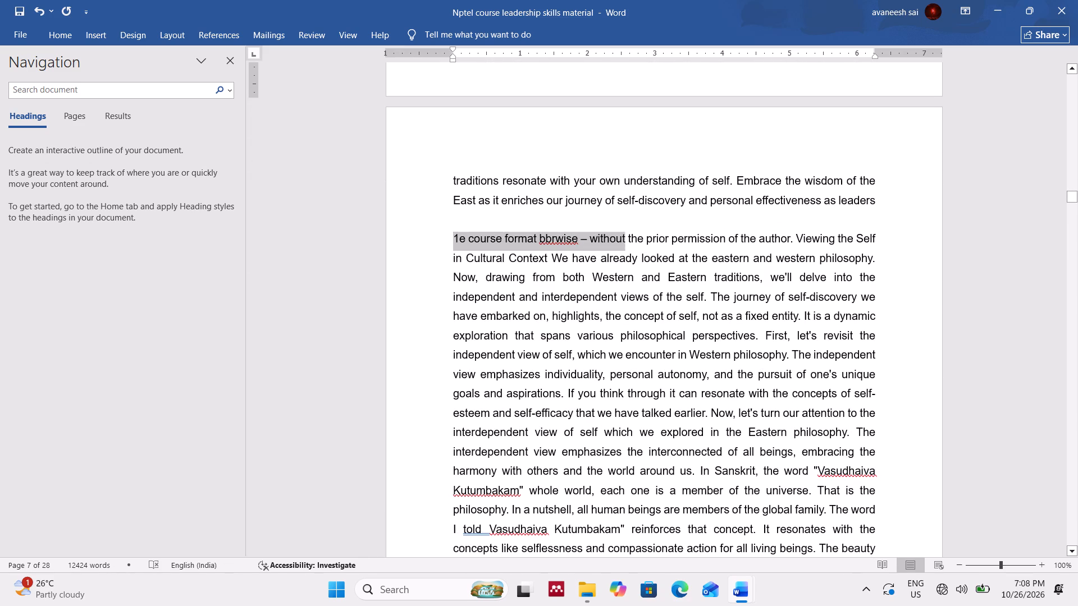
drag(648, 250, 771, 240)
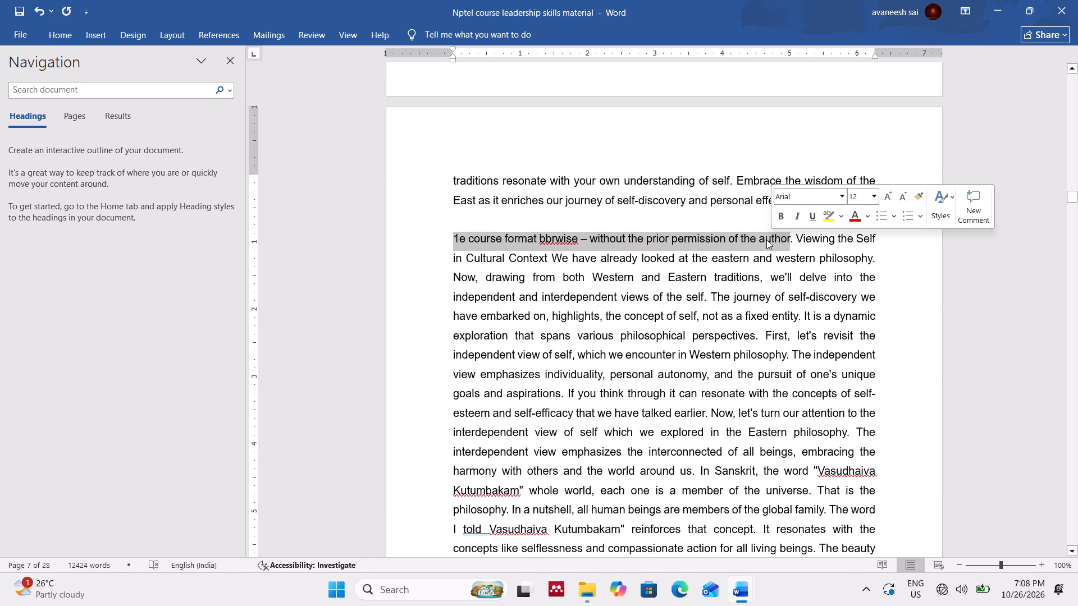
key(Delete)
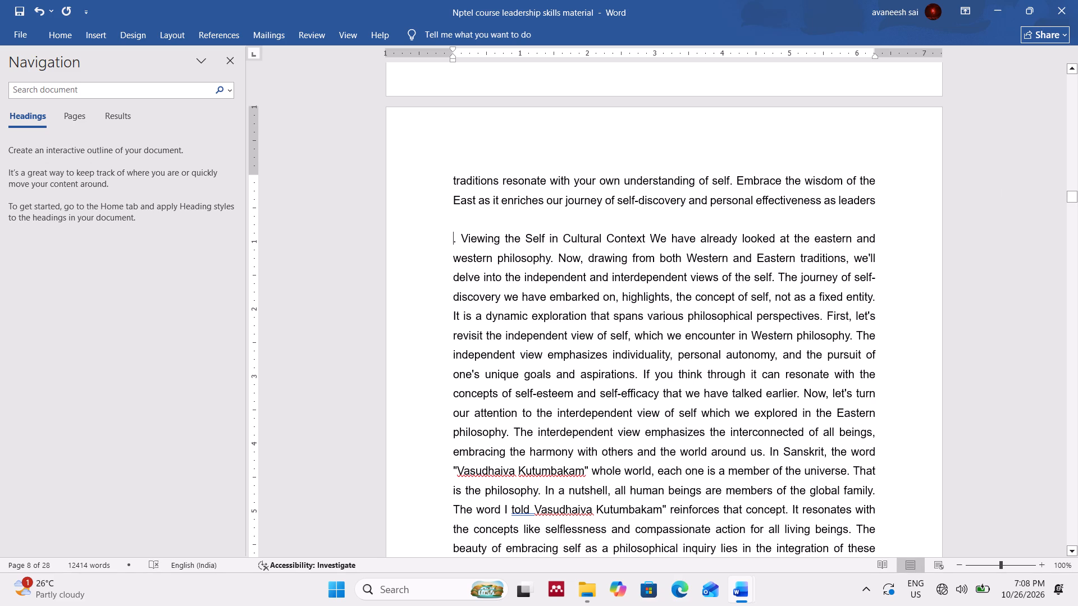
Bold the passage "Vasudhaiva Kutumbakam" whole world, each one is a member of the universe" in the cultural context section.
scroll(656, 322, down, 4)
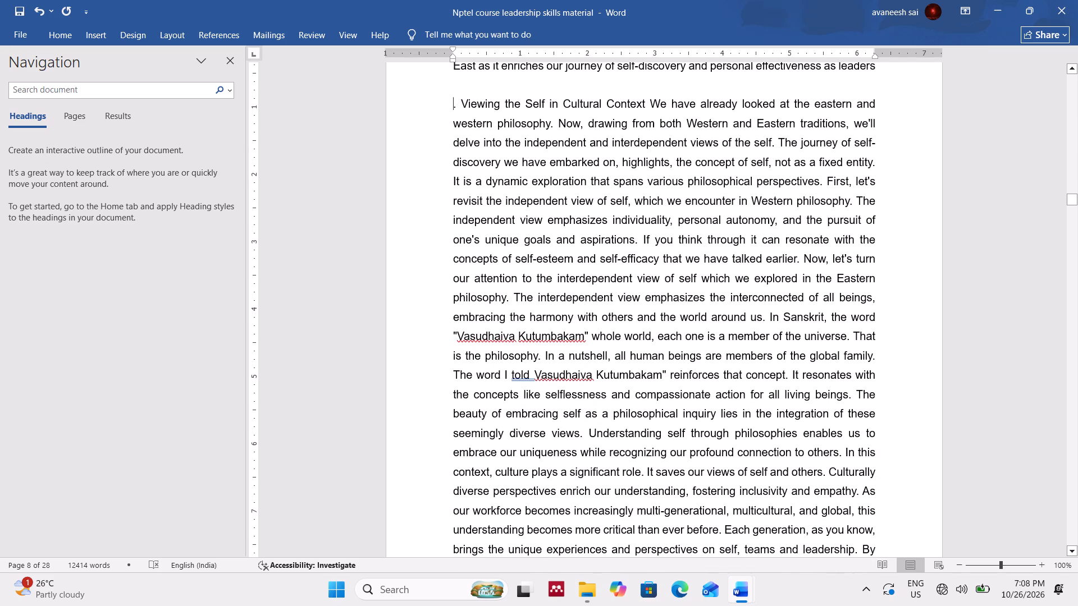
scroll(583, 321, down, 1)
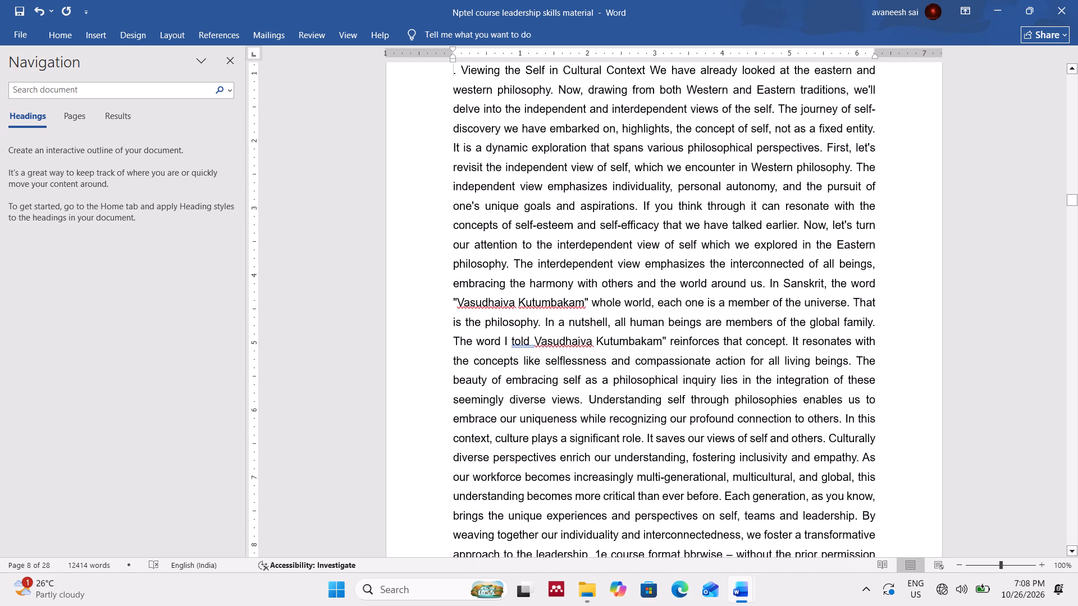
drag(445, 301, 824, 307)
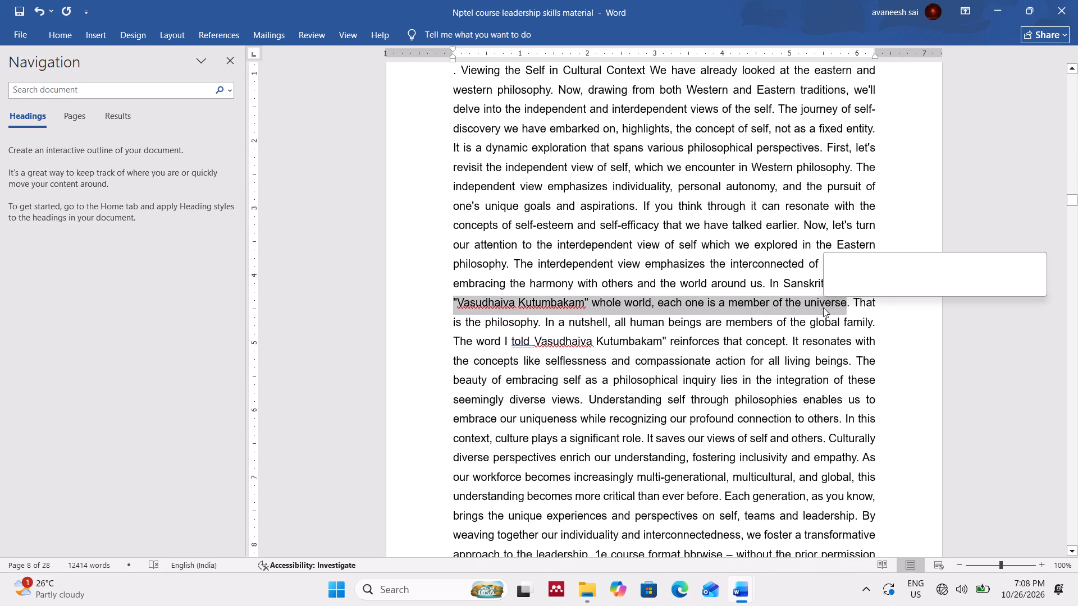
key(ctrl+b)
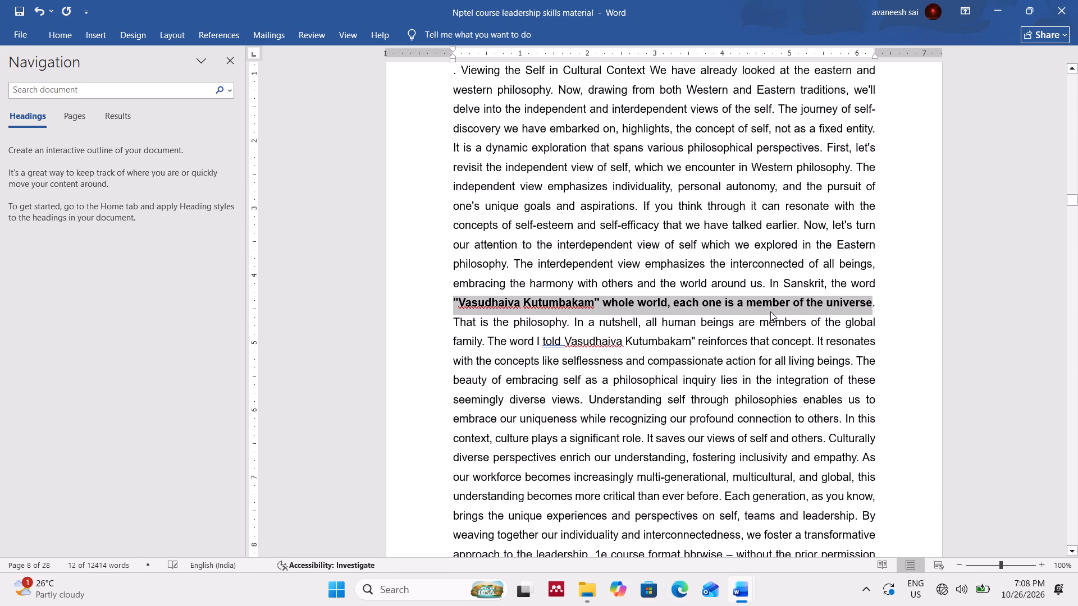
click(579, 348)
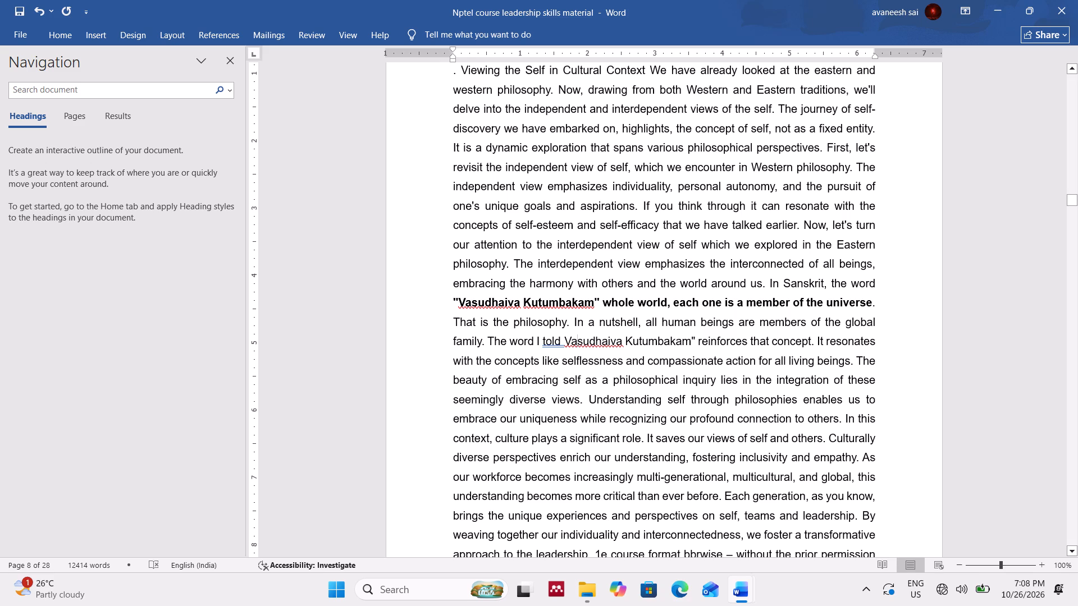
Delete the leftover notice "1e course format bbrwise – without the prior permission of the author." and start a new paragraph at "By appreciating and learning".
scroll(562, 362, down, 2)
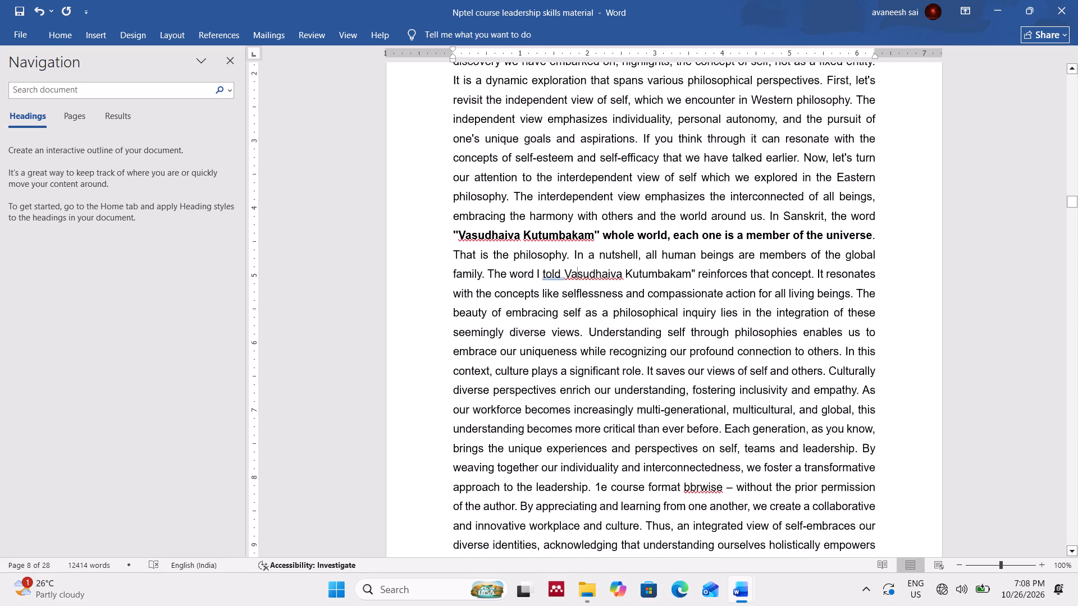
scroll(546, 321, down, 2)
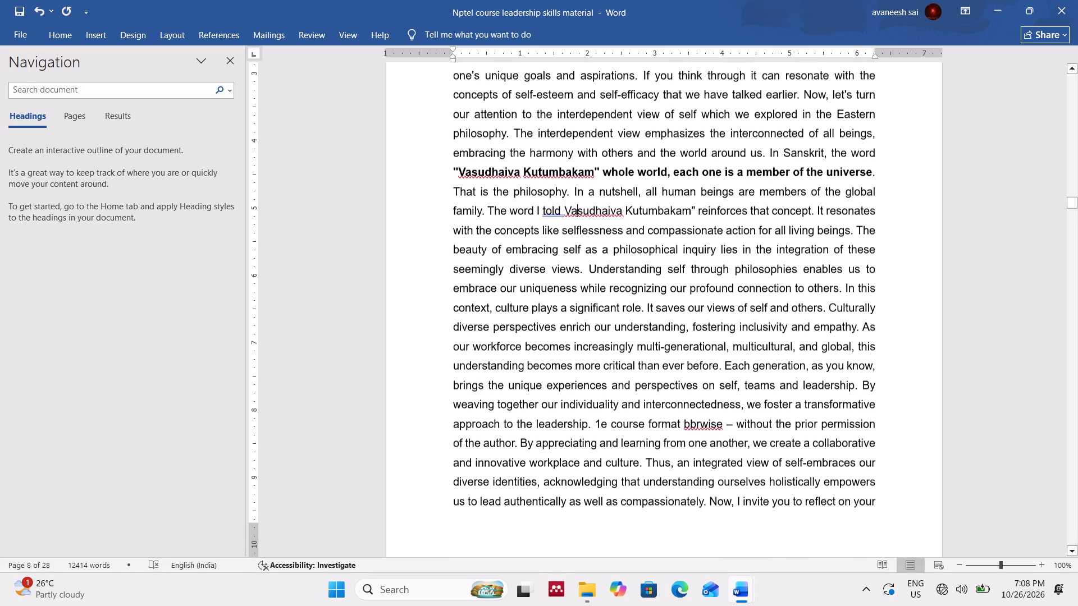
scroll(541, 302, down, 1)
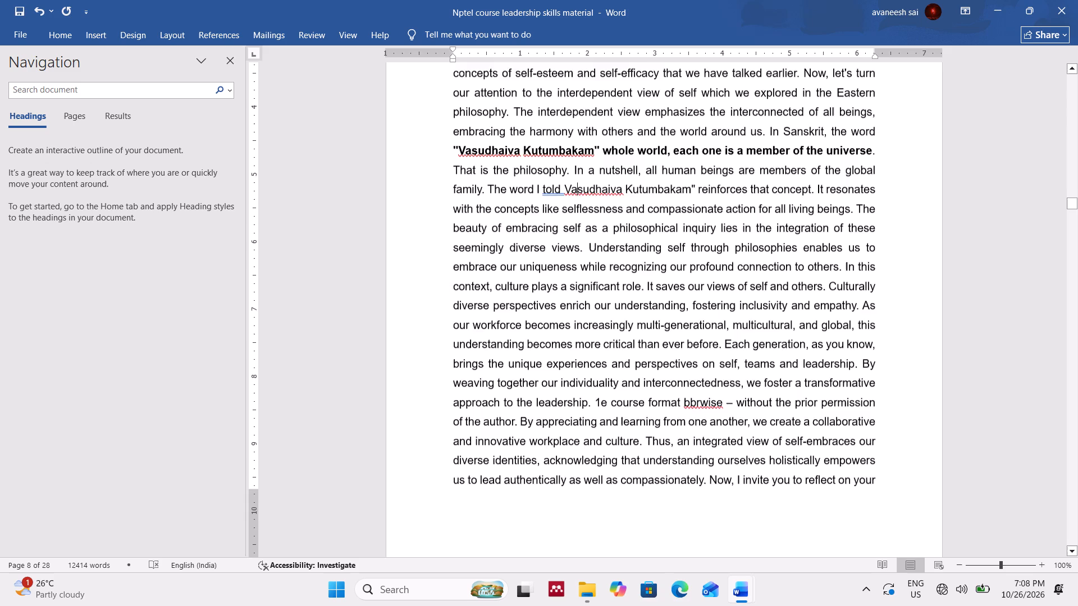
scroll(541, 302, down, 1)
drag(595, 353, 673, 353)
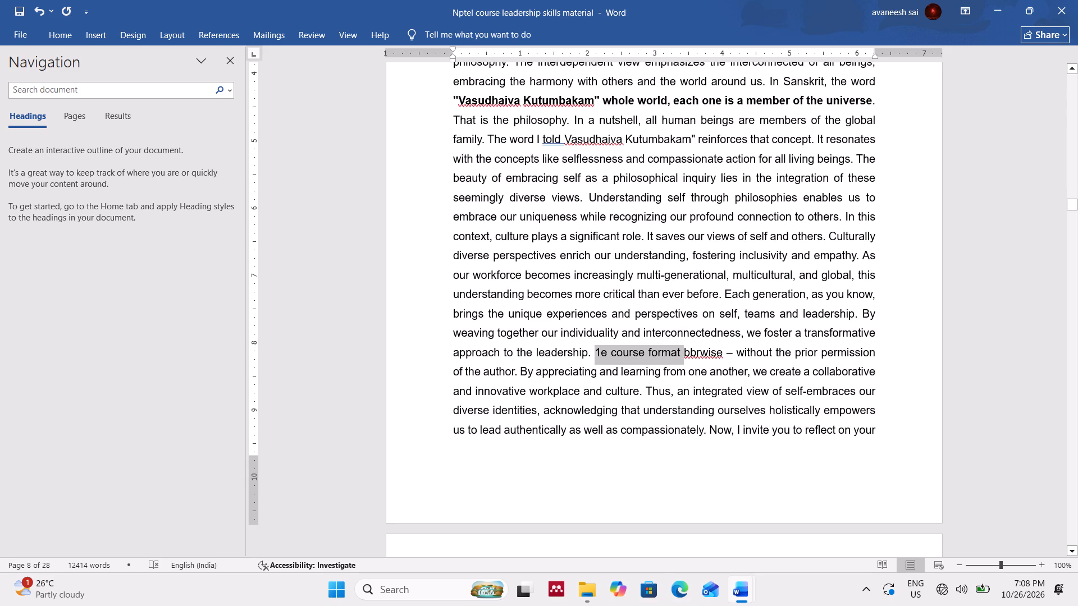
drag(673, 353, 542, 365)
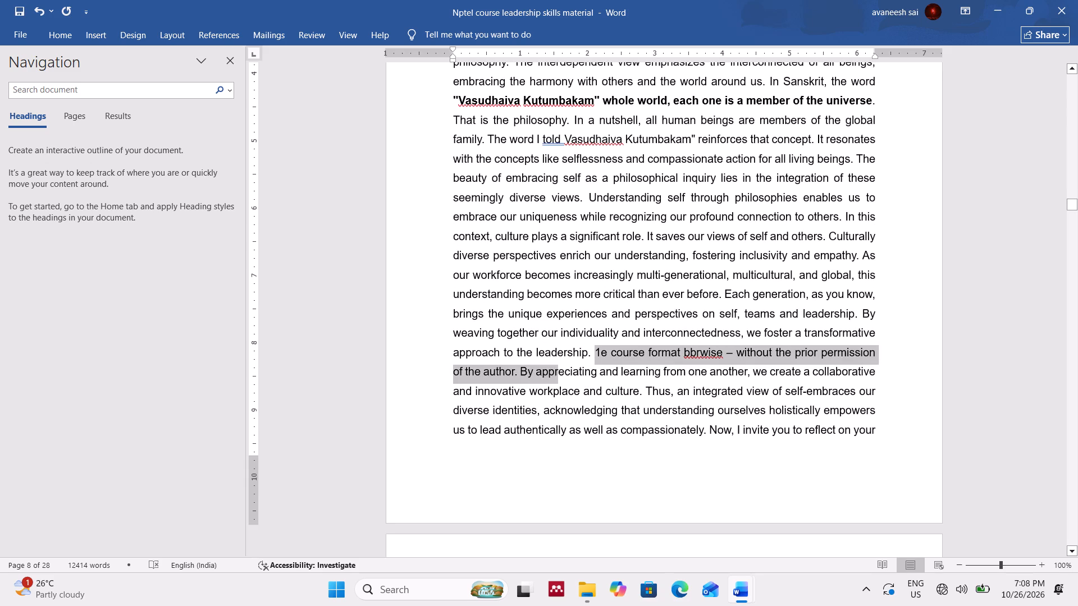
drag(542, 365, 521, 365)
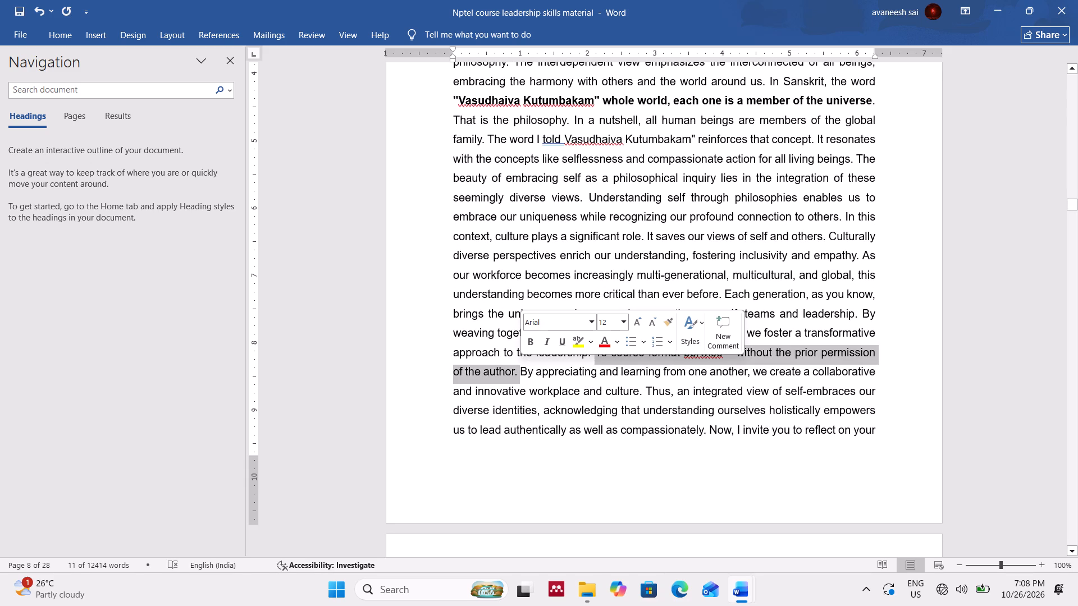
key(Delete)
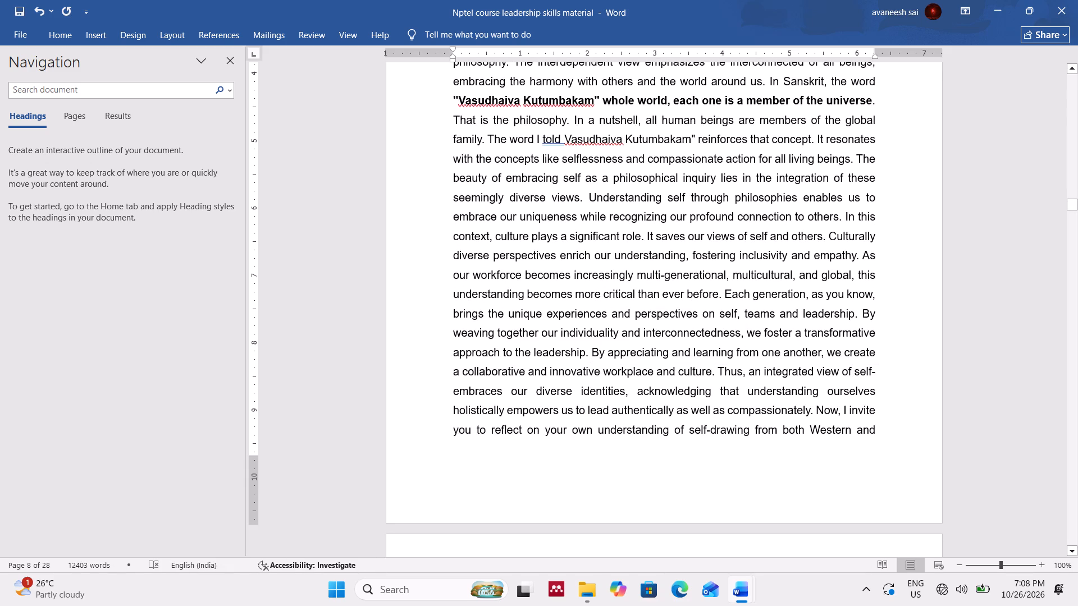
key(Return)
Delete the leftover notice text "1e course format bbrwise – without the prior permission of the author" before "Debriefing the Case Study on Motivation".
scroll(521, 365, down, 1)
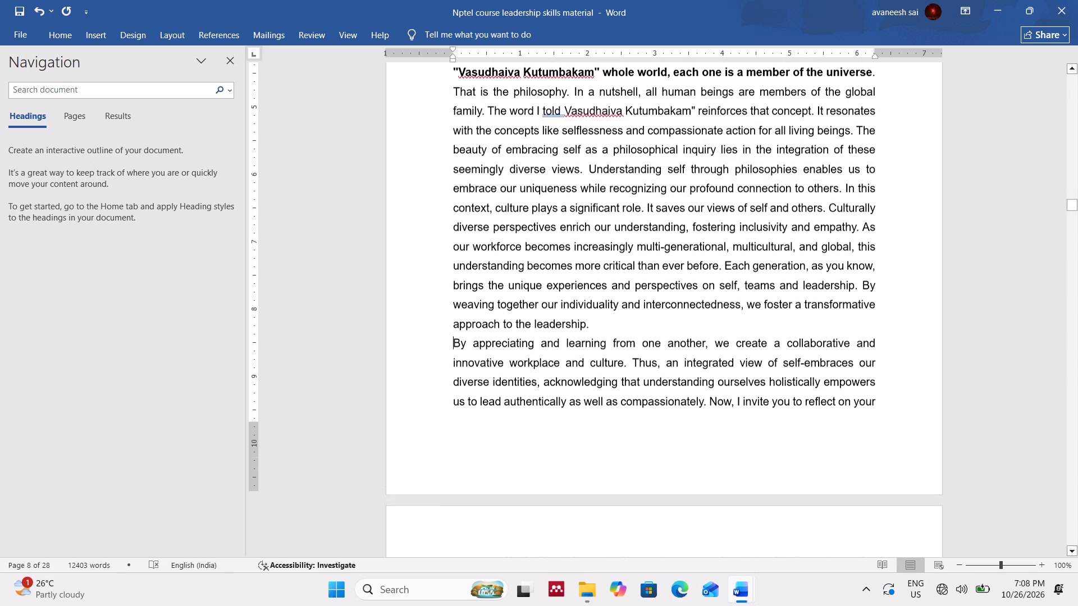
scroll(521, 365, down, 3)
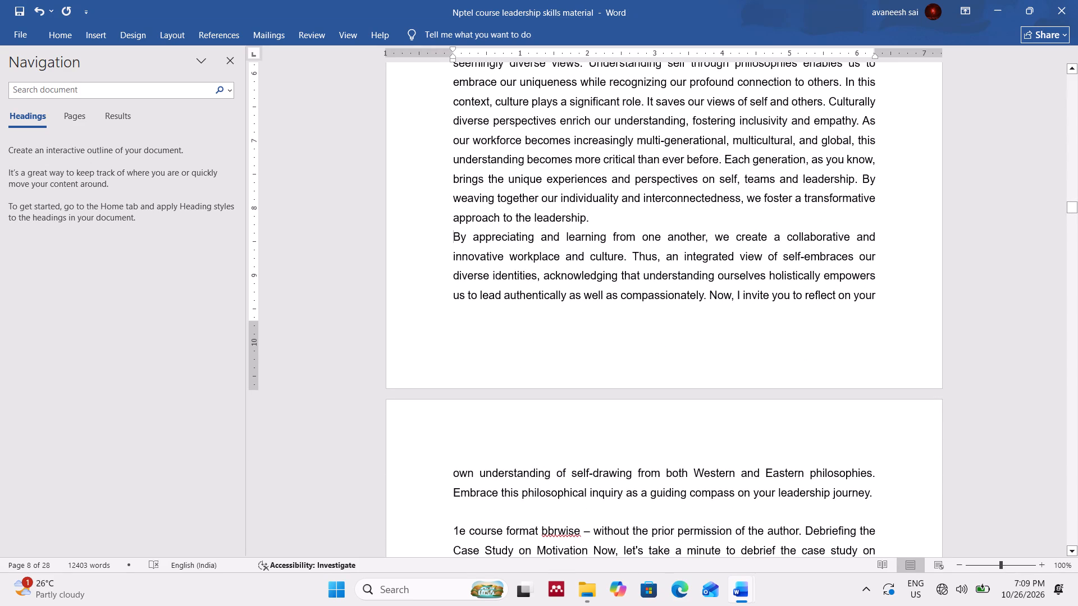
scroll(521, 365, down, 1)
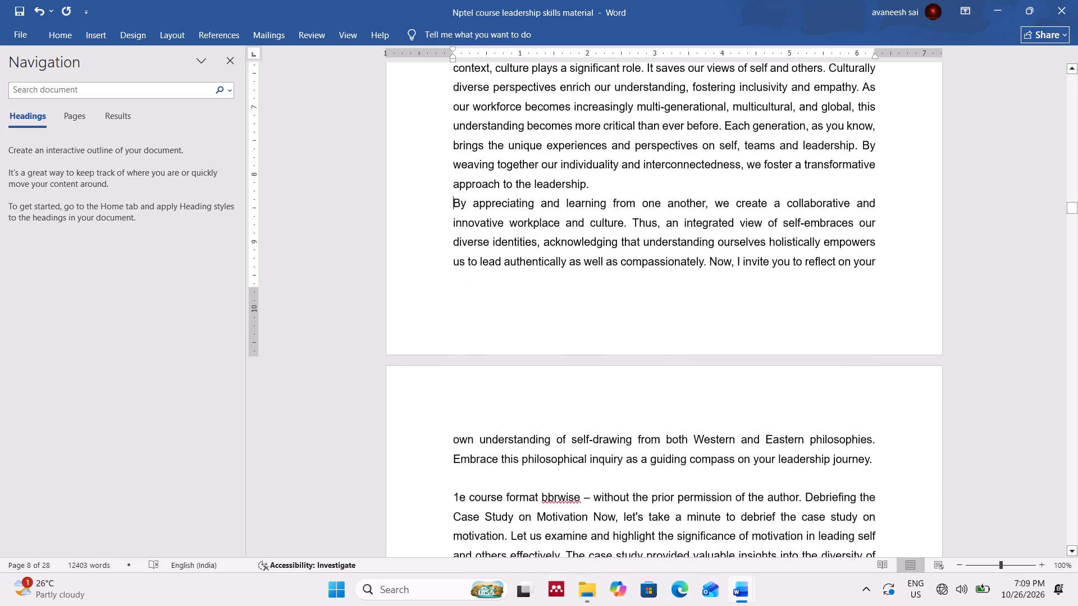
scroll(521, 365, down, 6)
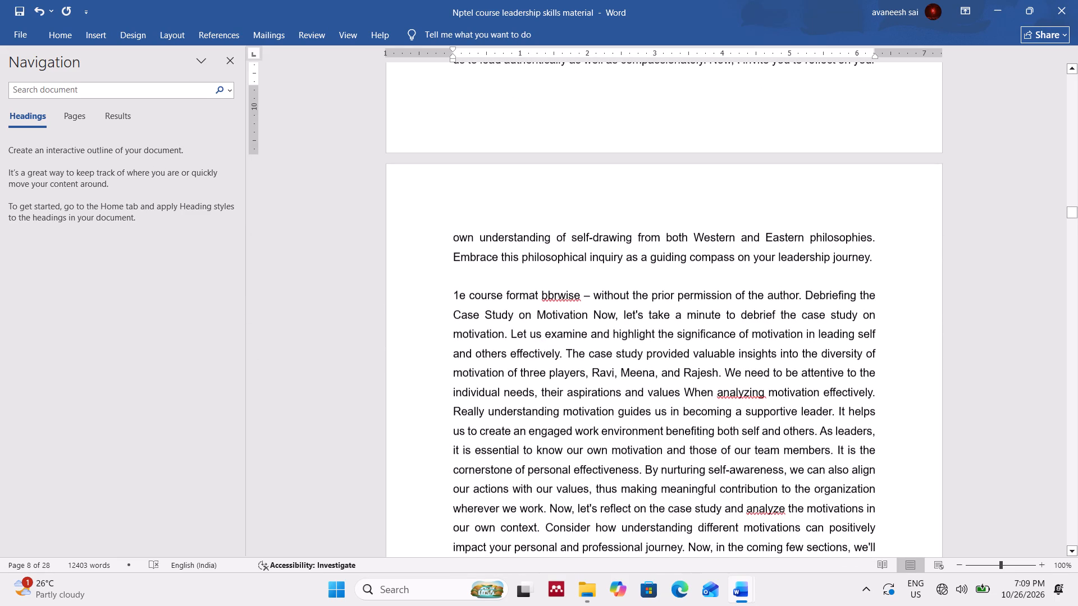
drag(455, 299, 773, 299)
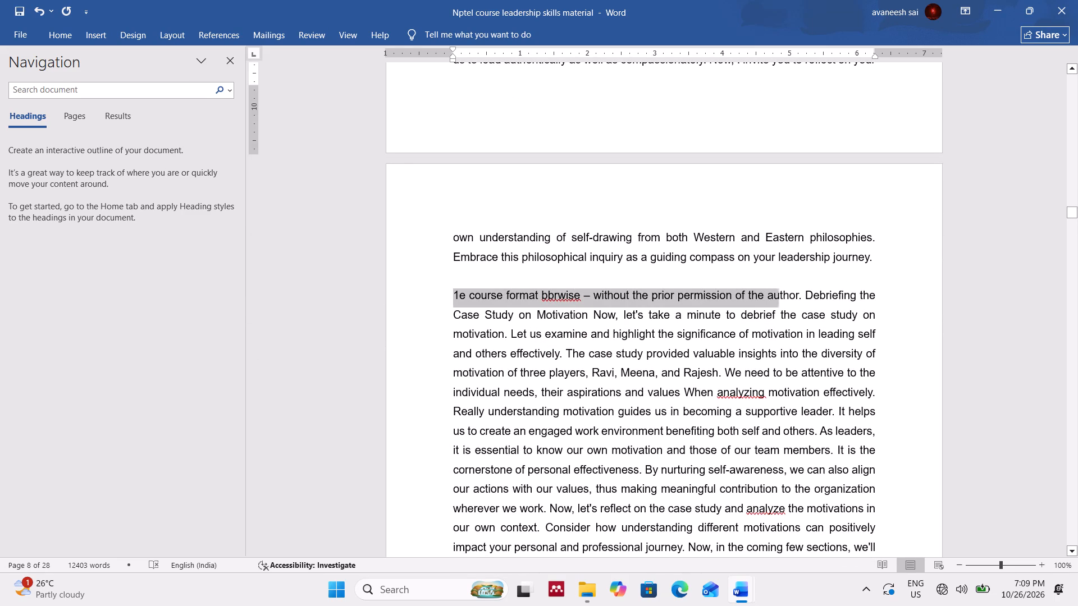
drag(773, 299, 779, 300)
key(Delete)
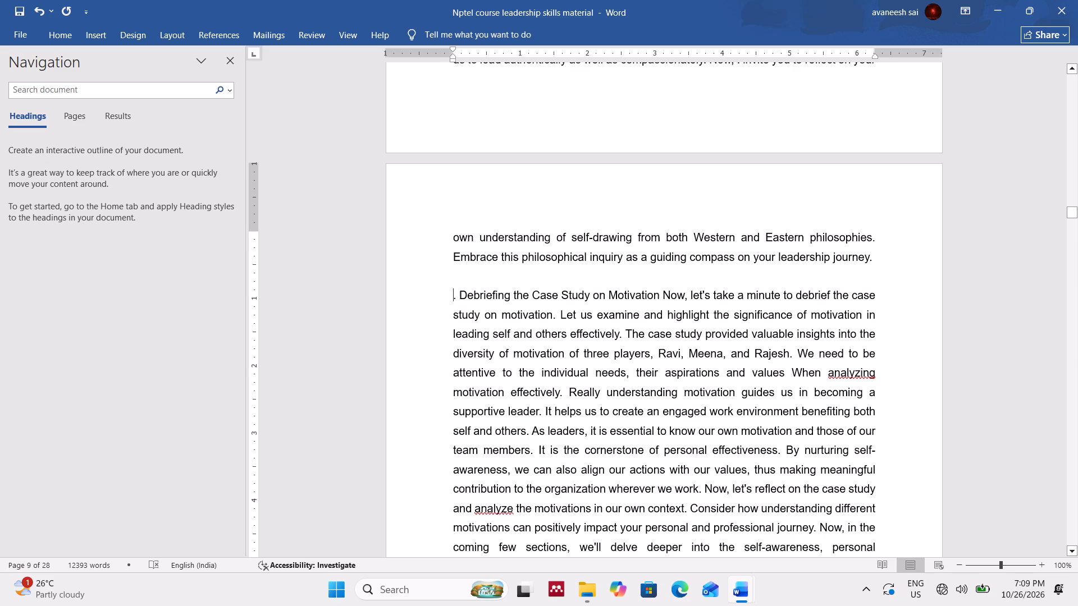
Delete the leftover notice text "1e course format bbrwise – without the prior permission of the author" before "Motivation and Theories - McClelland and Maslow".
scroll(586, 354, down, 1)
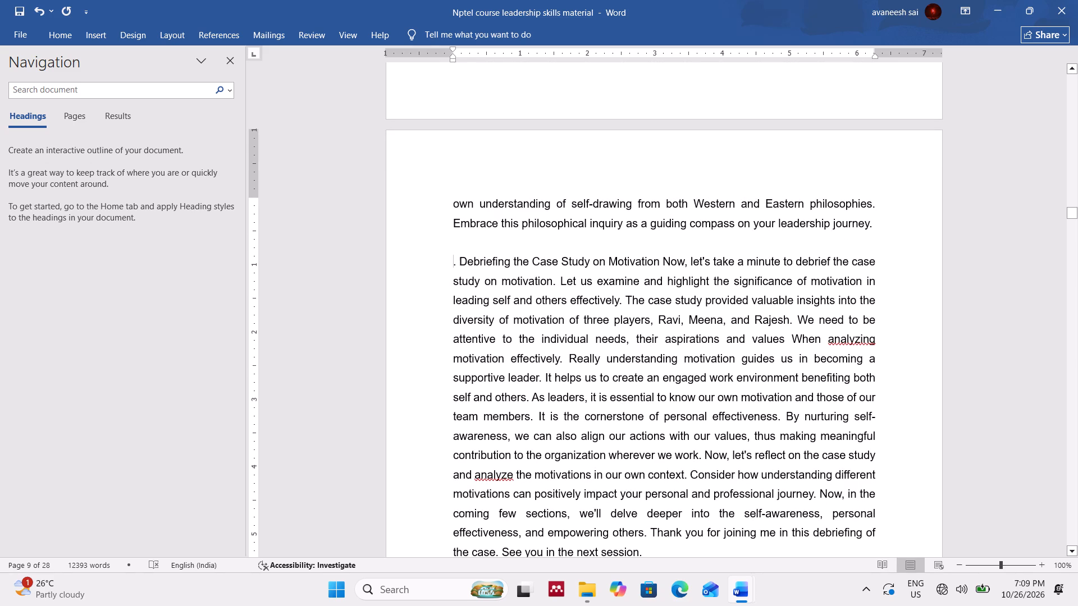
scroll(586, 354, down, 1)
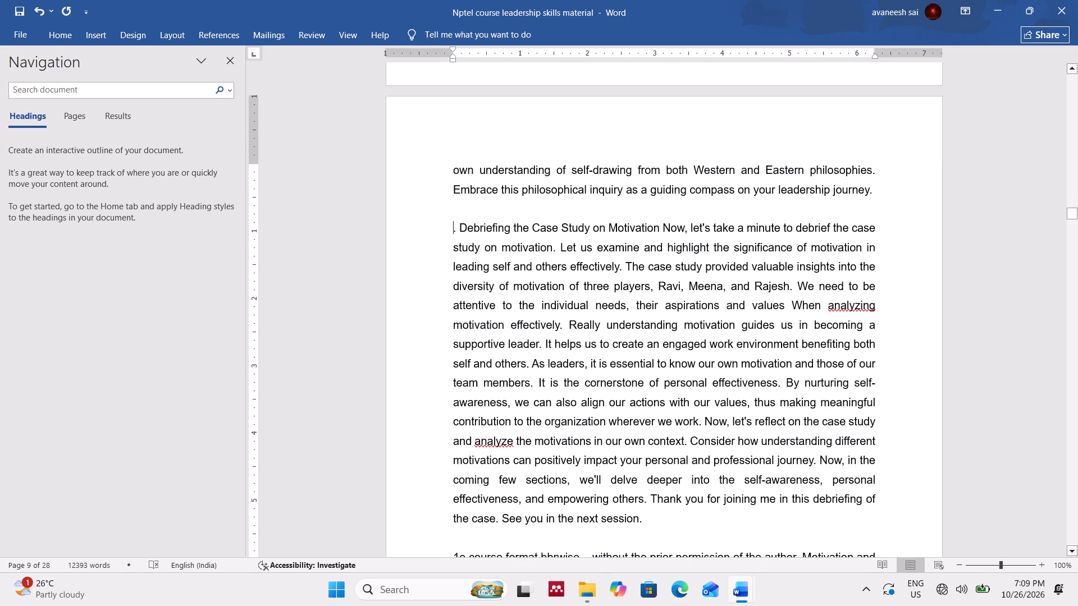
scroll(586, 354, down, 3)
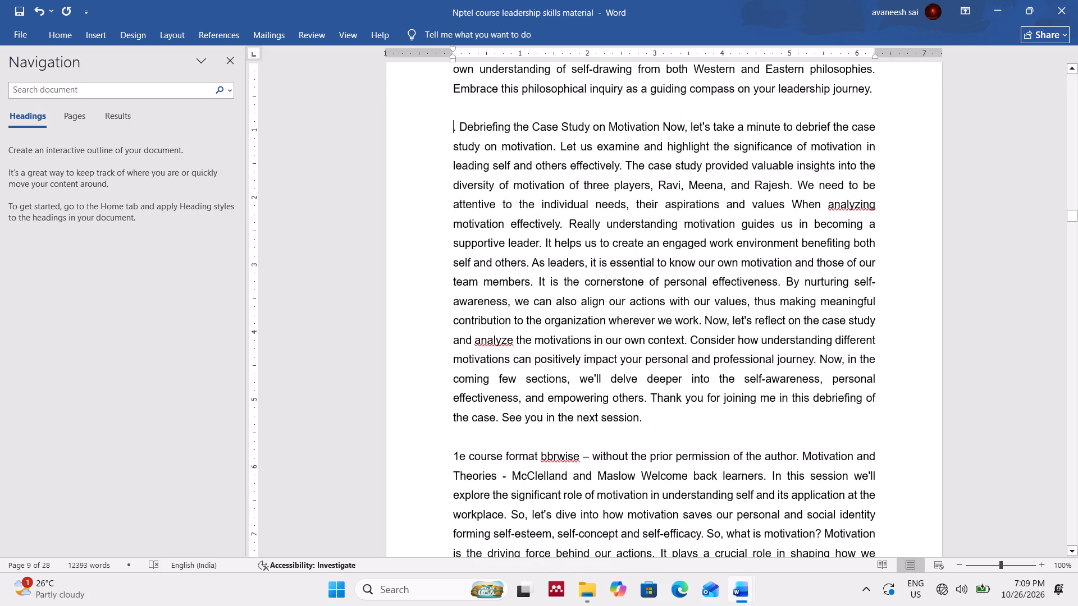
scroll(586, 354, down, 3)
drag(455, 356, 590, 353)
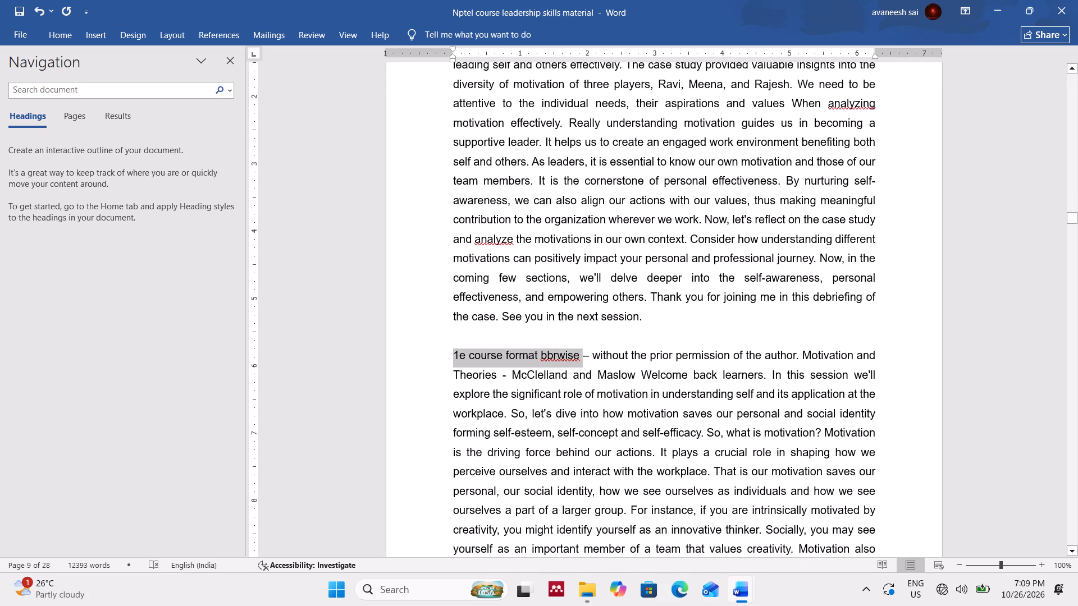
drag(590, 353, 788, 354)
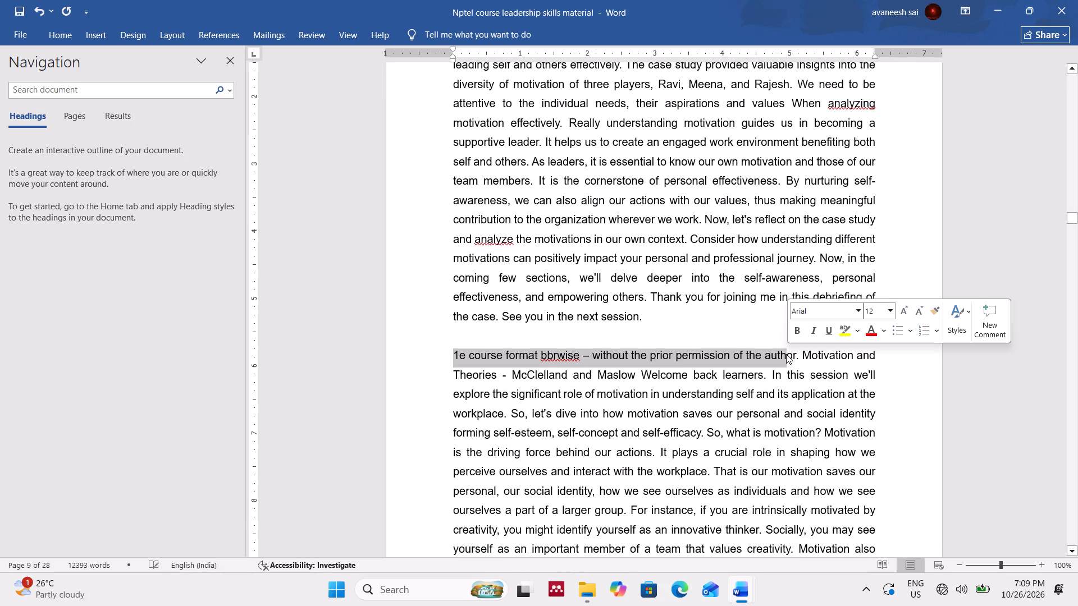
key(Delete)
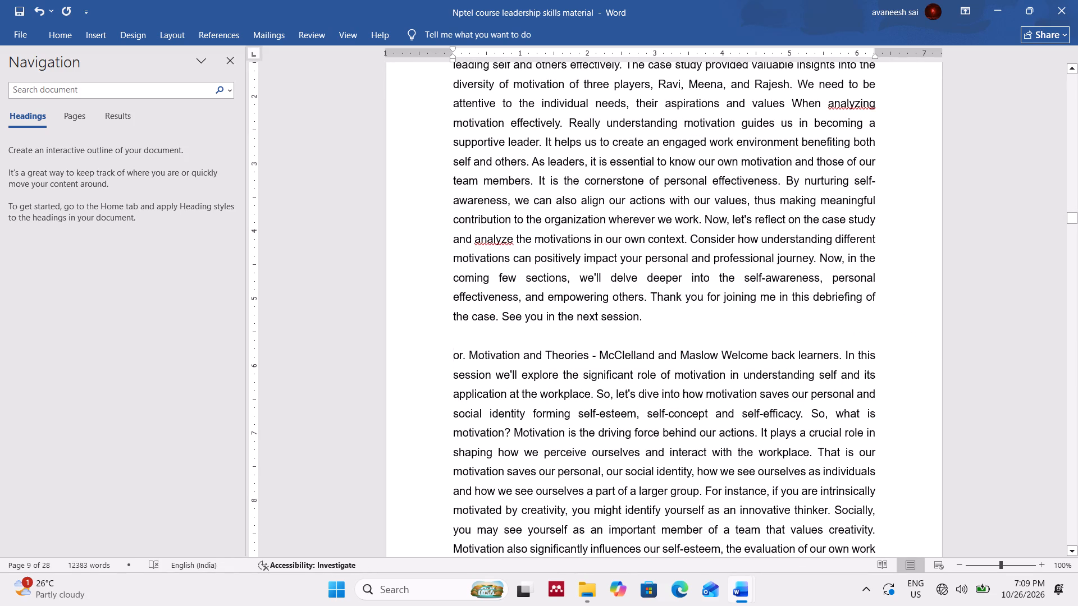
key(Delete)
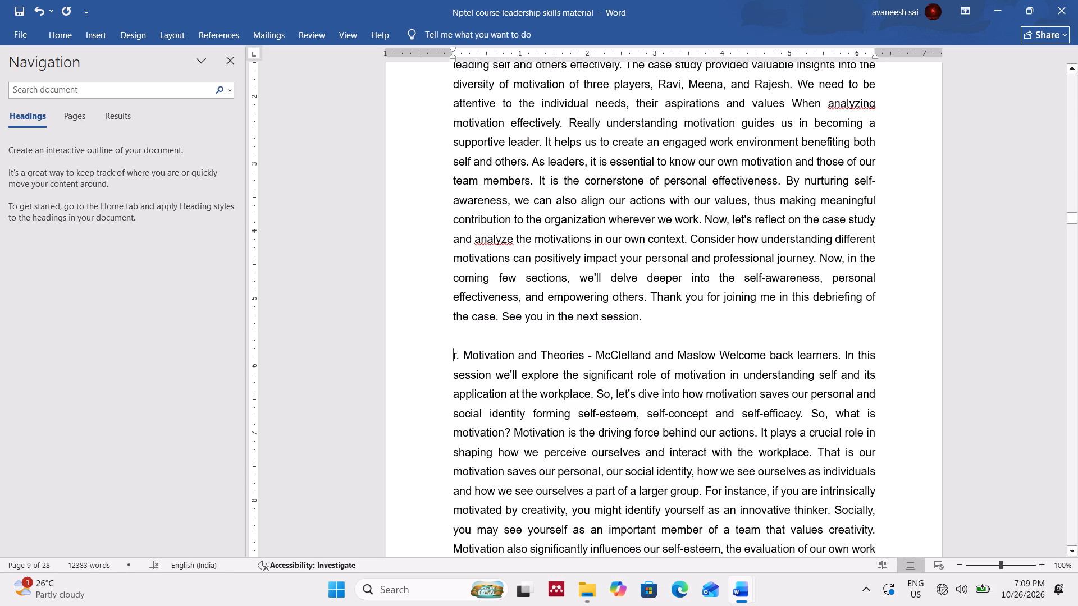
key(Delete)
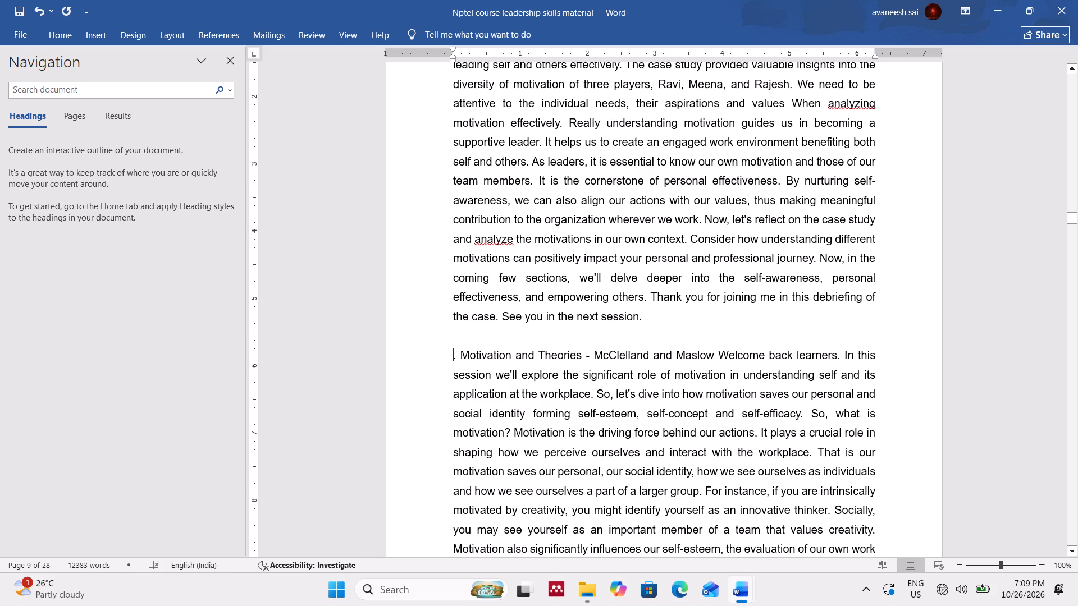
Bold the phrase "we are motivated and achieve positive outcomes, our self-efficacy" in the Motivation and Theories section.
scroll(522, 373, down, 2)
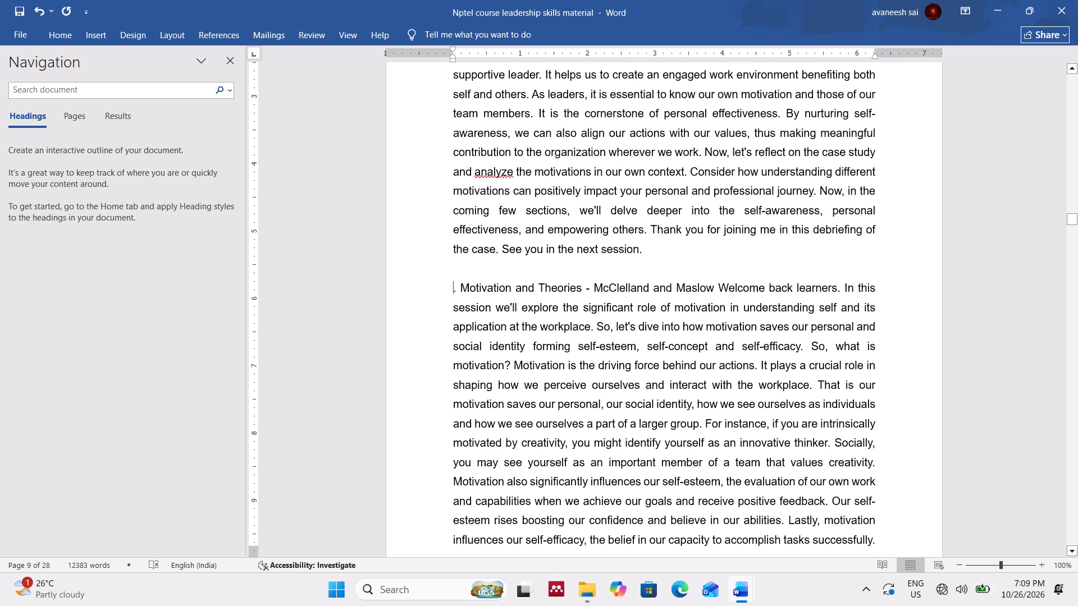
scroll(522, 373, down, 1)
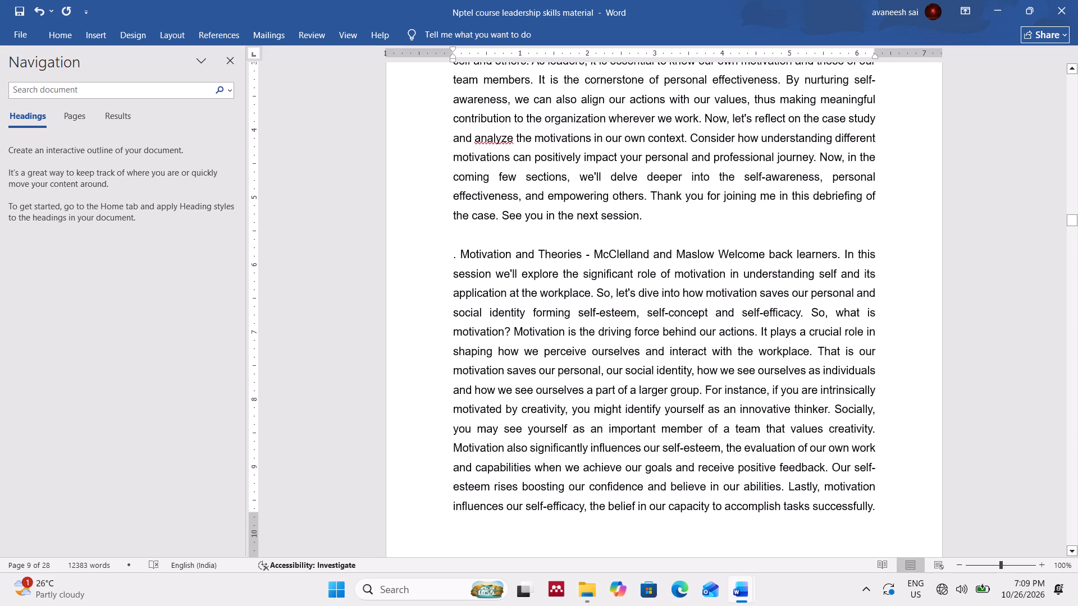
scroll(522, 373, down, 1)
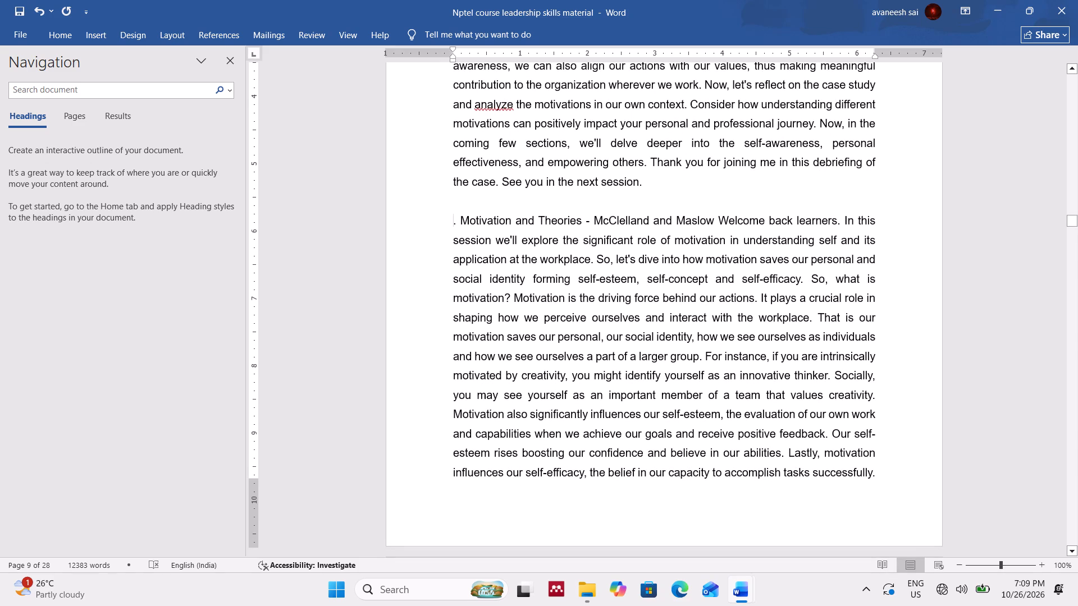
scroll(522, 373, down, 2)
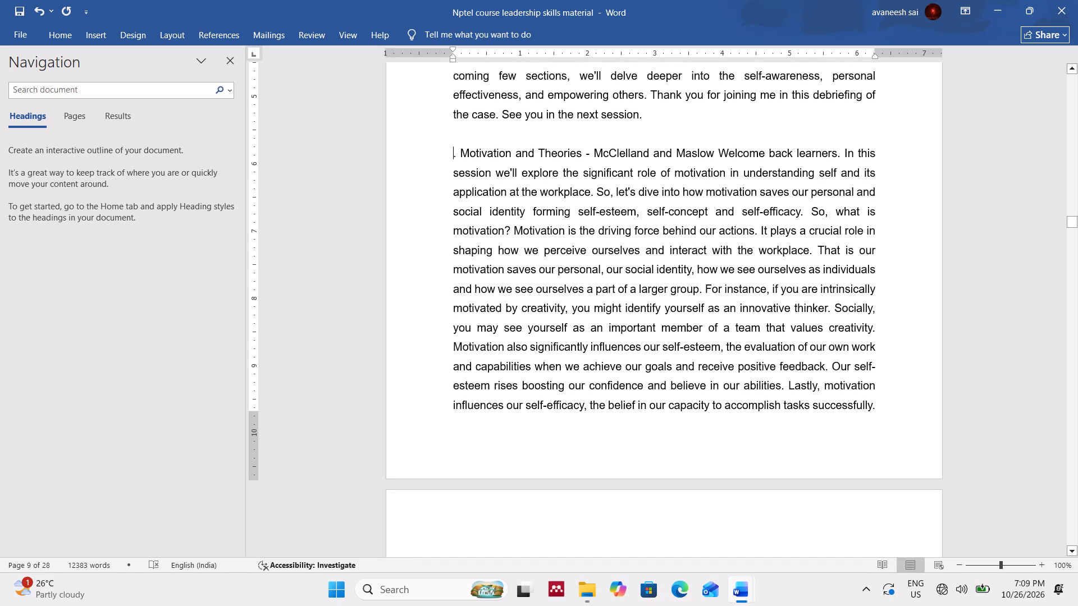
scroll(522, 371, down, 3)
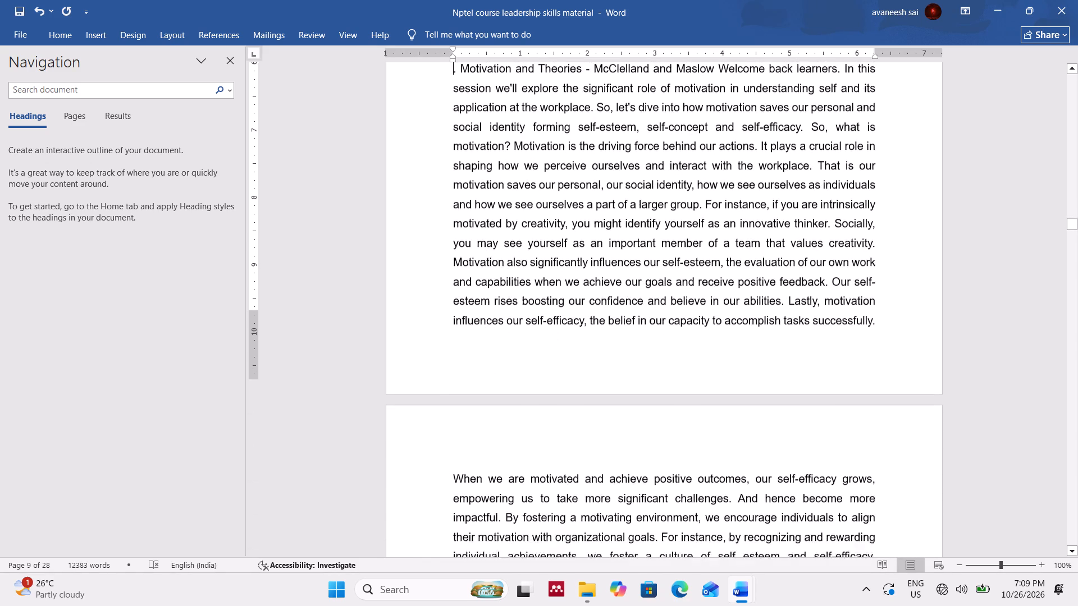
scroll(522, 374, down, 5)
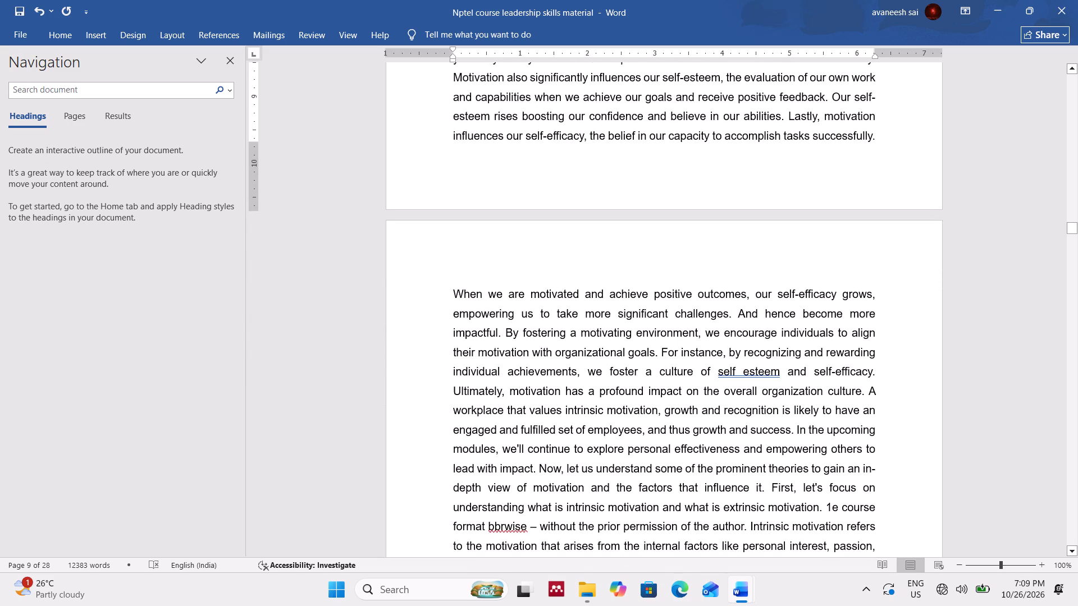
drag(492, 296, 822, 297)
key(ctrl+b)
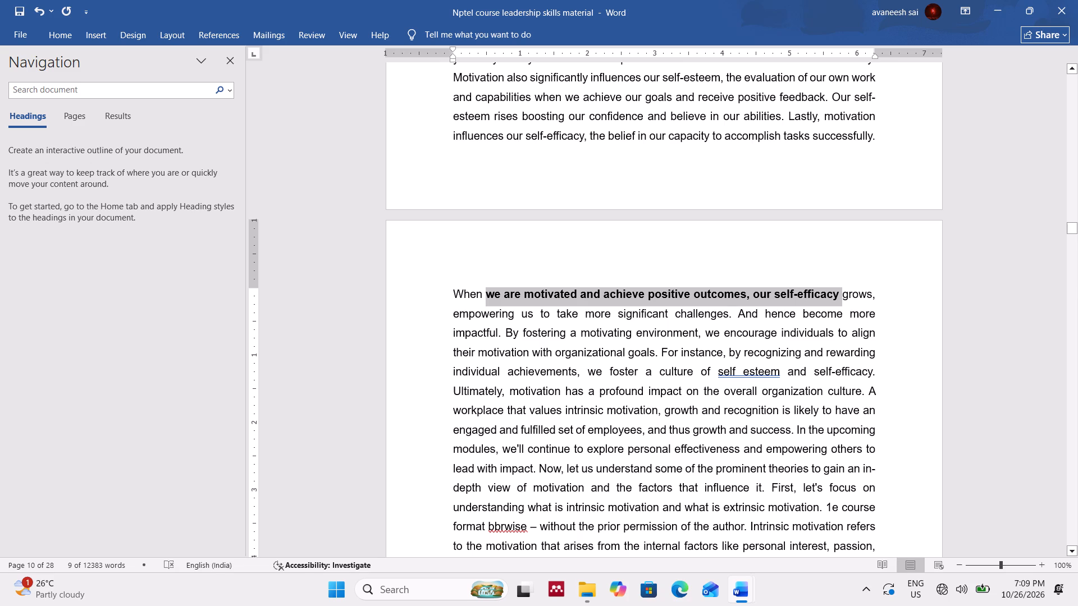
Delete "1e course format bbrwise – without the prior permission of the author" before "Intrinsic motivation refers" and start an indented new paragraph there.
scroll(504, 394, down, 1)
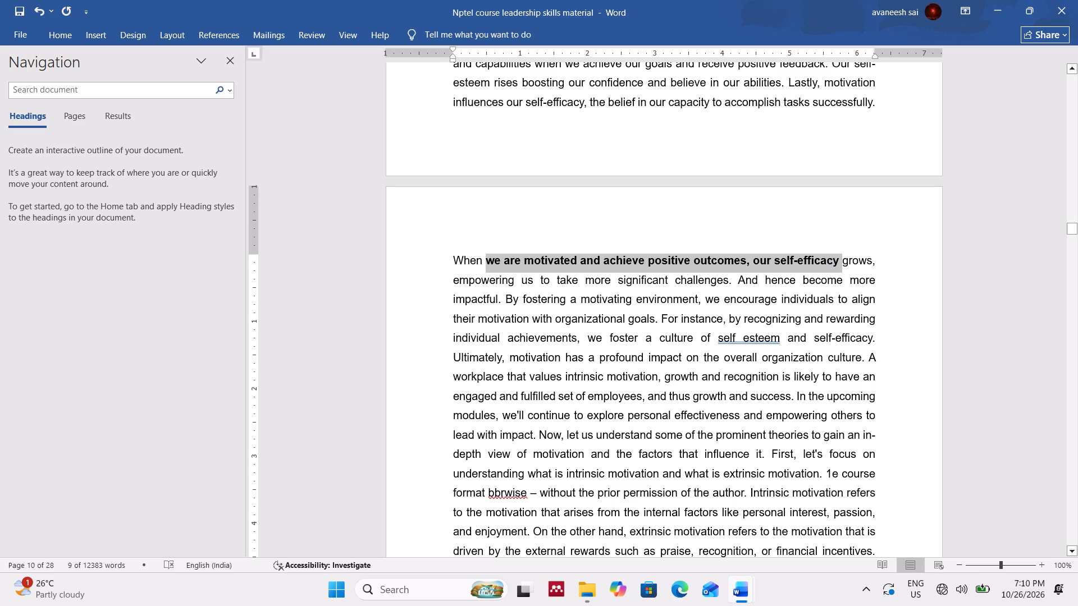
scroll(553, 382, down, 2)
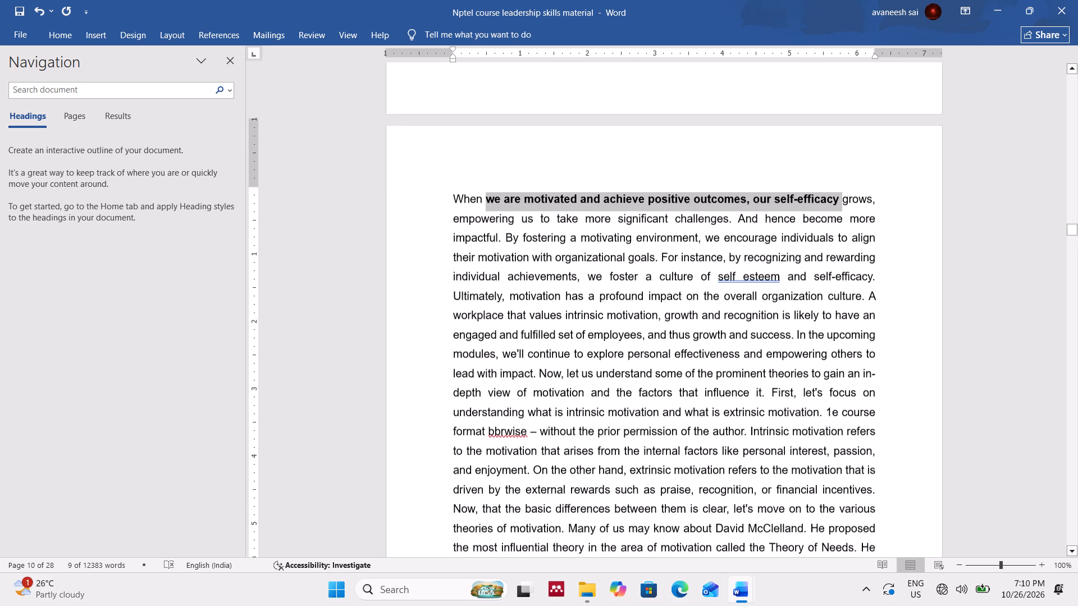
scroll(557, 386, down, 2)
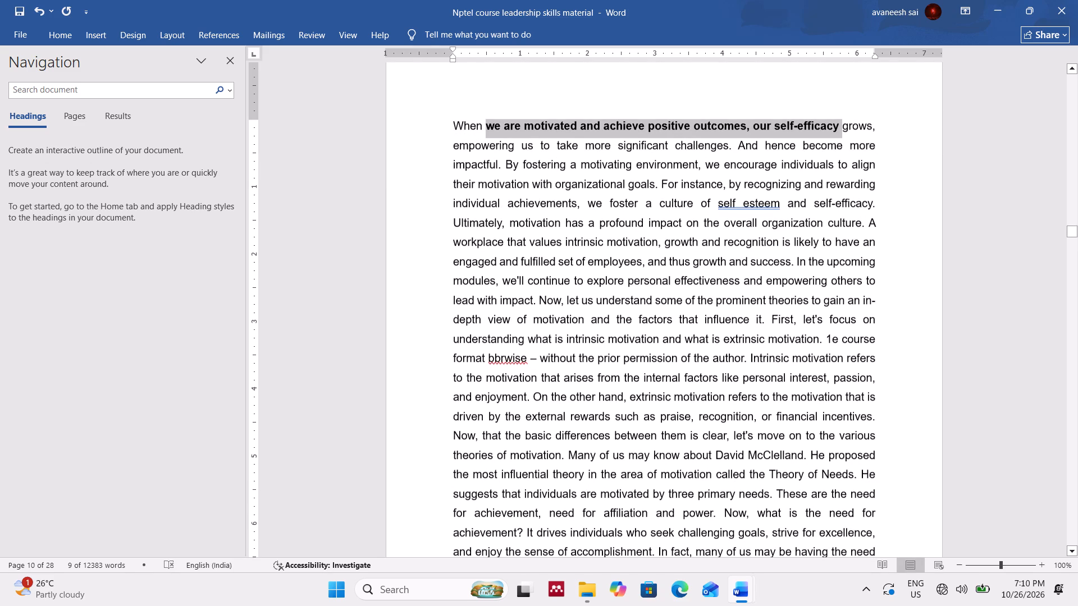
drag(826, 338, 830, 345)
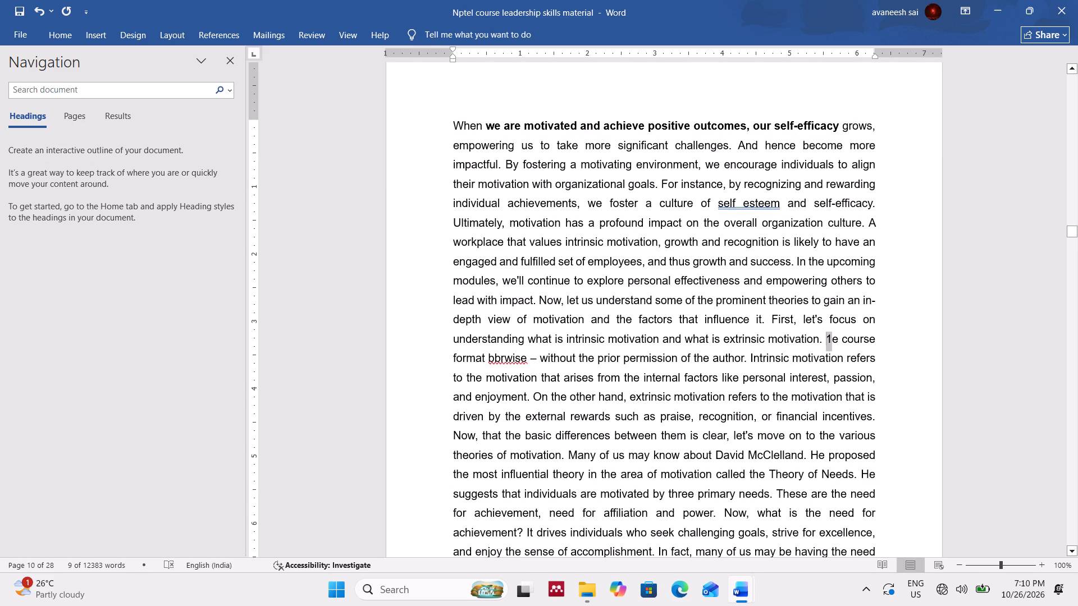
drag(830, 345, 744, 354)
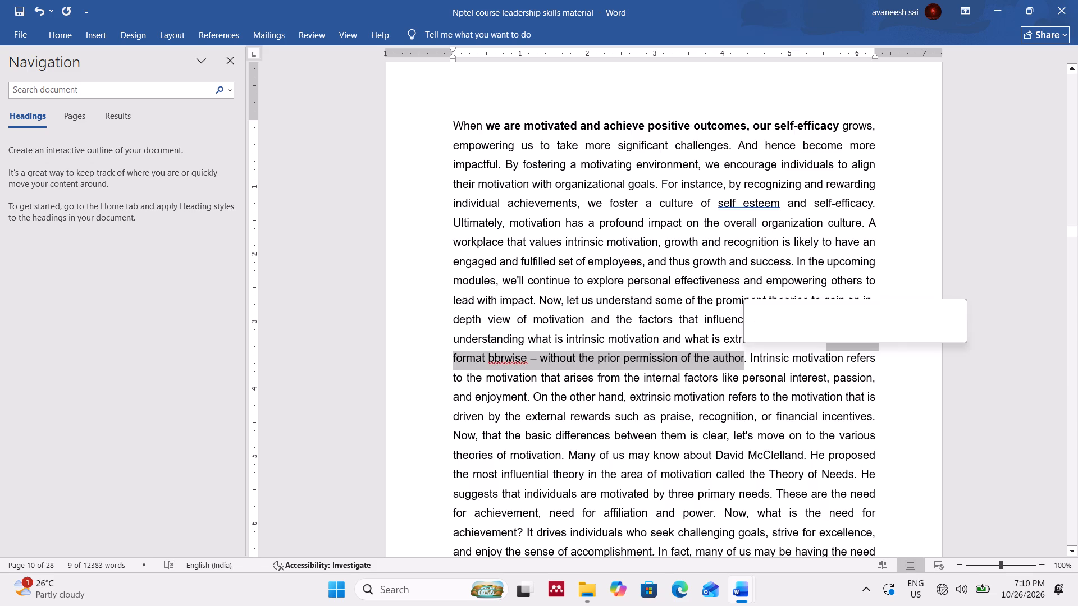
key(Delete)
key(Return)
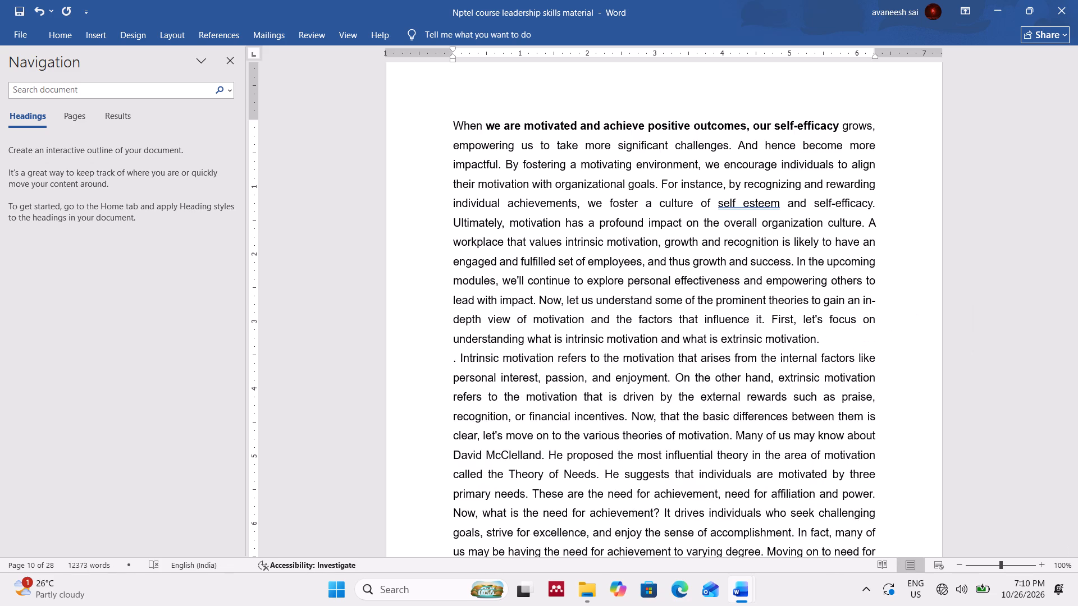
key(Tab)
Bold the passage from "David McClelland. He proposed the most influential theory" through "need for affiliation and power".
scroll(742, 348, down, 1)
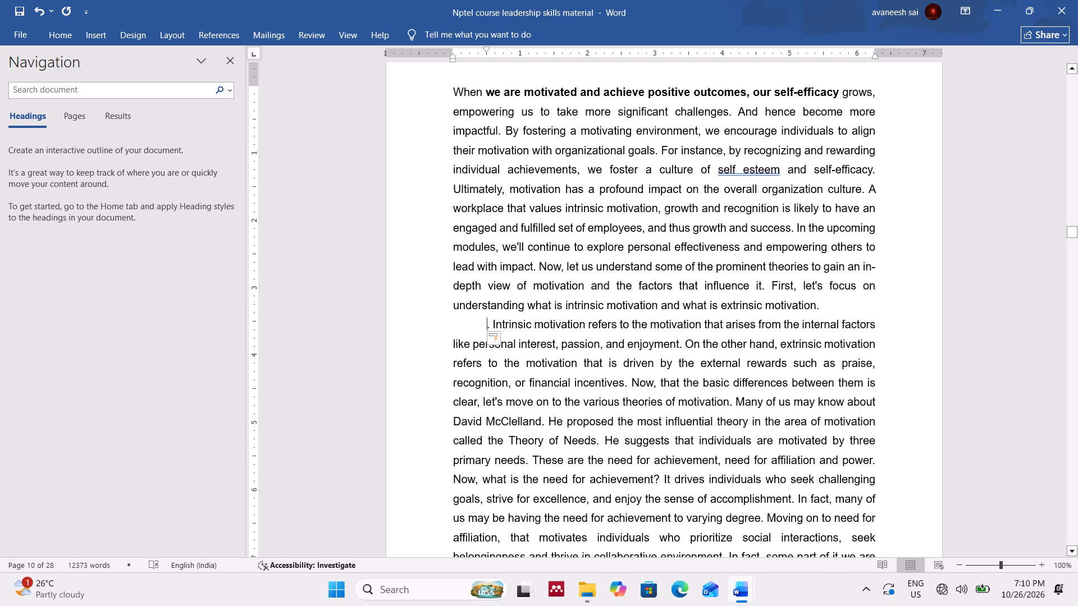
scroll(640, 375, down, 2)
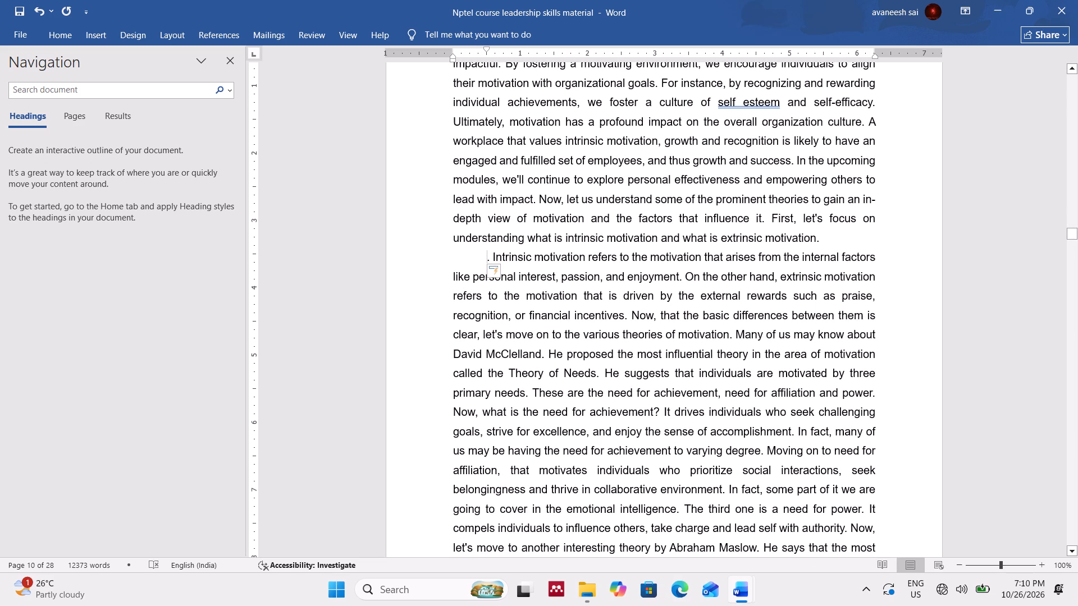
drag(456, 355, 539, 389)
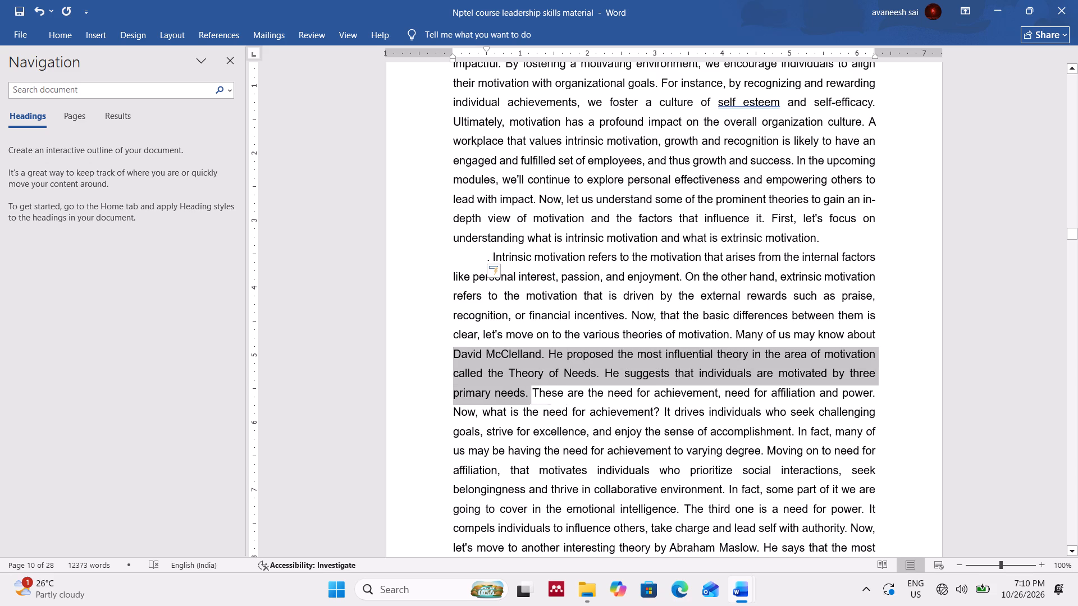
drag(539, 389, 735, 398)
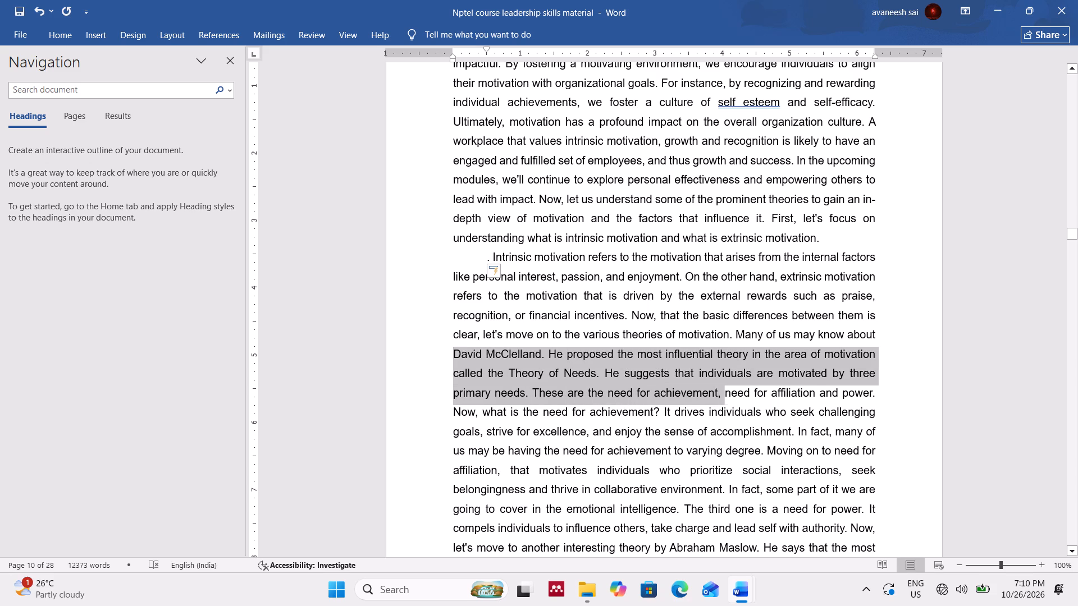
drag(735, 398, 871, 398)
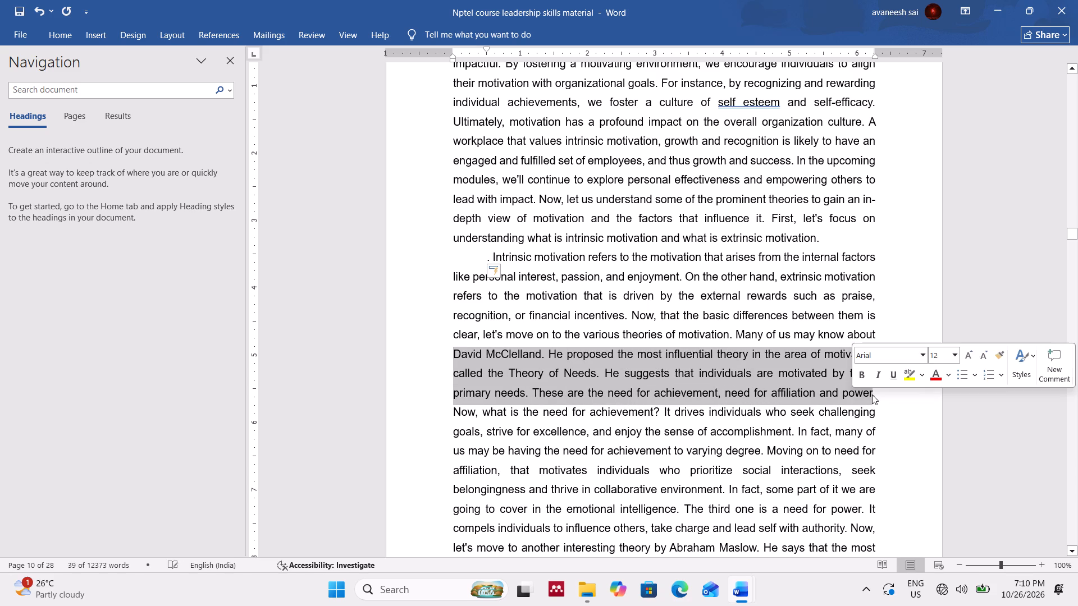
key(ctrl+b)
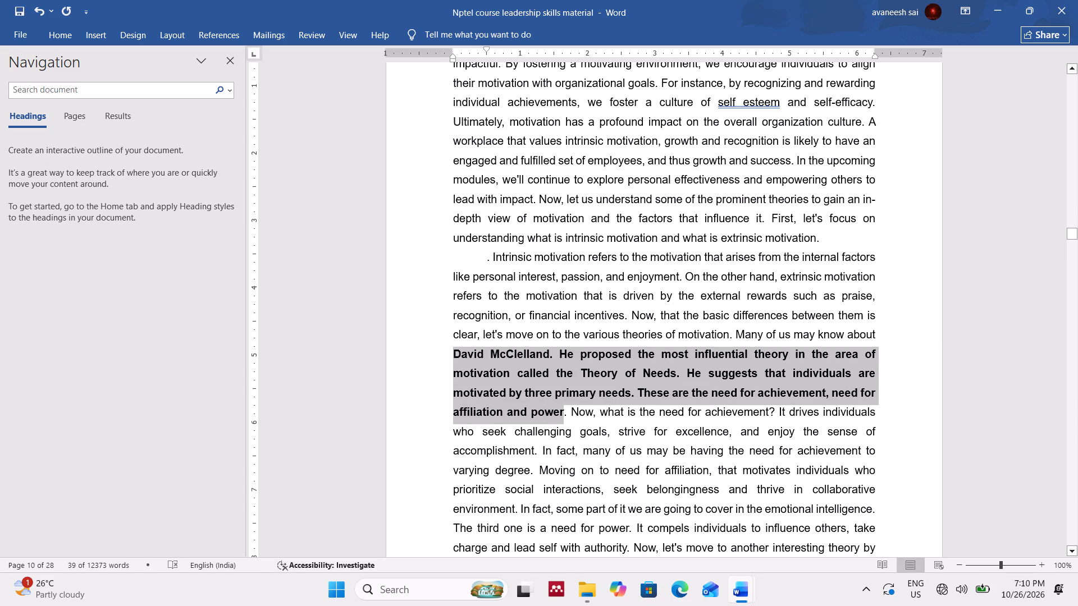
click(605, 419)
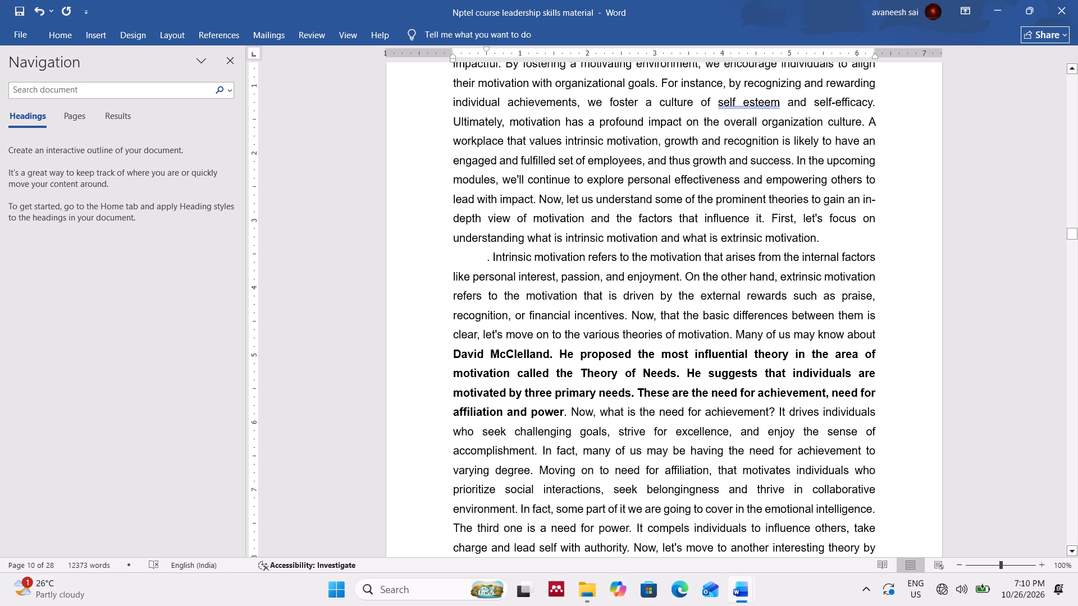
Delete the leftover notice "1e course format bbrwise – without the prior permission of the author." before "Last but not the least at the pinnacle".
scroll(604, 418, down, 2)
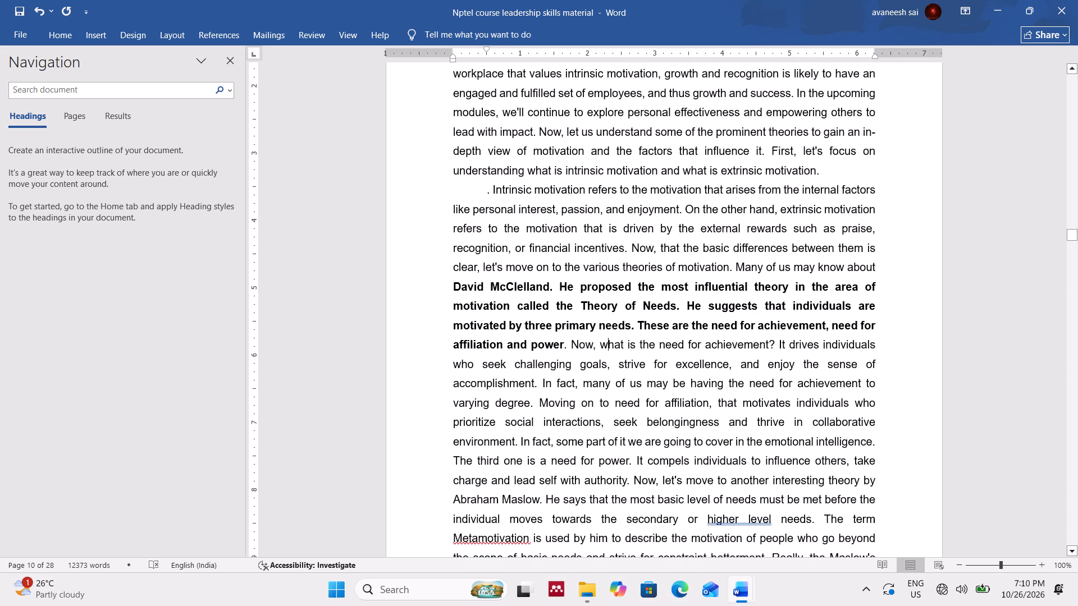
scroll(602, 416, down, 1)
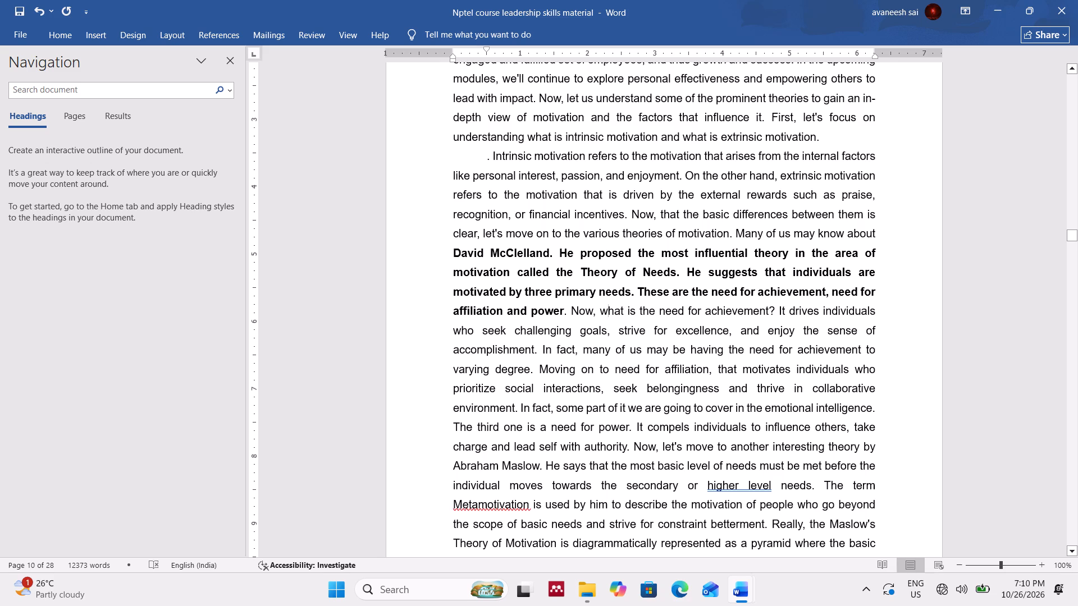
scroll(605, 400, down, 2)
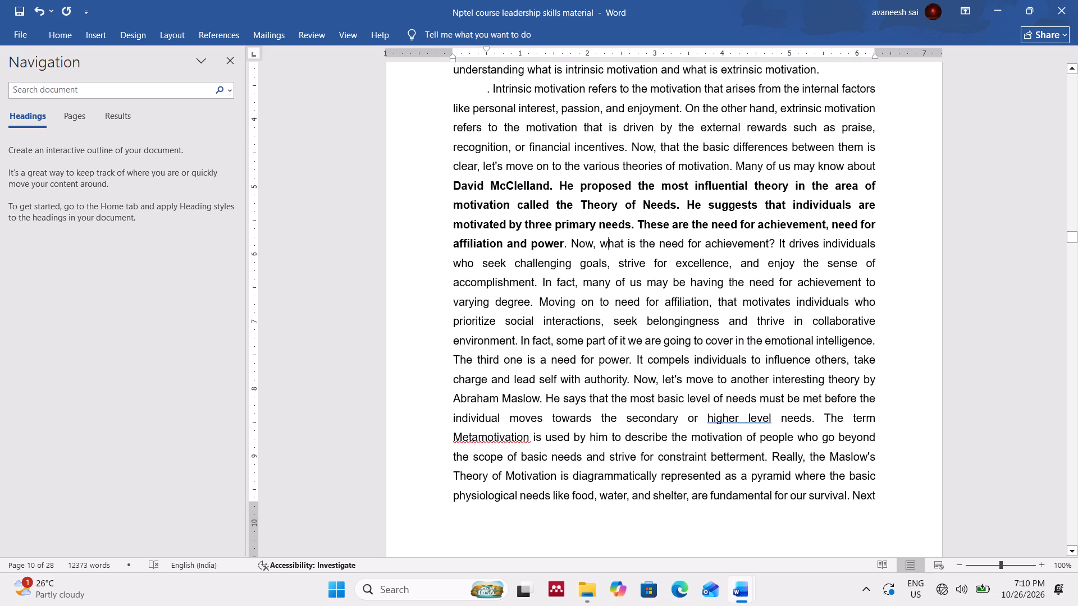
scroll(520, 416, down, 1)
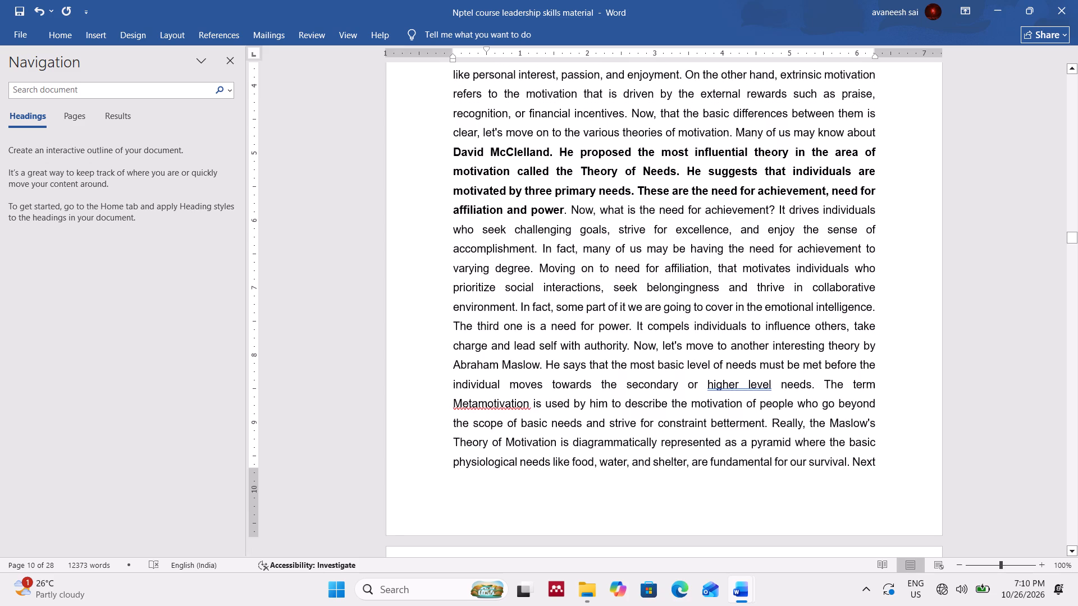
scroll(520, 417, down, 2)
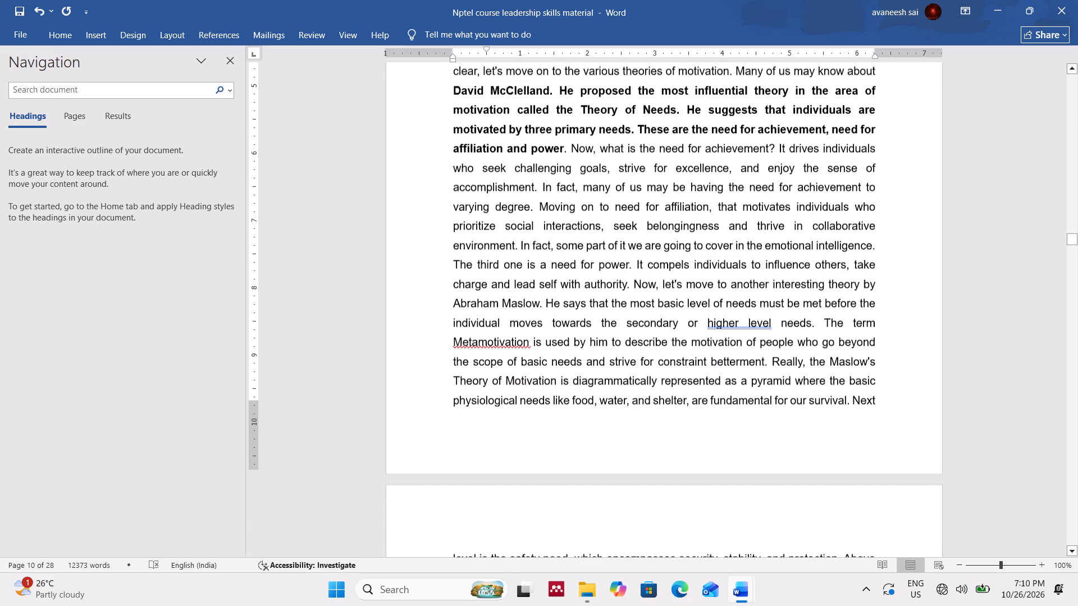
scroll(523, 421, down, 3)
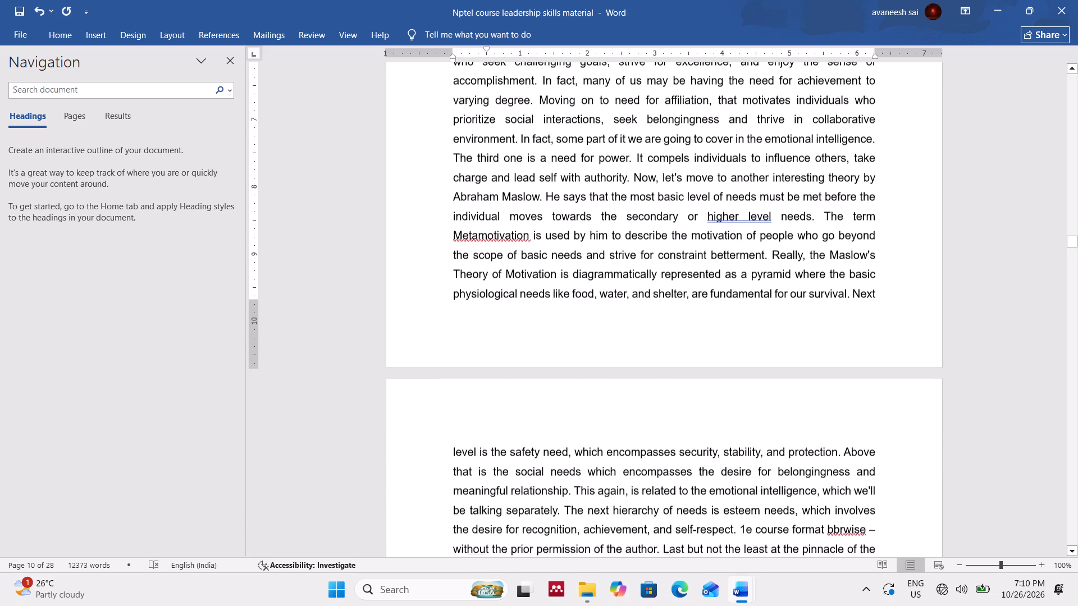
scroll(523, 423, down, 2)
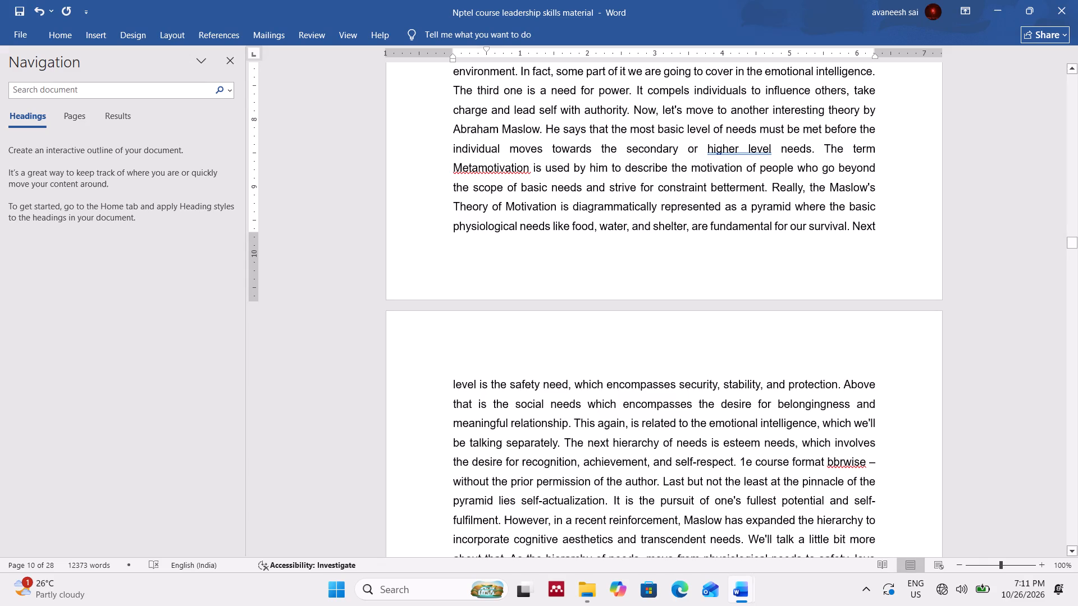
scroll(527, 416, down, 2)
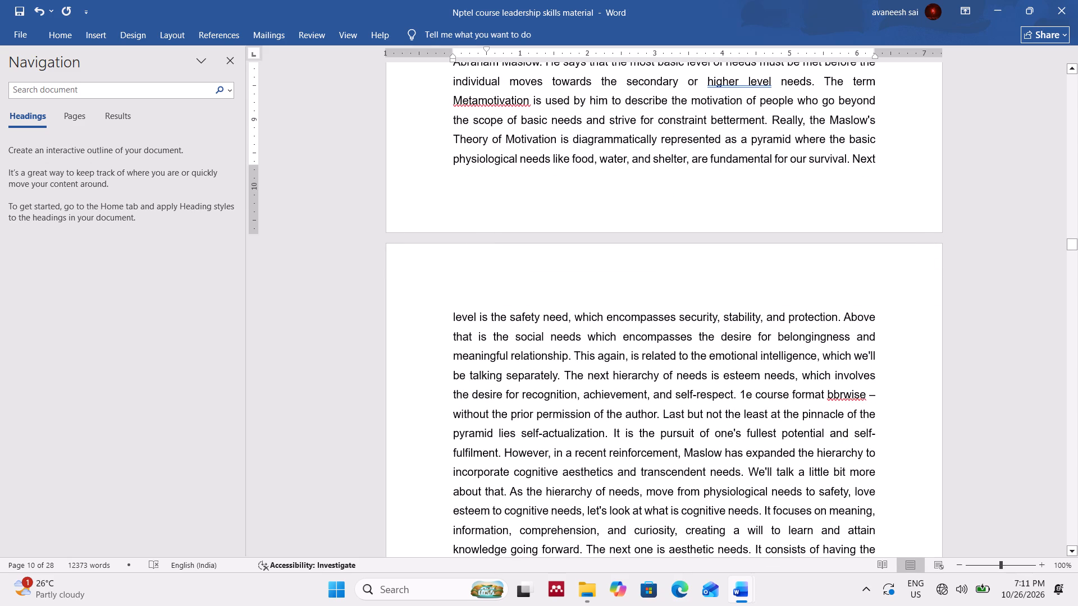
drag(743, 391, 660, 414)
key(Delete)
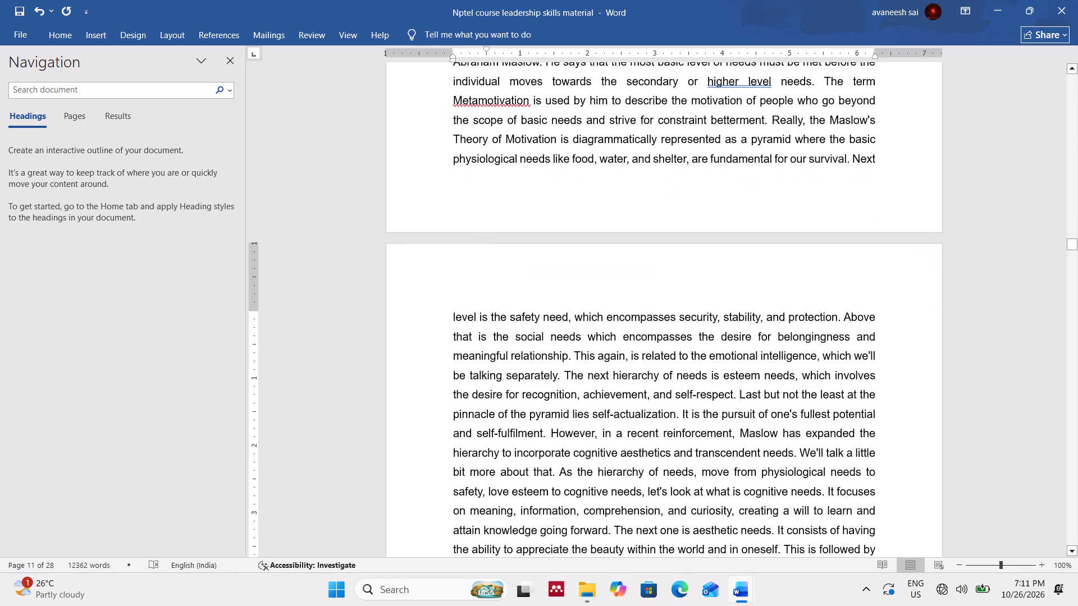
Delete the leftover text "1e course format bbrwise – without the prior permission of the author" before "Popular Work Motivation Theories".
scroll(545, 464, down, 1)
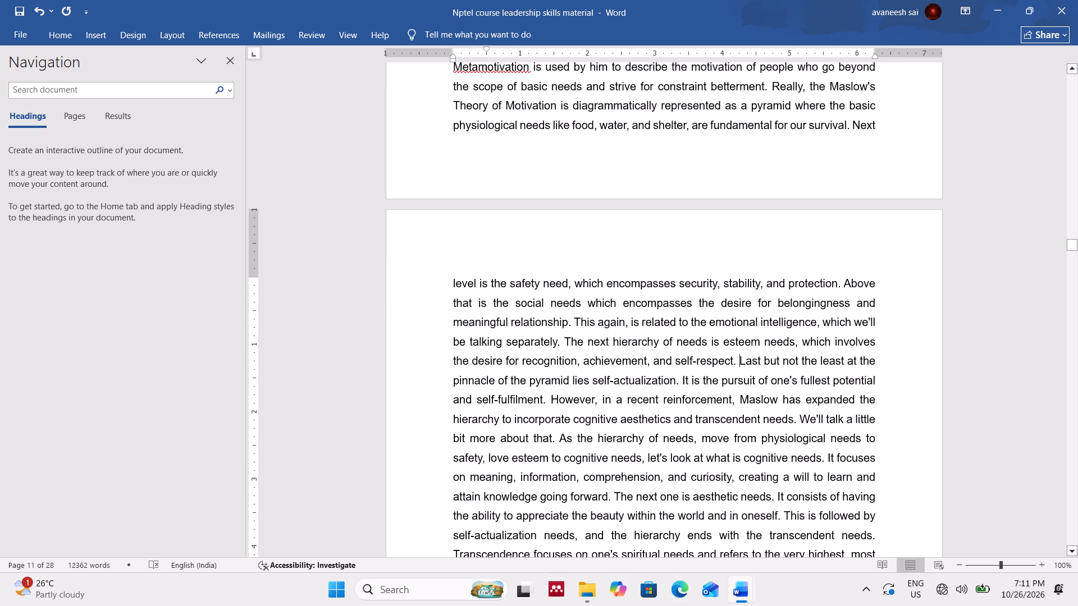
scroll(558, 440, down, 1)
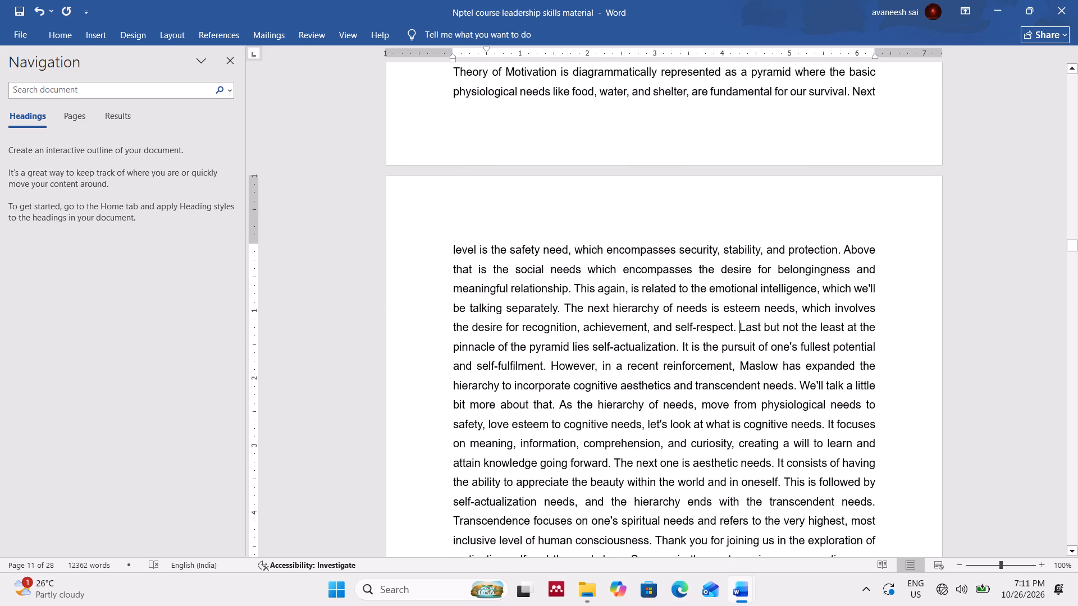
scroll(558, 440, down, 6)
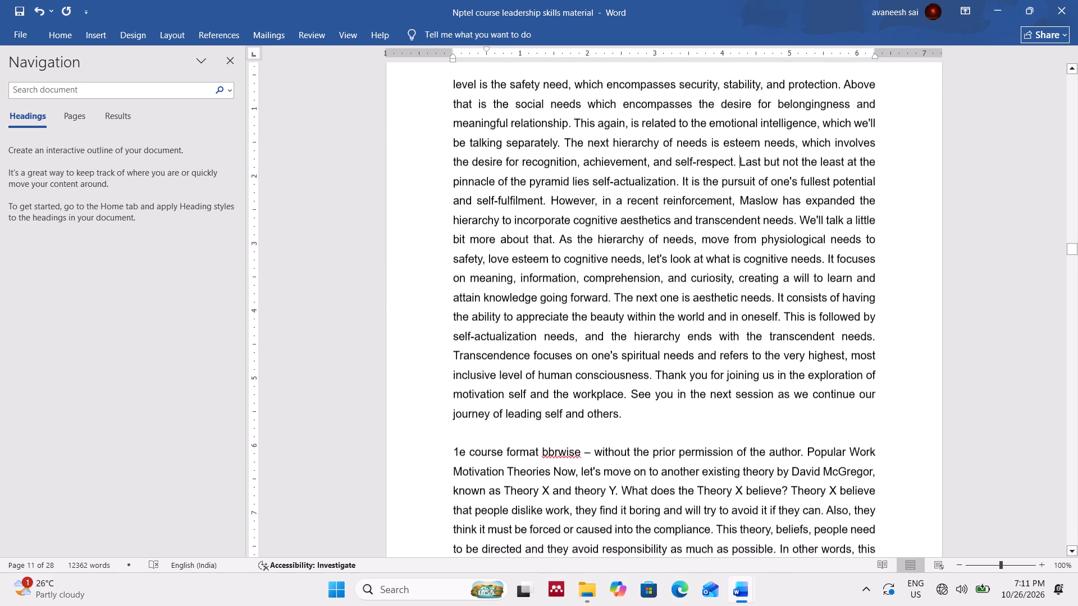
scroll(521, 417, down, 4)
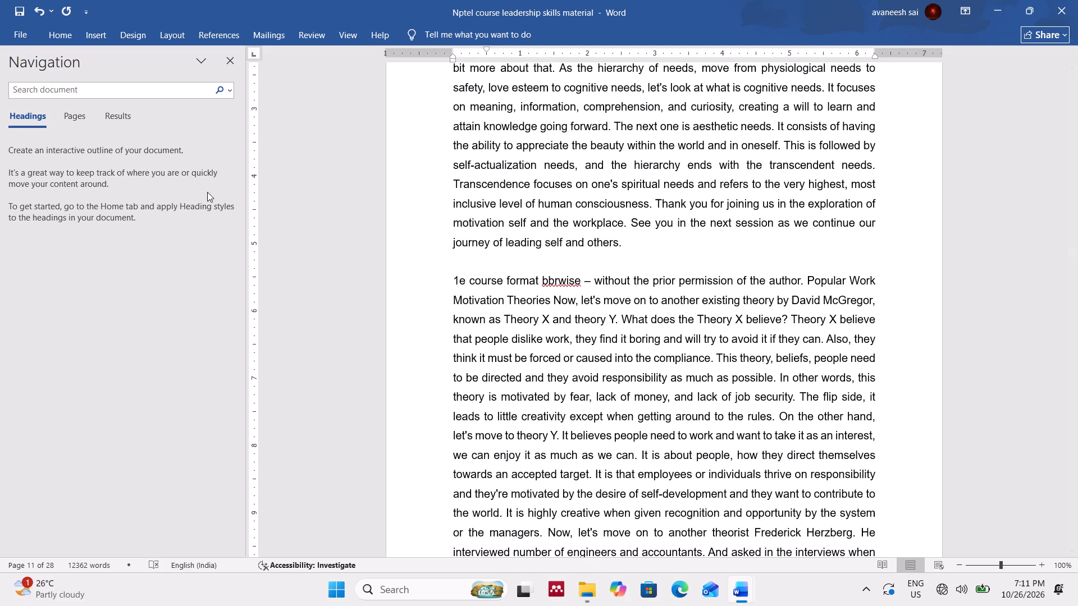
drag(448, 278, 618, 278)
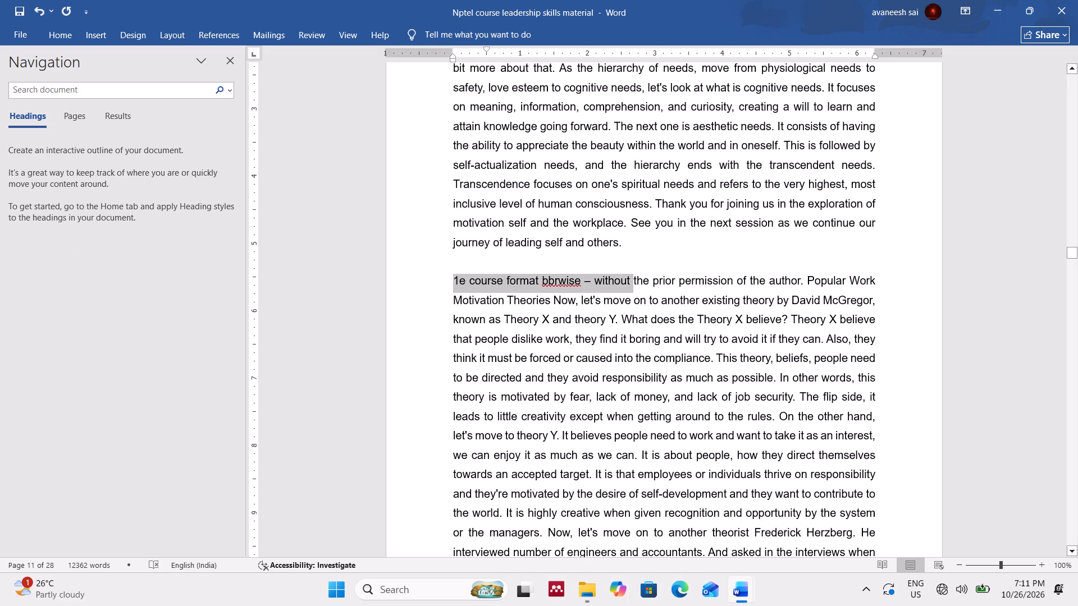
drag(618, 278, 787, 279)
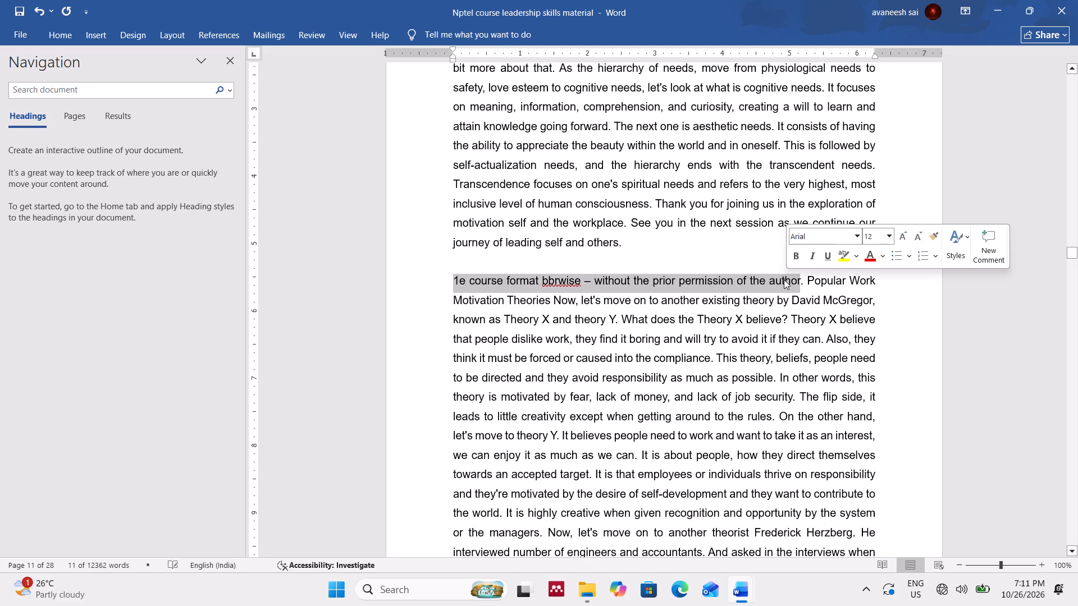
key(Delete)
Close the Navigation pane and enlarge the document view to 142%.
click(235, 62)
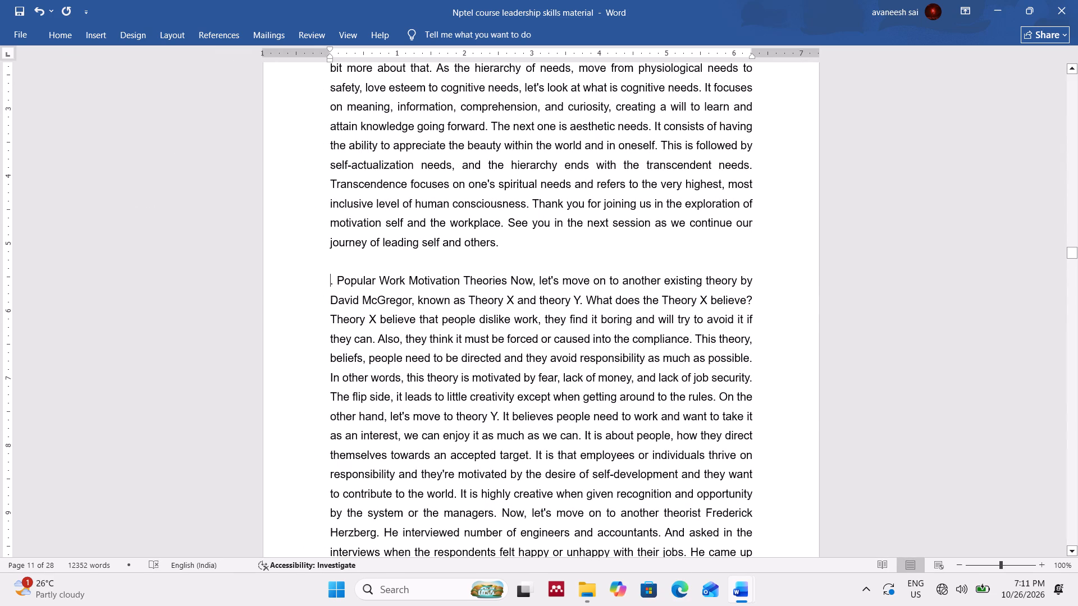
click(1004, 563)
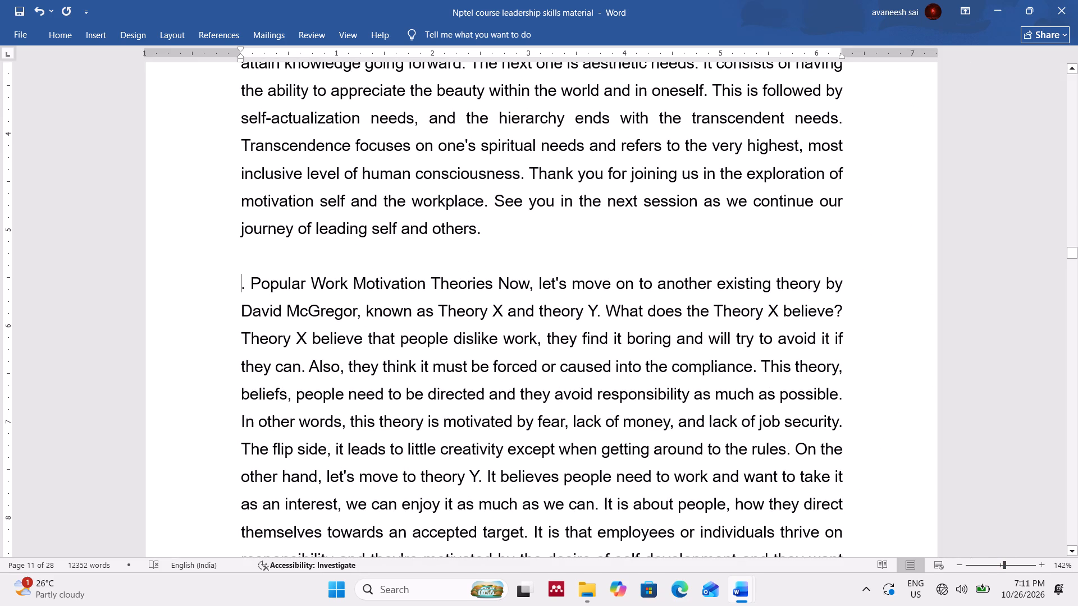
Start a new paragraph at "Frederick Herzberg", after "Now, let's move on to another theorist".
scroll(344, 198, down, 1)
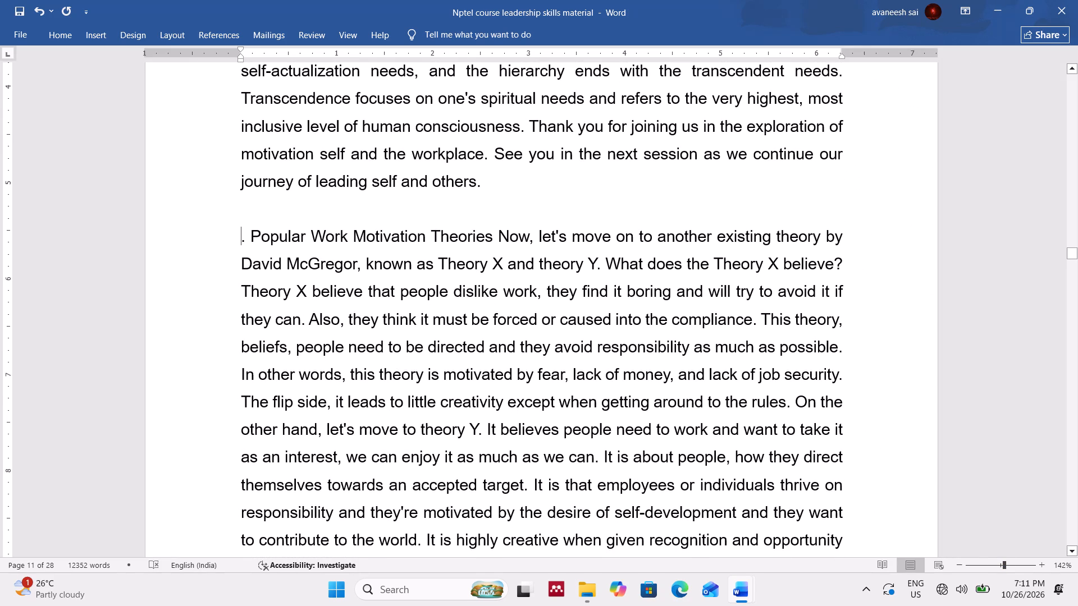
scroll(426, 314, down, 1)
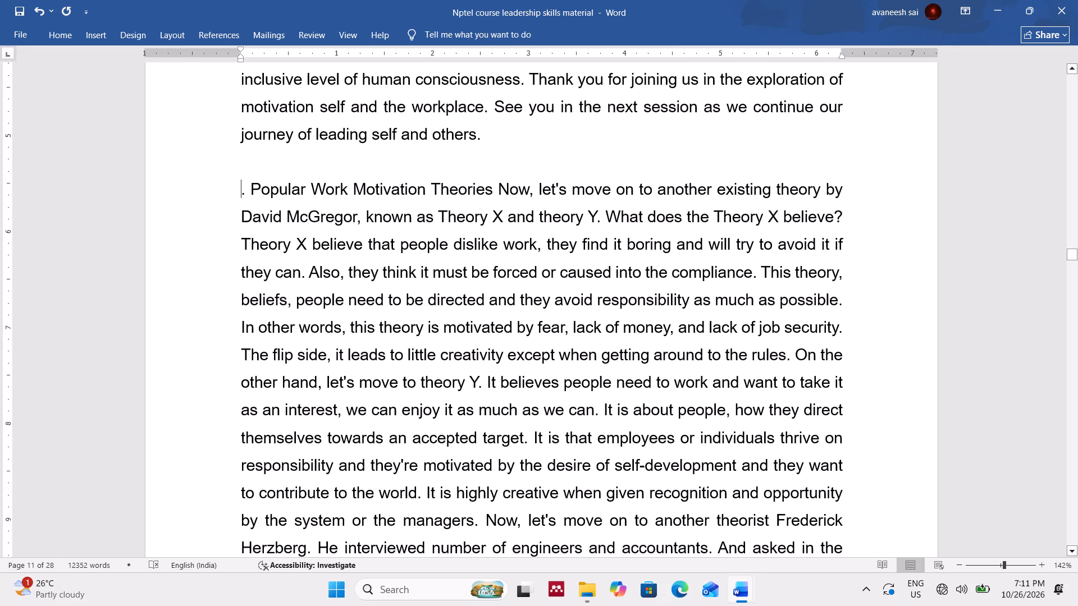
scroll(380, 255, down, 1)
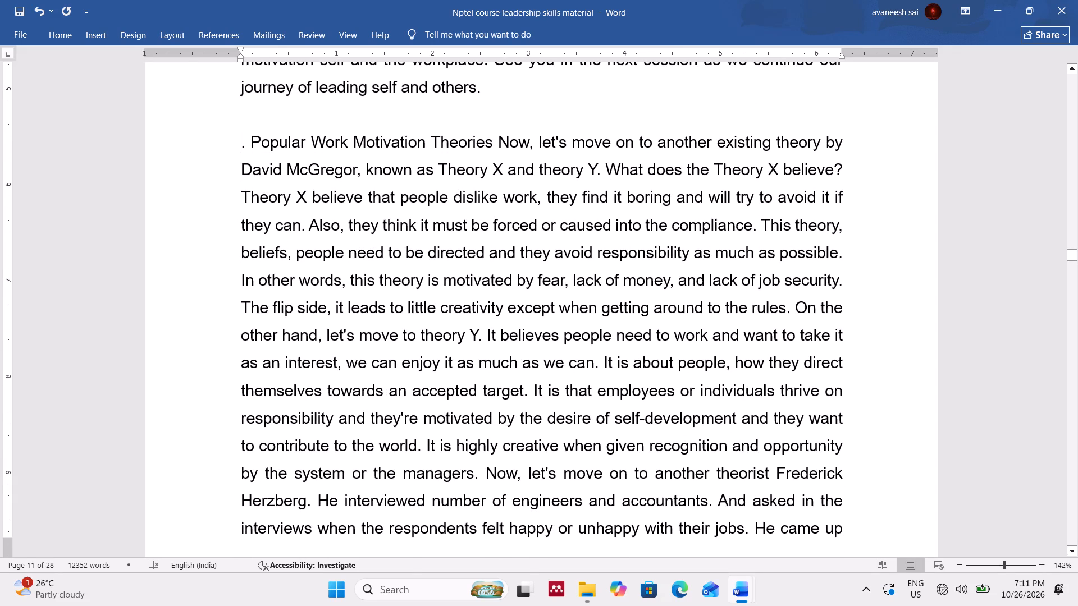
scroll(380, 257, down, 3)
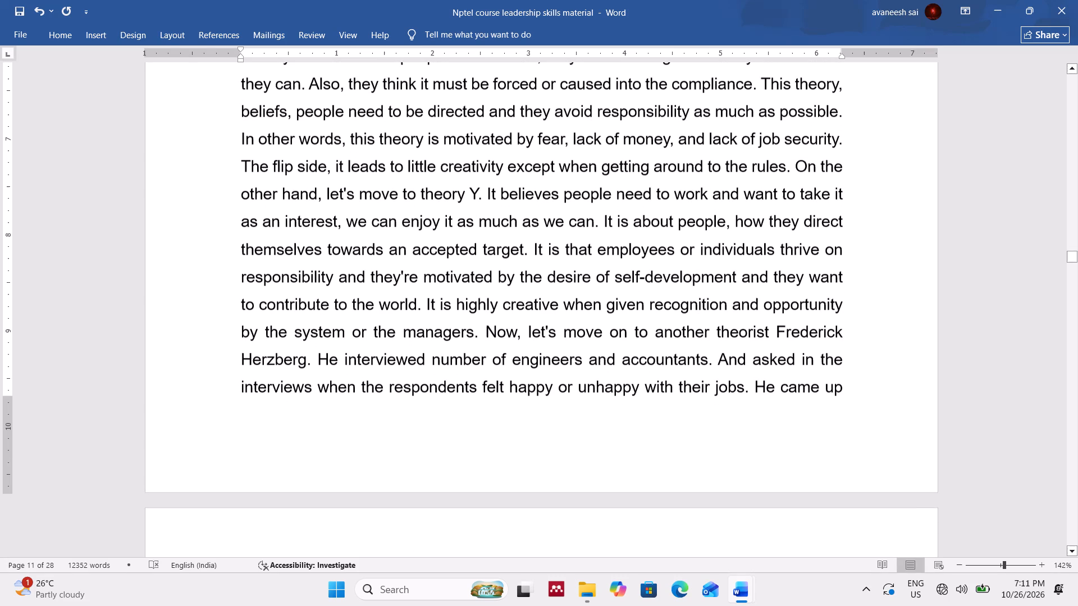
scroll(379, 259, down, 8)
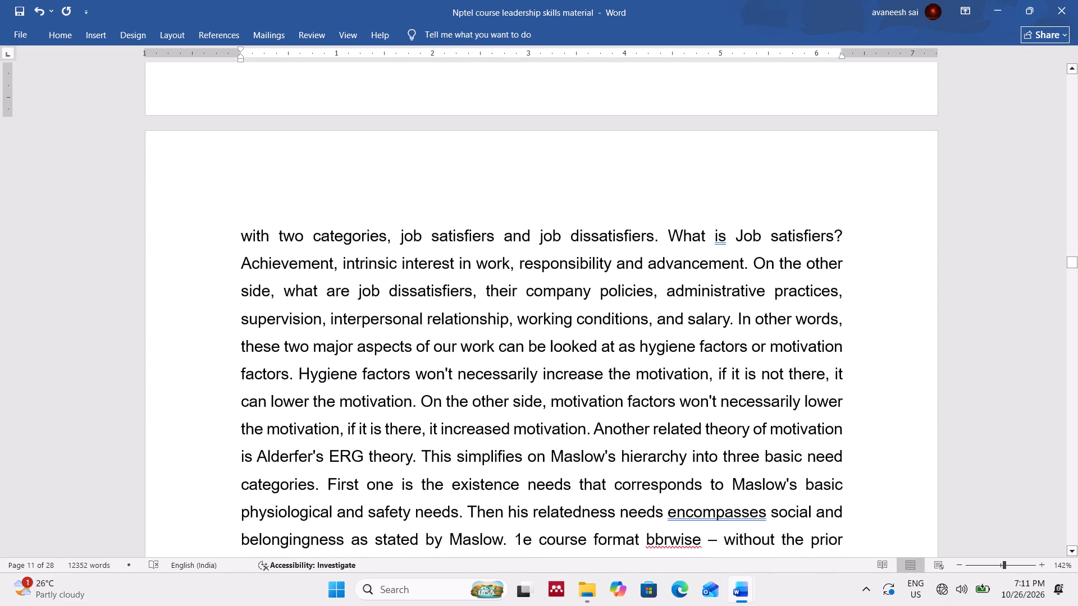
scroll(325, 288, up, 5)
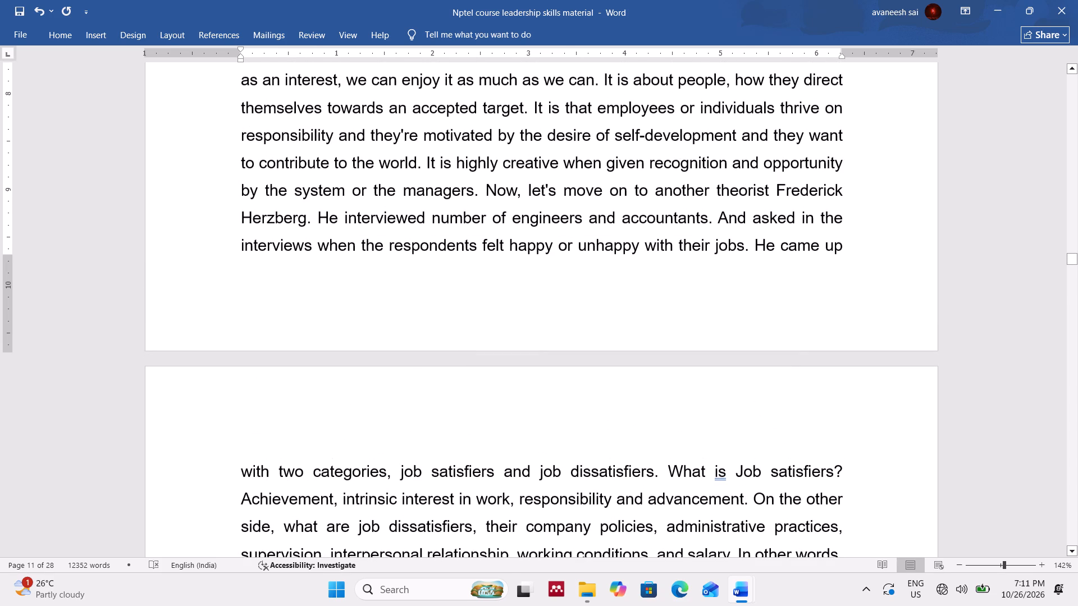
click(772, 194)
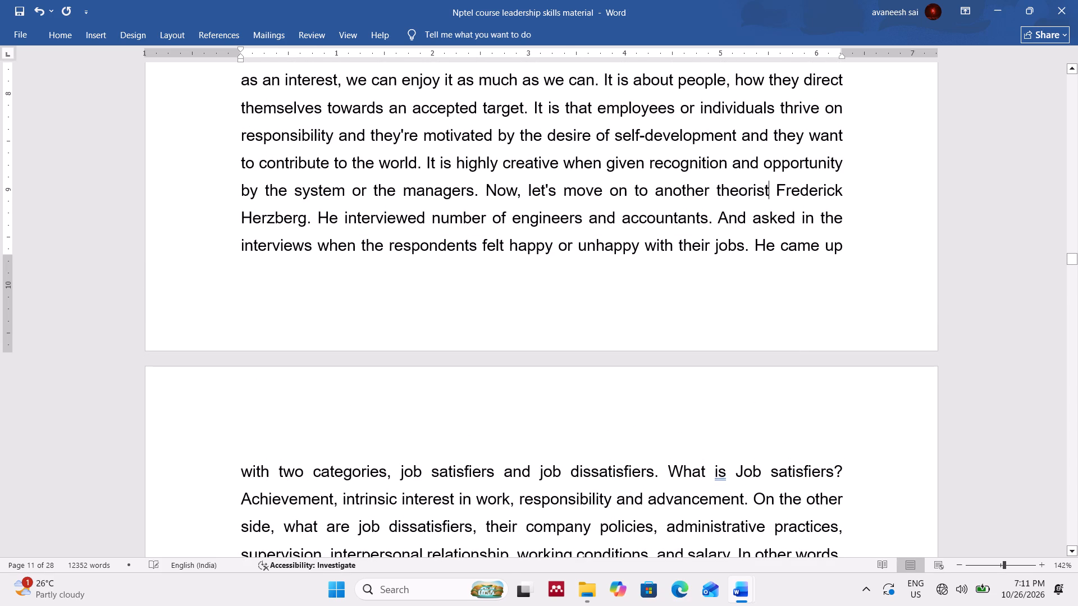
key(Return)
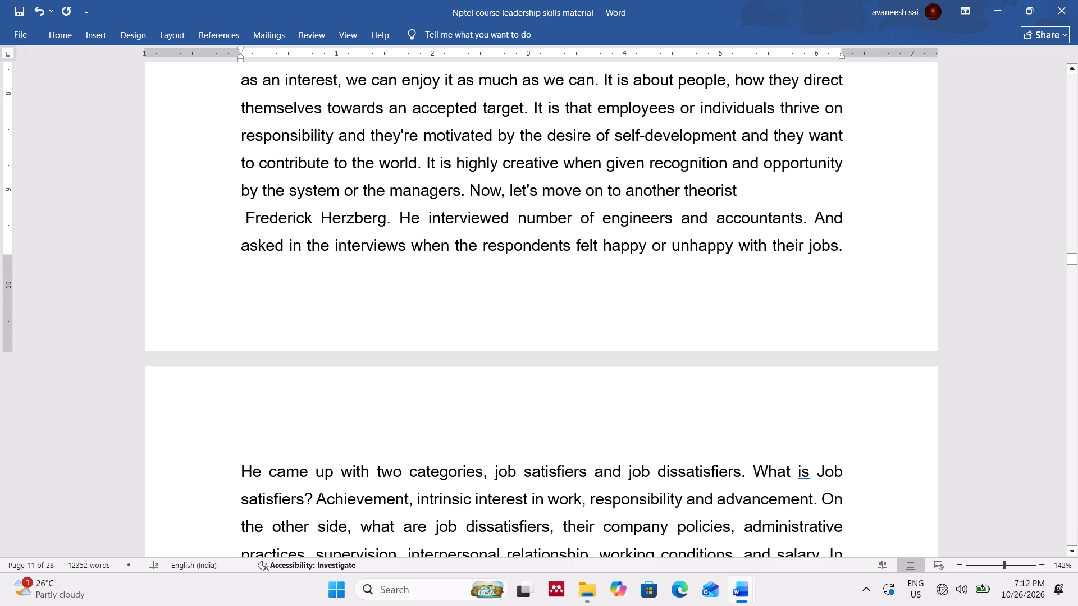
Delete the leftover notice "1e course format bbrwise – without the prior permission of the author." before "And finally, the growth needs".
scroll(769, 190, down, 4)
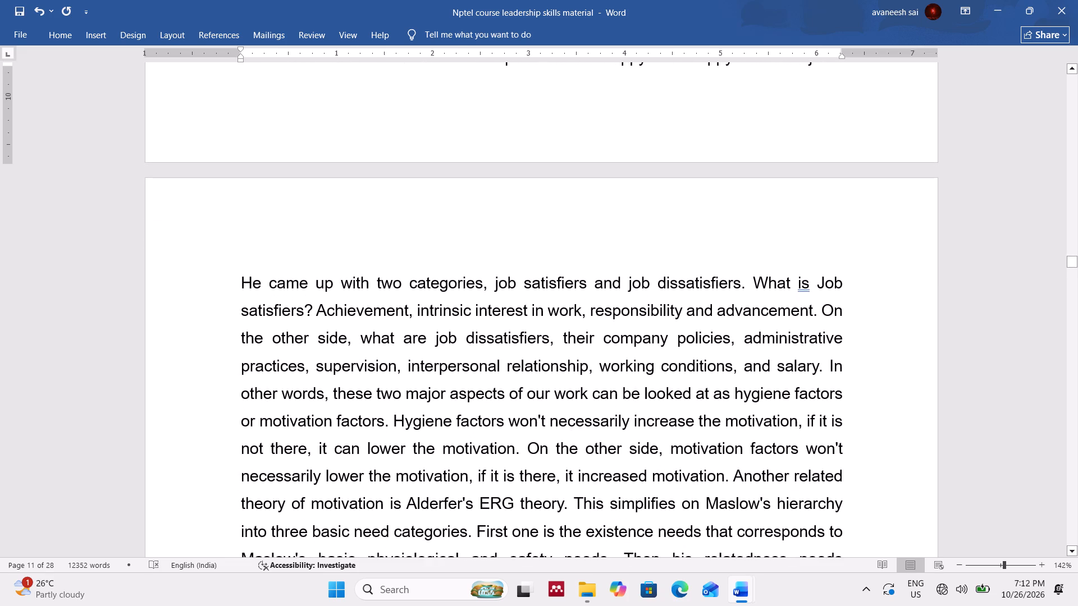
scroll(767, 205, down, 1)
scroll(631, 300, down, 1)
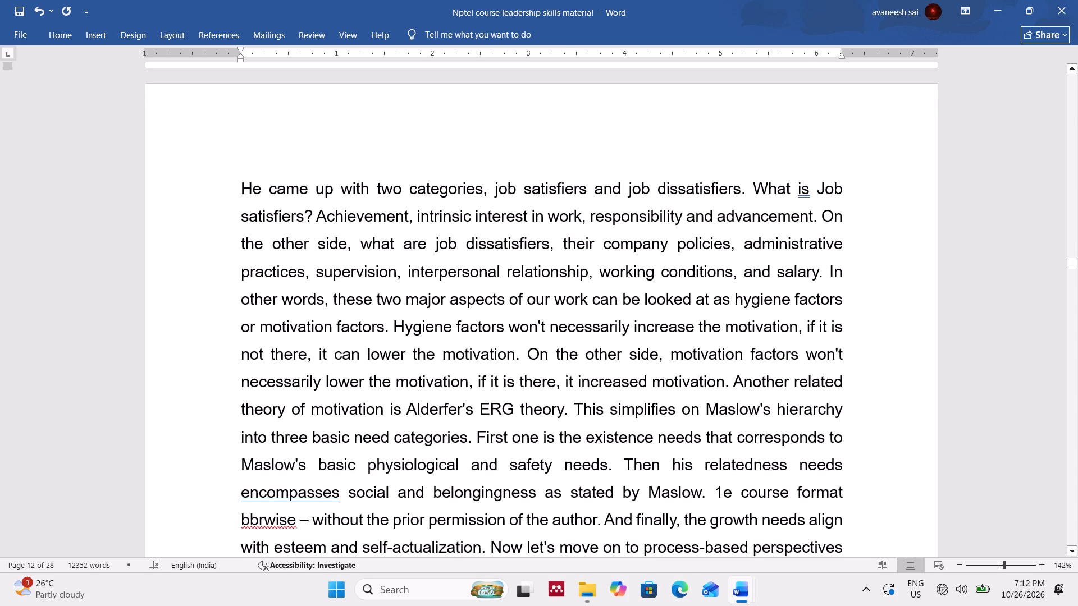
scroll(423, 393, down, 2)
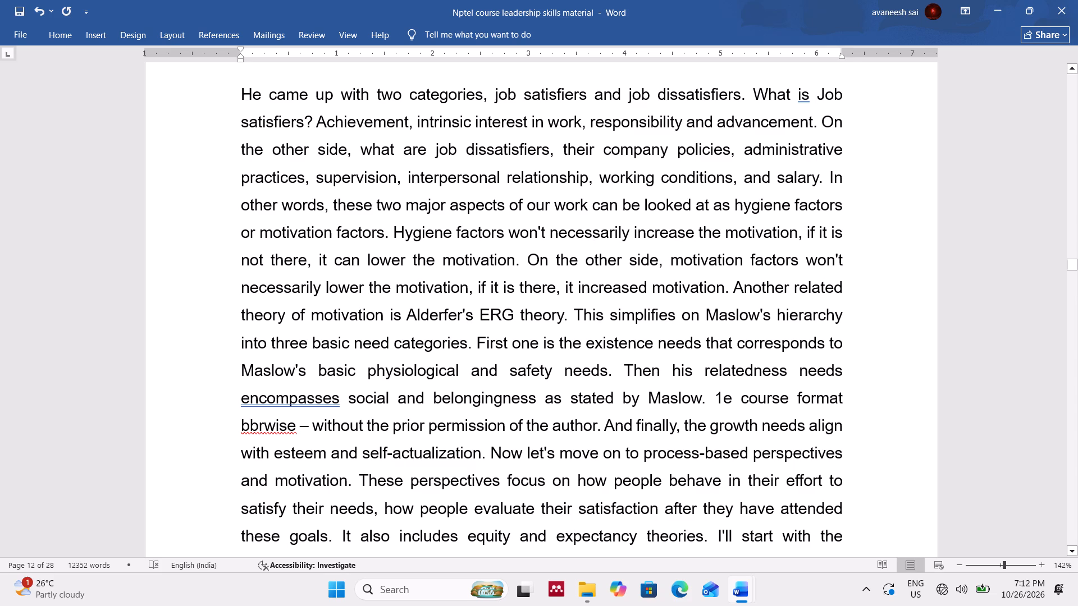
drag(715, 396, 642, 415)
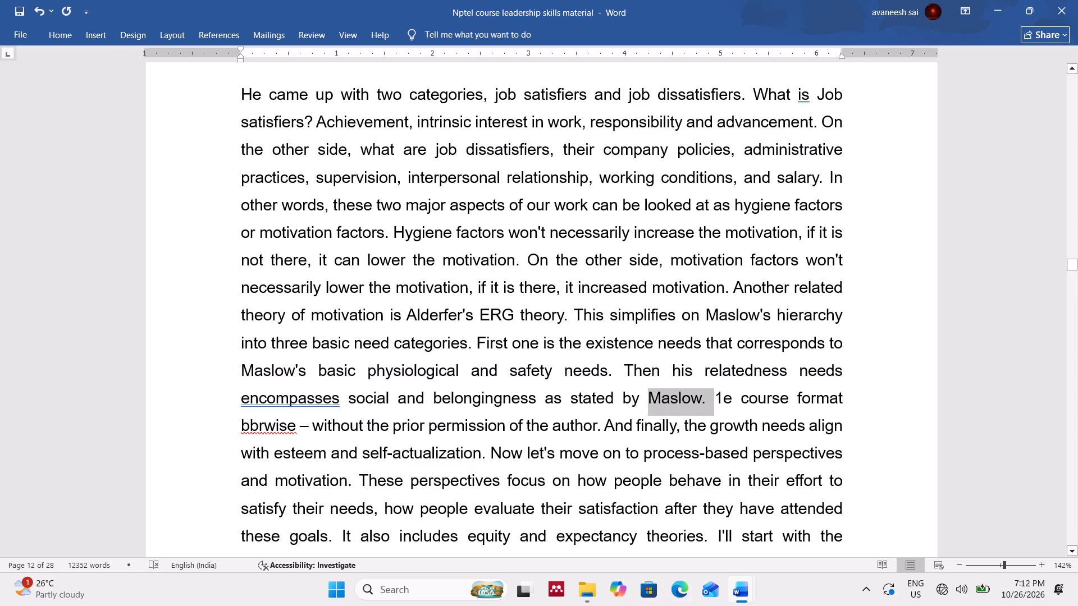
drag(642, 415, 601, 419)
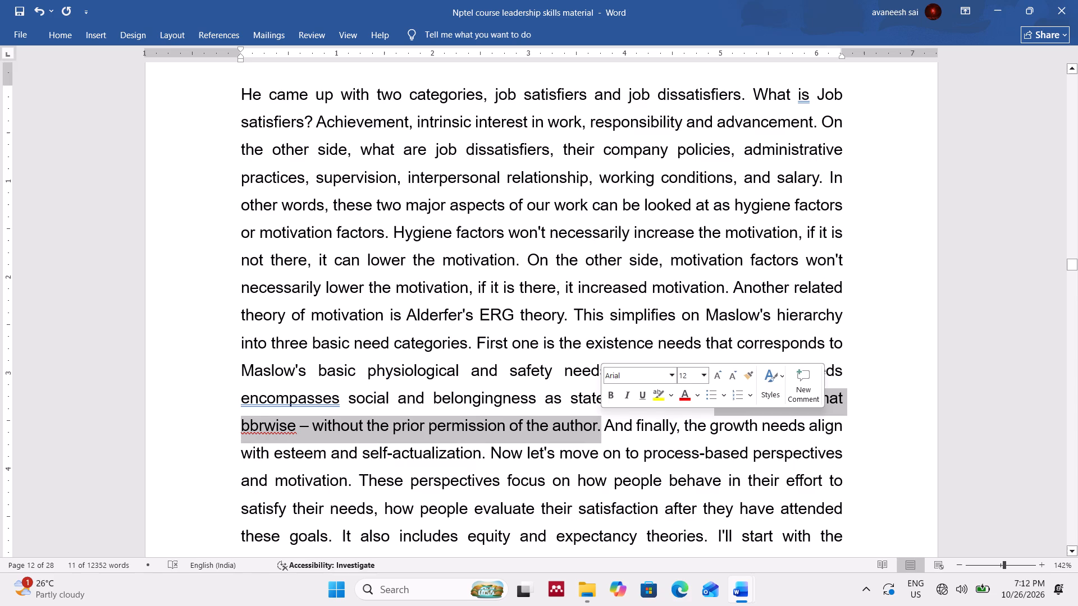
key(Delete)
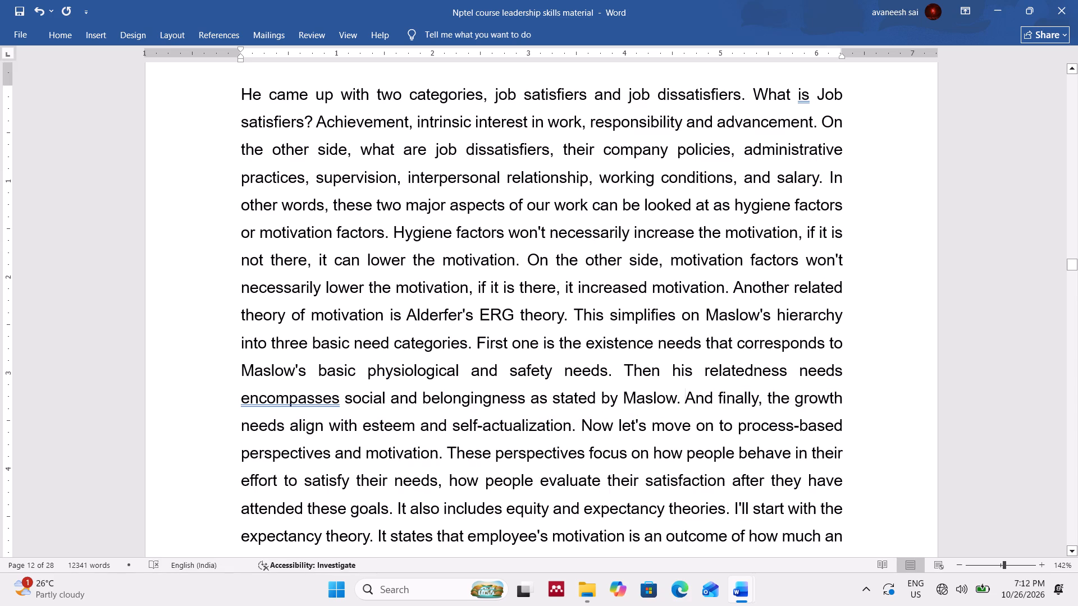
Start a new paragraph at "Self-Determination Theory or SDT", after "another crucial theory in motivation known as the".
scroll(600, 407, down, 7)
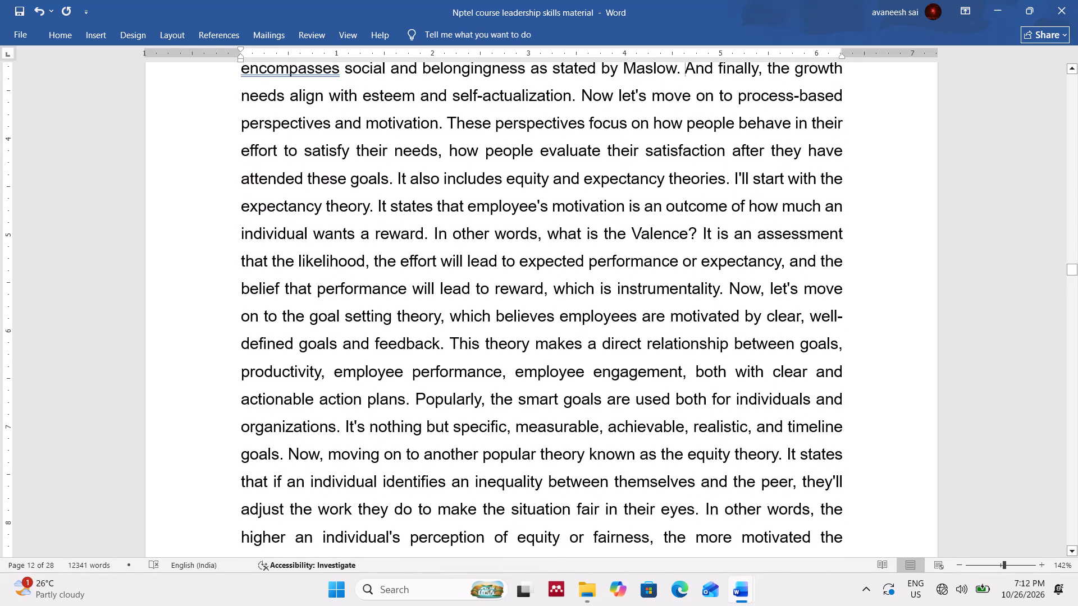
scroll(493, 371, down, 1)
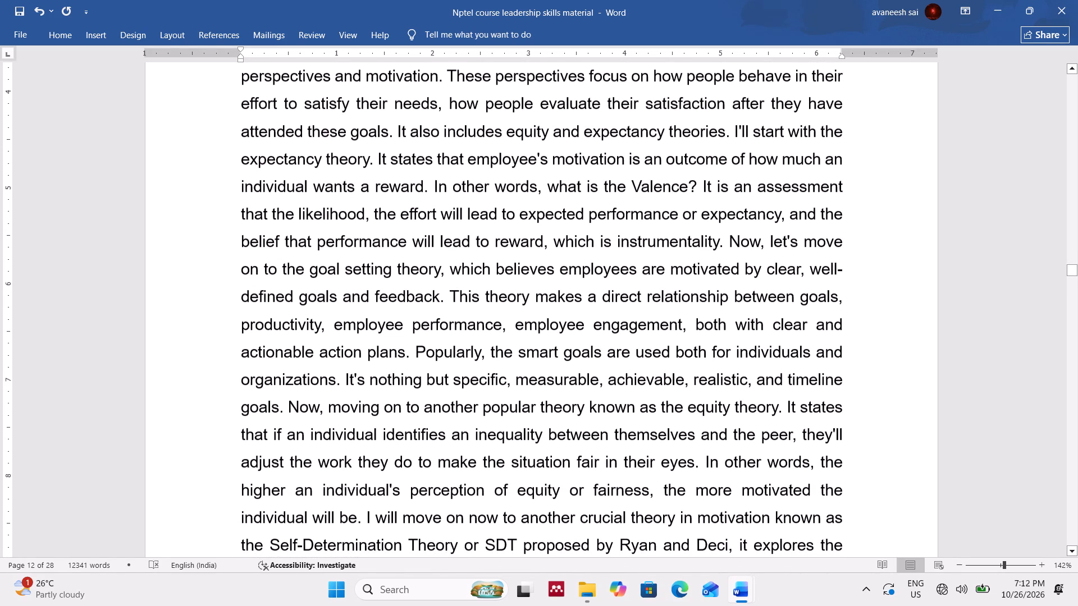
scroll(467, 362, down, 1)
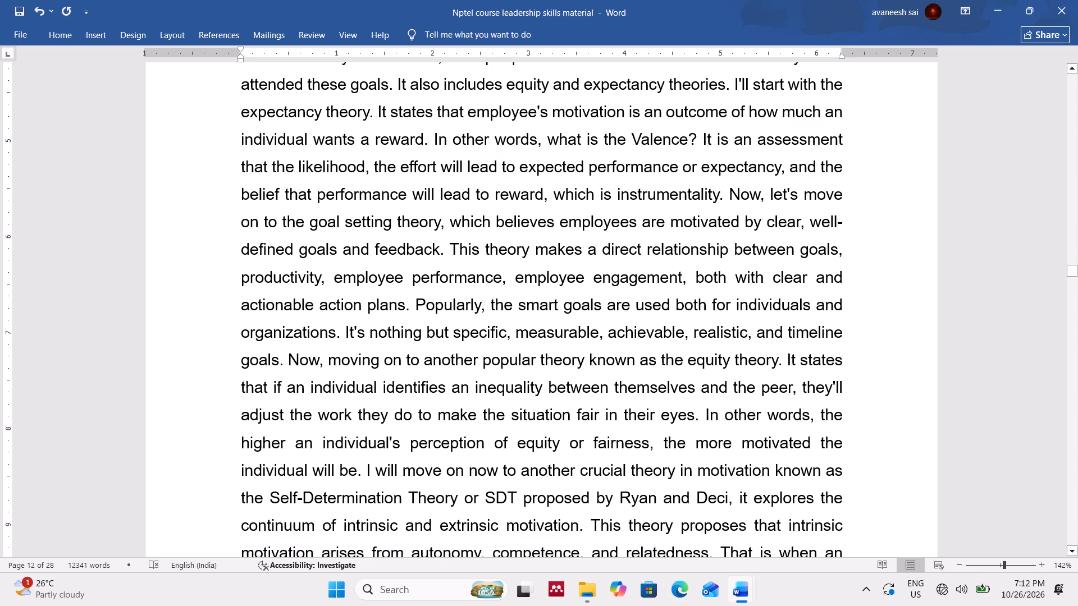
scroll(520, 393, down, 3)
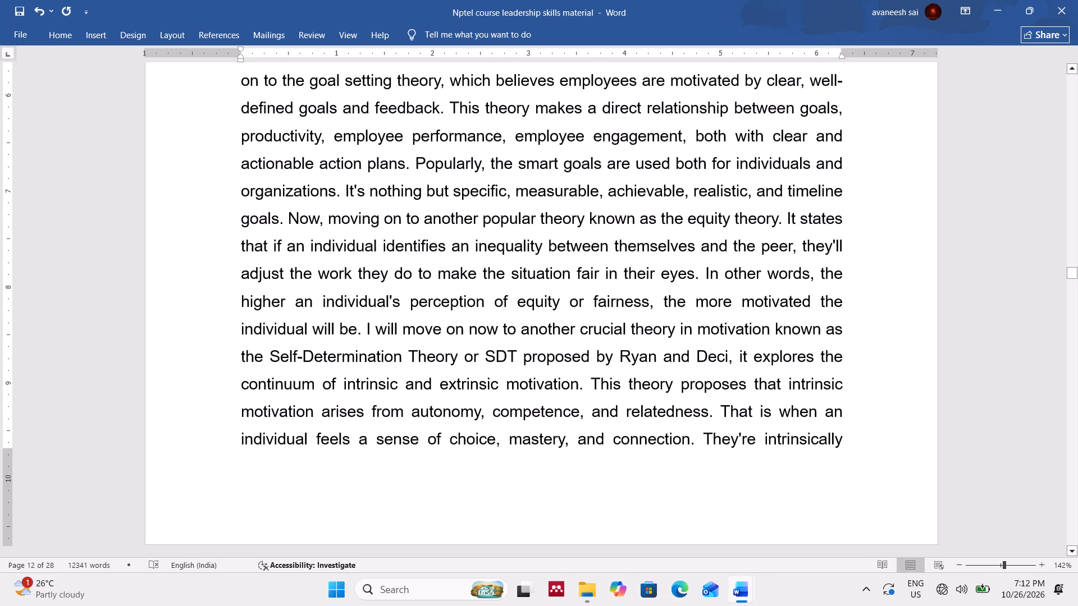
click(272, 351)
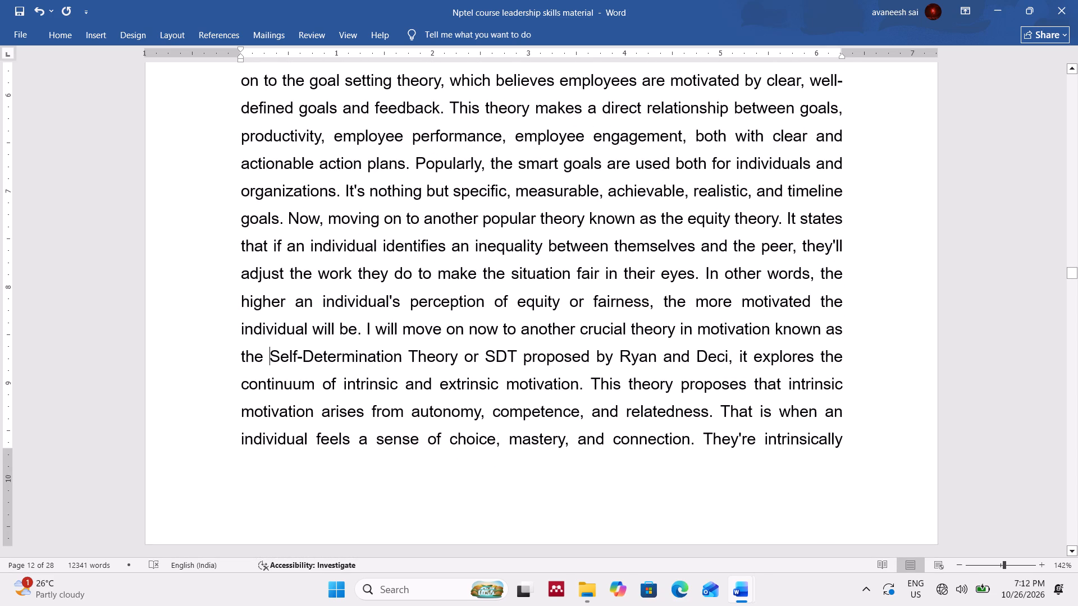
key(Return)
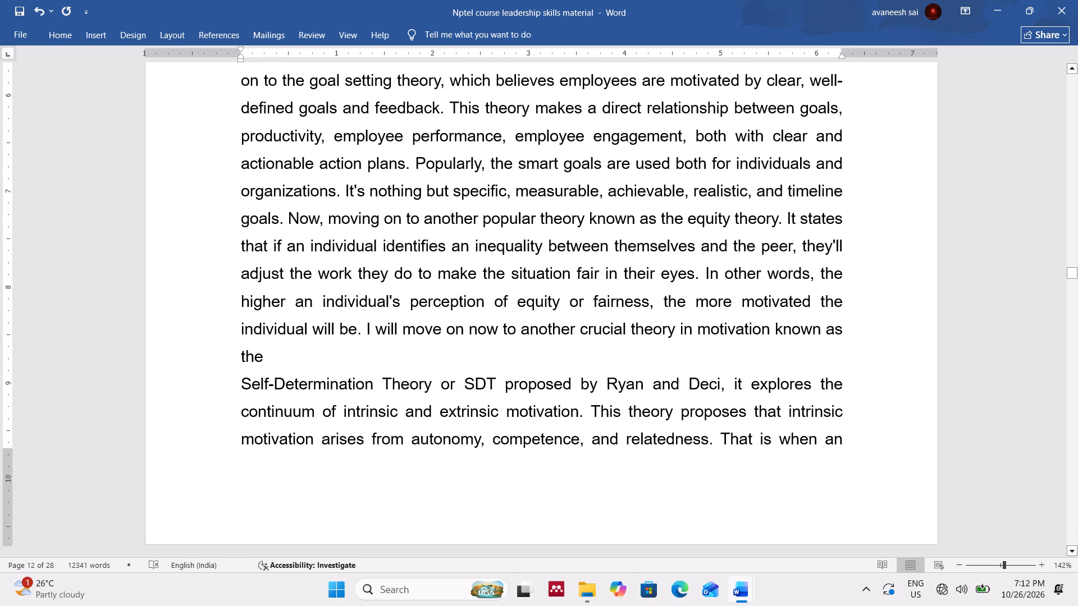
Bold the phrase "Self-Determination Theory or SDT proposed by Ryan and Deci," at the start of its paragraph.
drag(241, 383, 719, 392)
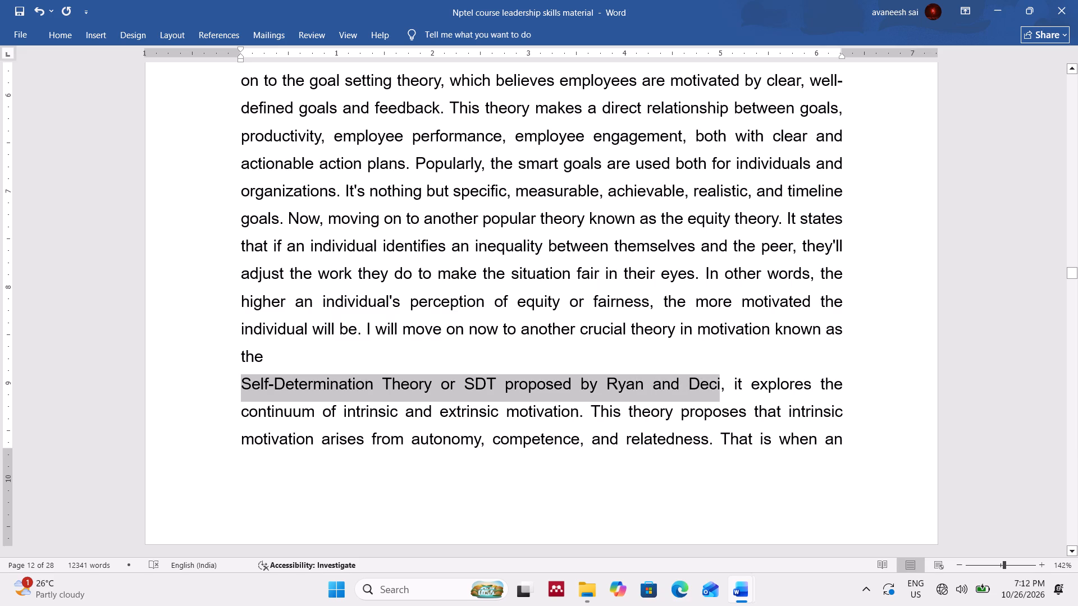
drag(719, 392, 726, 392)
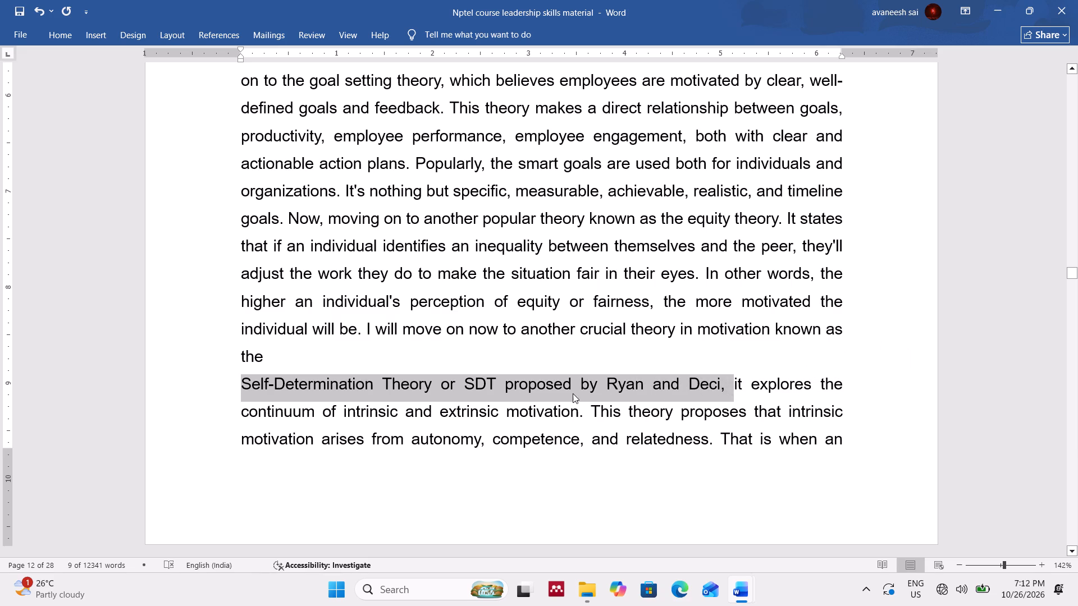
key(ctrl+b)
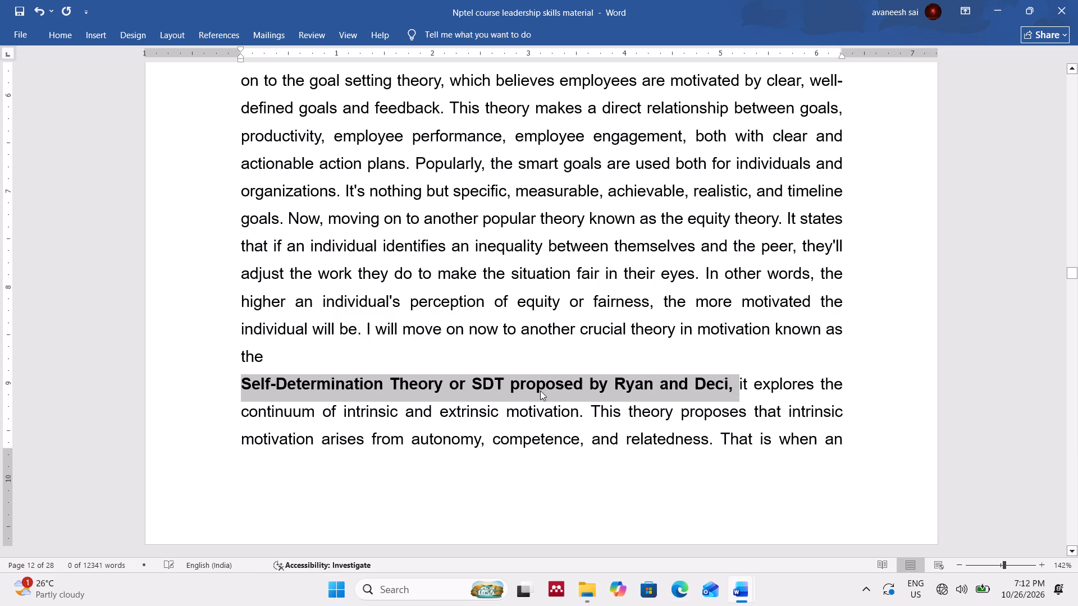
click(467, 382)
Delete the leftover notice "1e course format bbrwise – without the prior permission of the author" before "Challenging Paradigms of Motivation".
scroll(466, 388, down, 7)
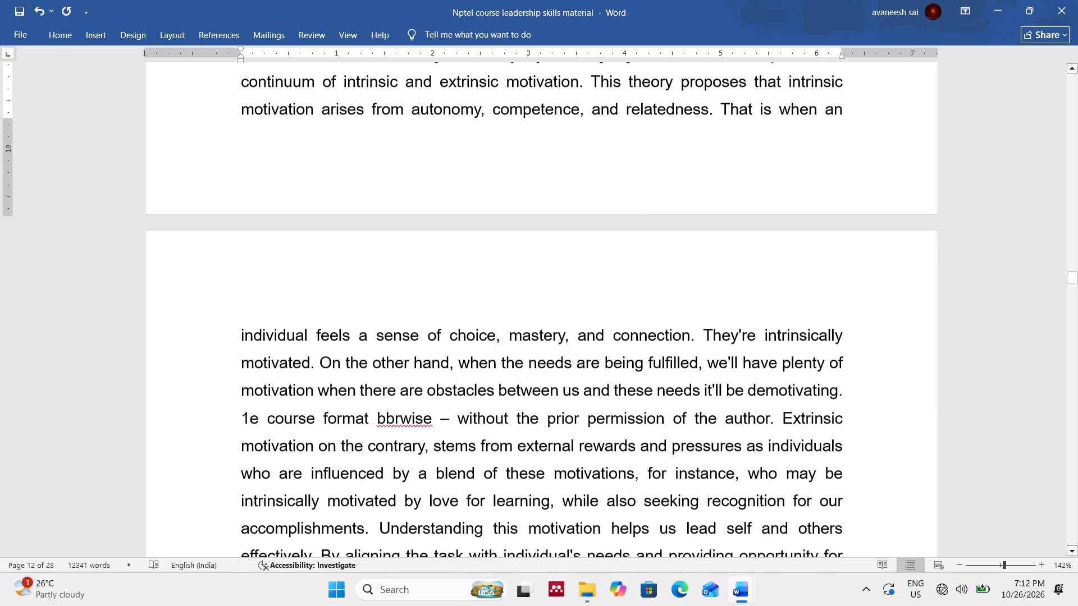
scroll(463, 385, down, 2)
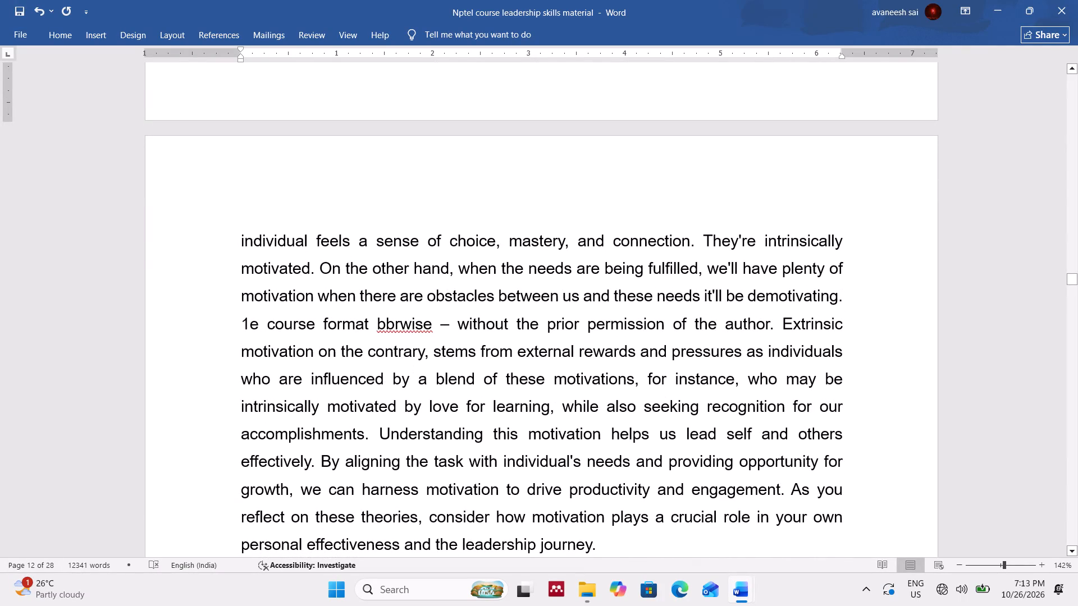
scroll(394, 333, down, 2)
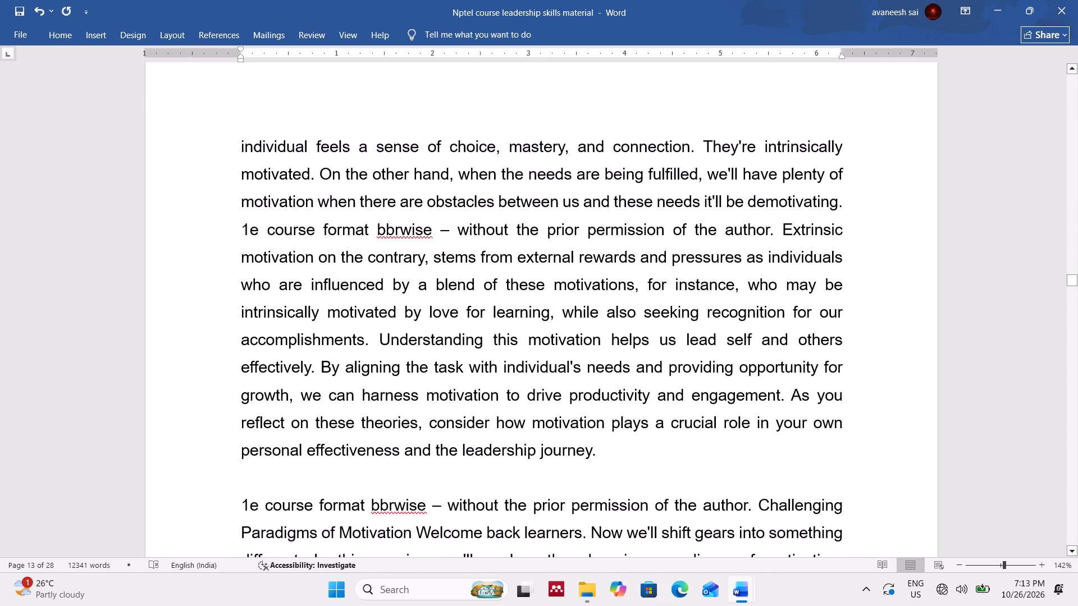
scroll(392, 339, down, 5)
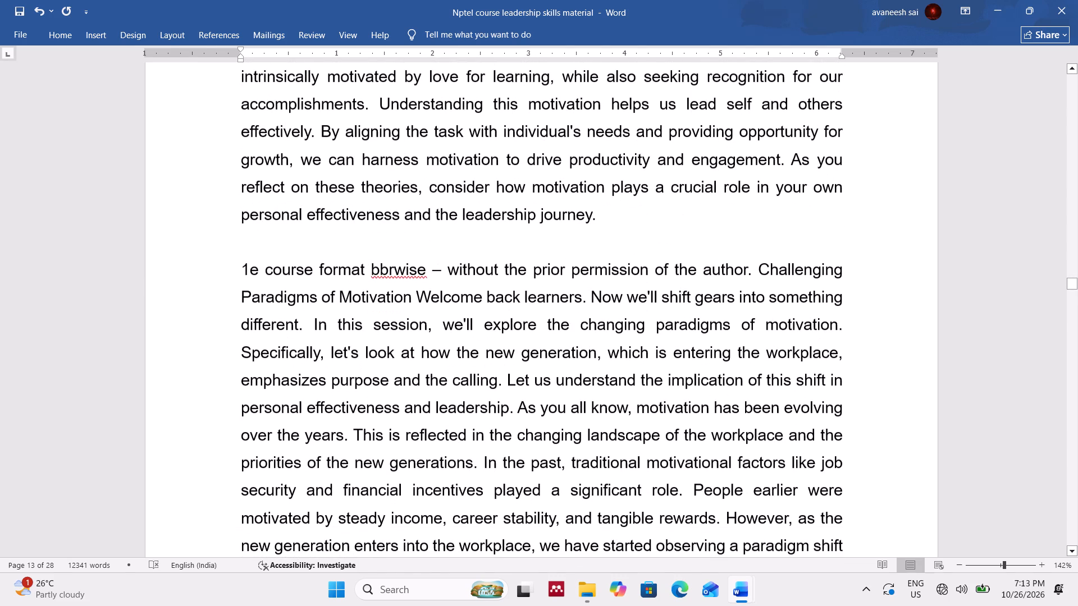
drag(239, 265, 681, 281)
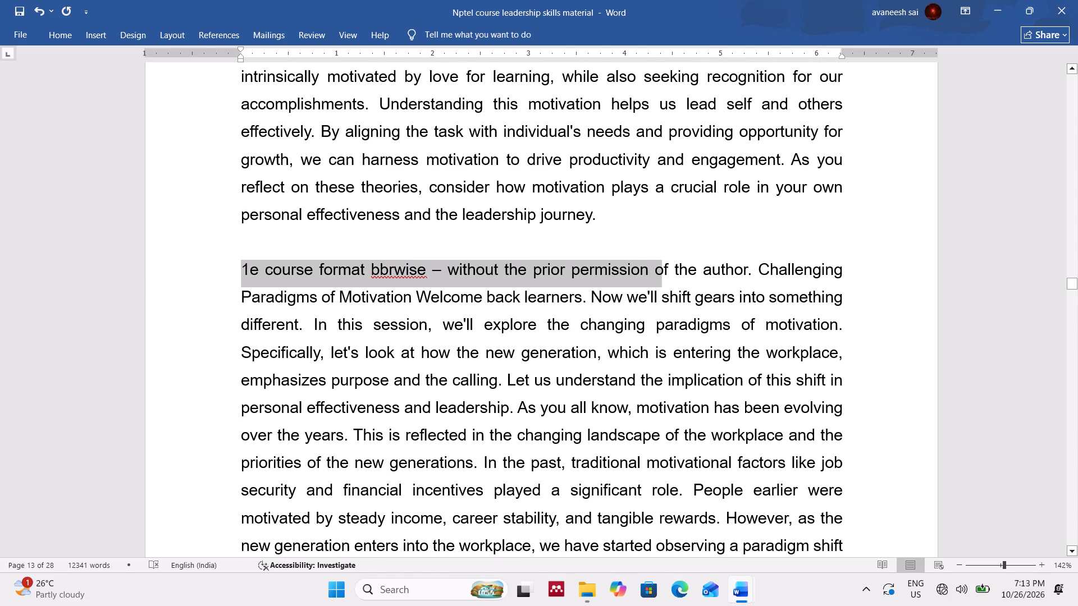
drag(681, 281, 729, 282)
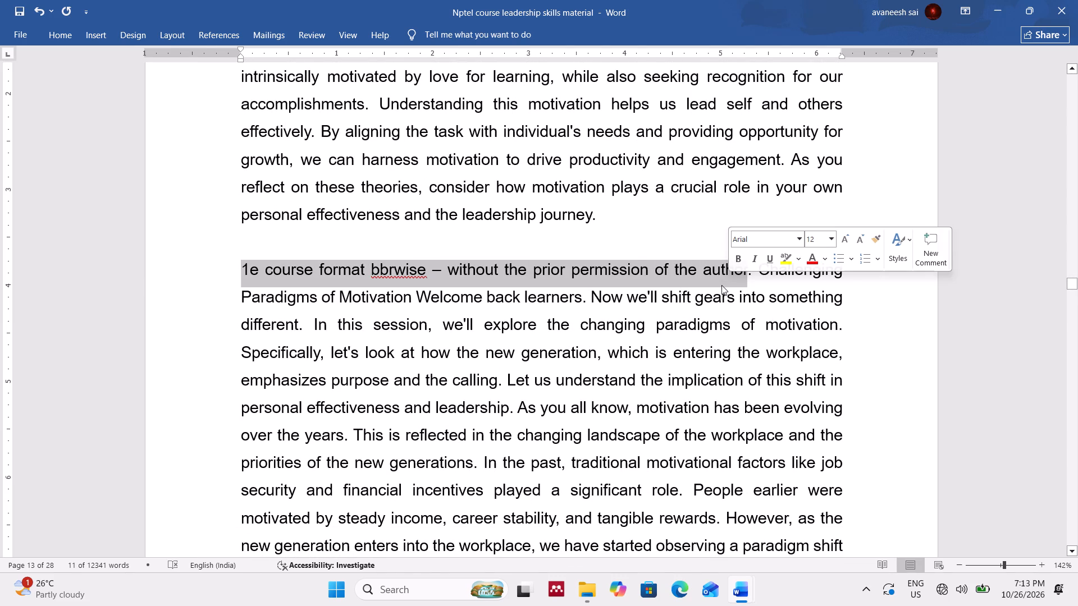
key(Delete)
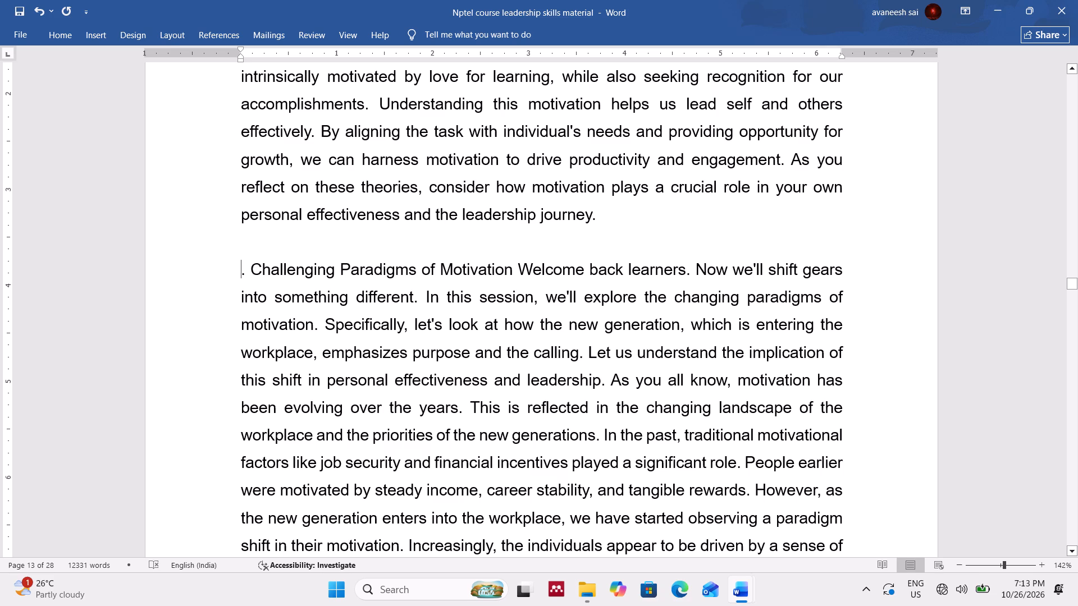
Bold the passage from "People earlier were motivated by steady income" through "driven by a sense of purpose and calling".
scroll(584, 295, down, 3)
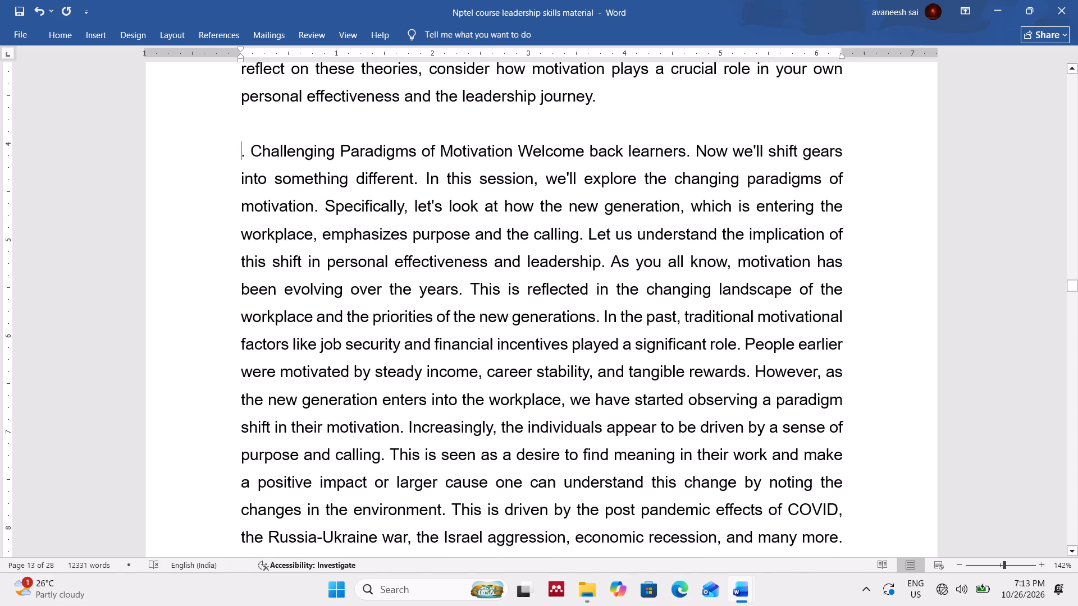
scroll(581, 307, down, 1)
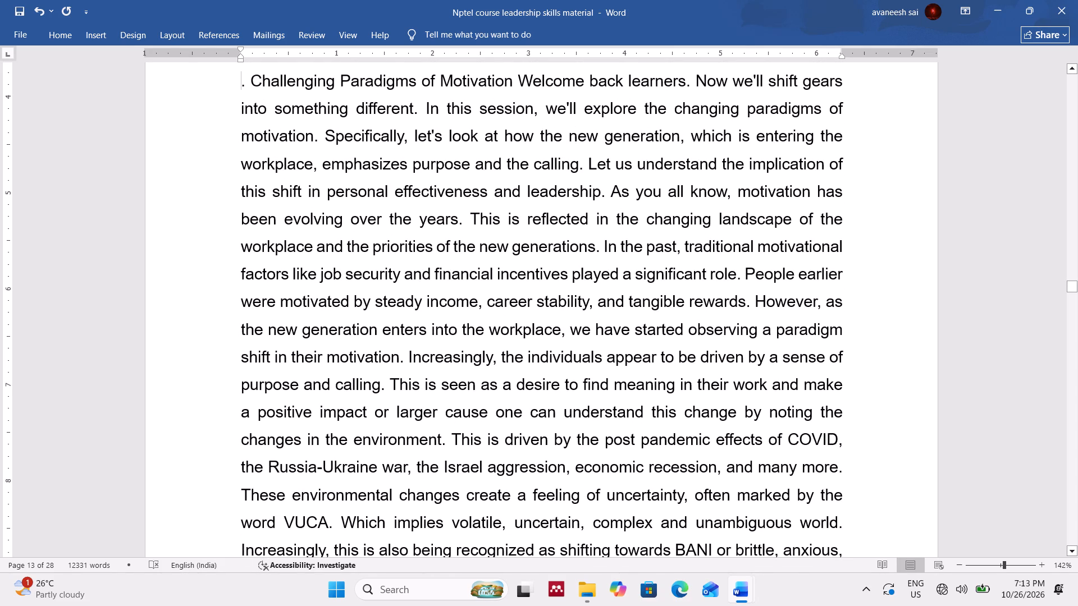
scroll(415, 343, down, 1)
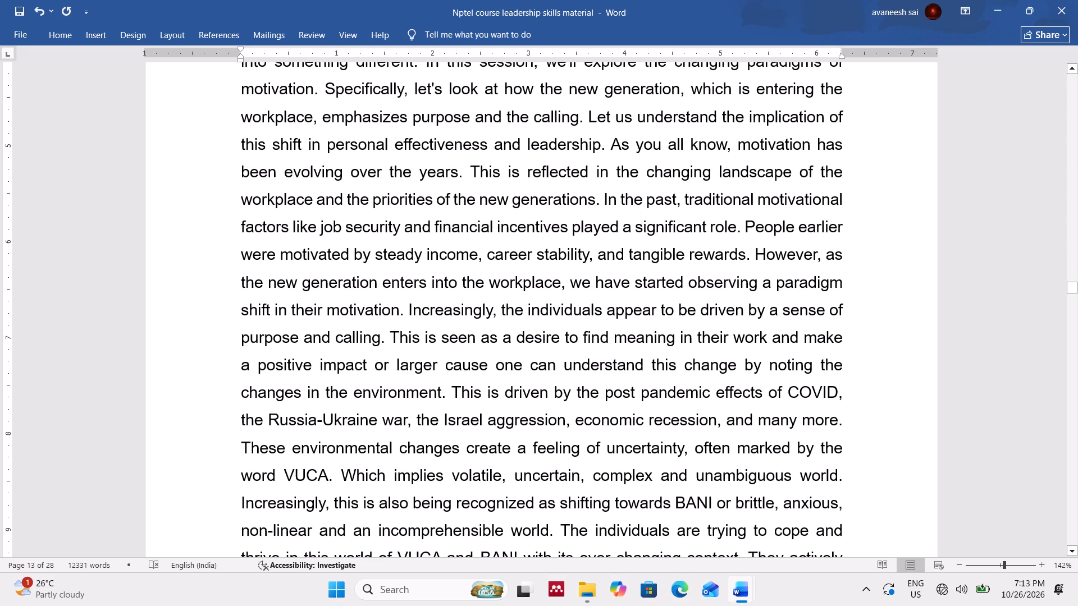
scroll(394, 342, down, 1)
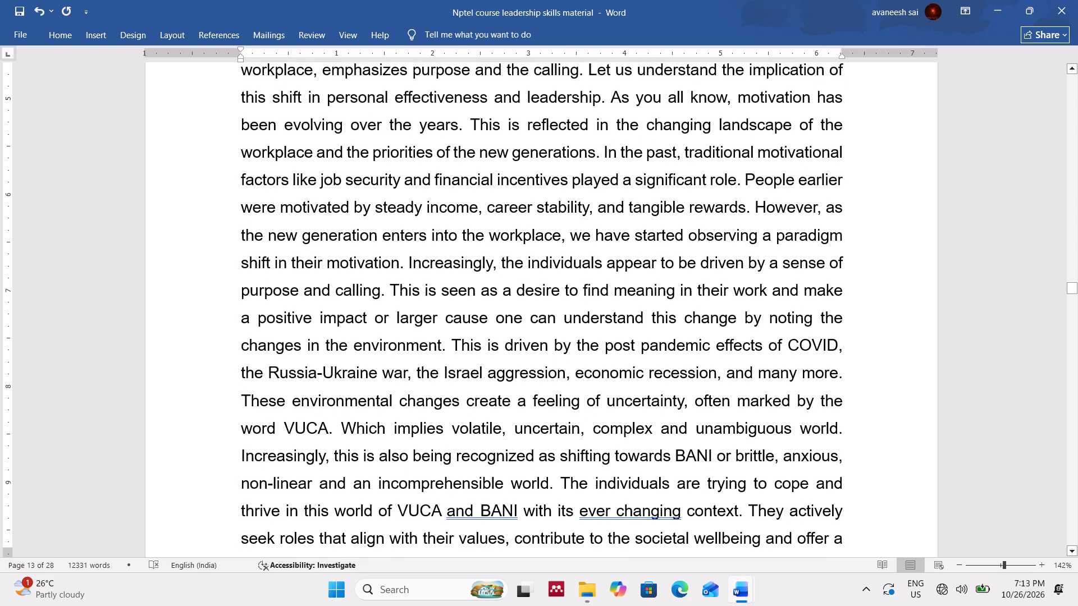
drag(750, 177, 410, 268)
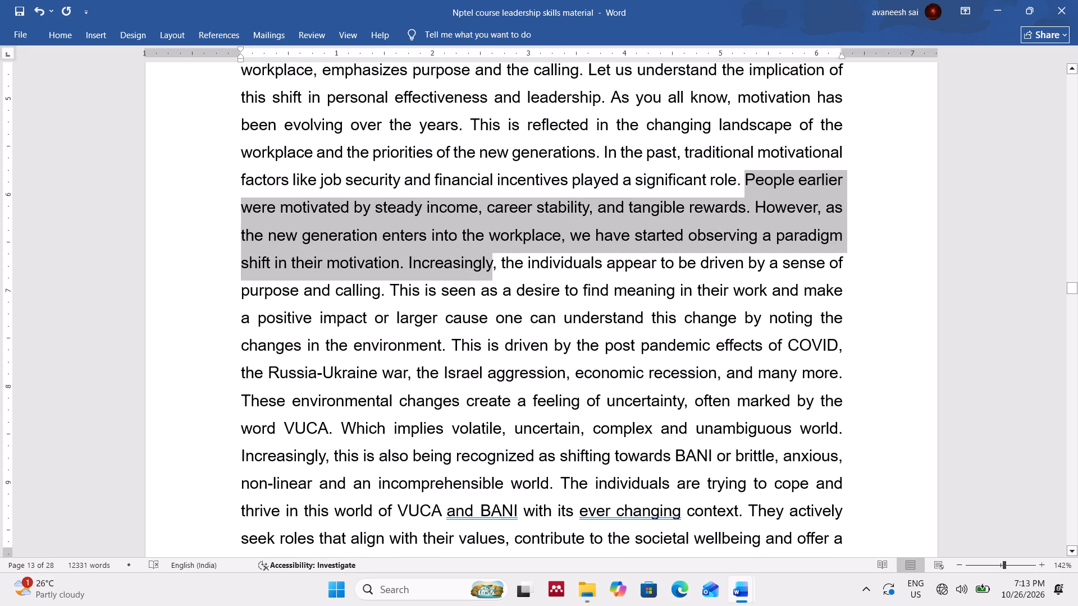
drag(410, 268, 362, 289)
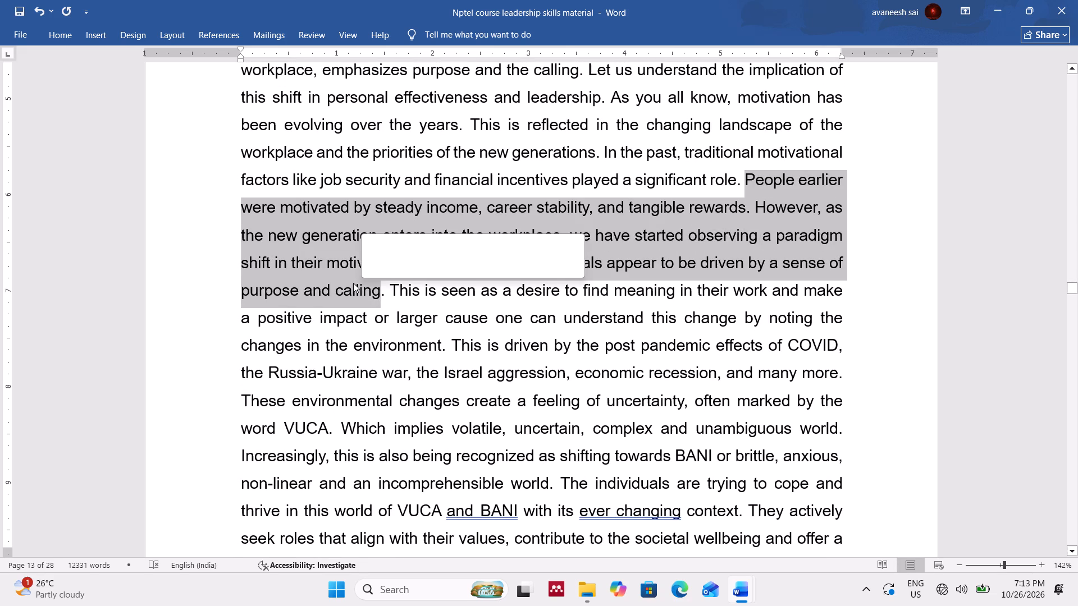
key(ctrl+b)
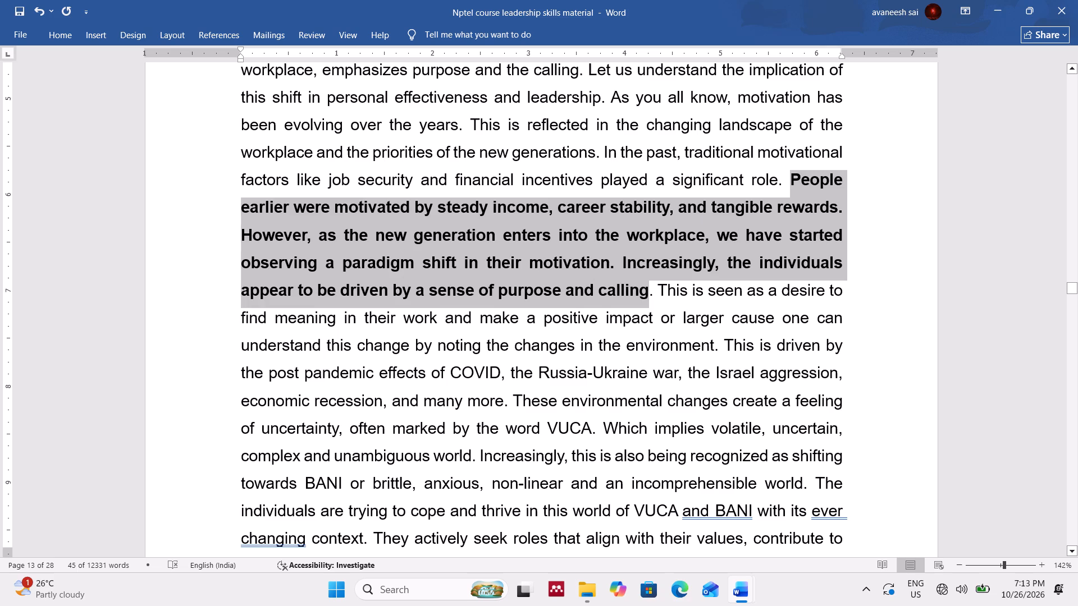
click(922, 351)
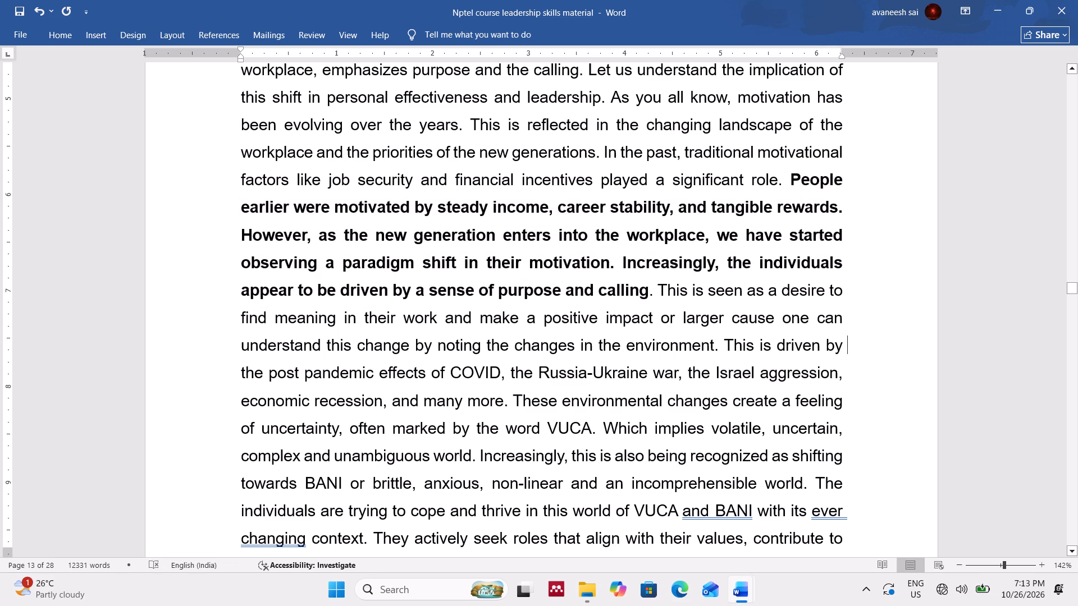
Bold "VUCA. Which implies volatile, uncertain, complex and unambiguous world." after "often marked by the word".
scroll(604, 301, down, 2)
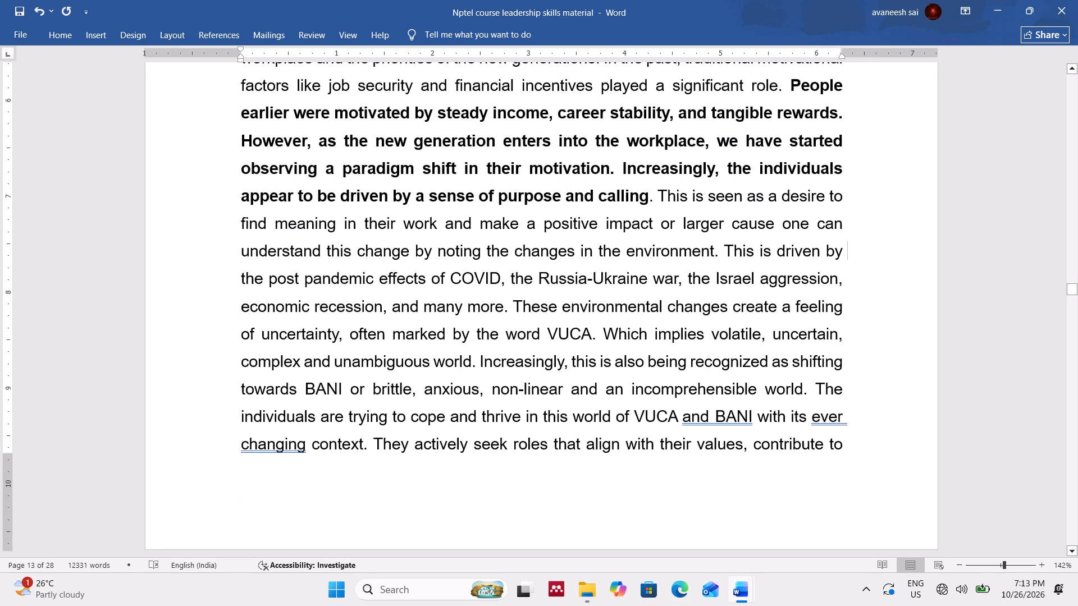
scroll(525, 302, down, 1)
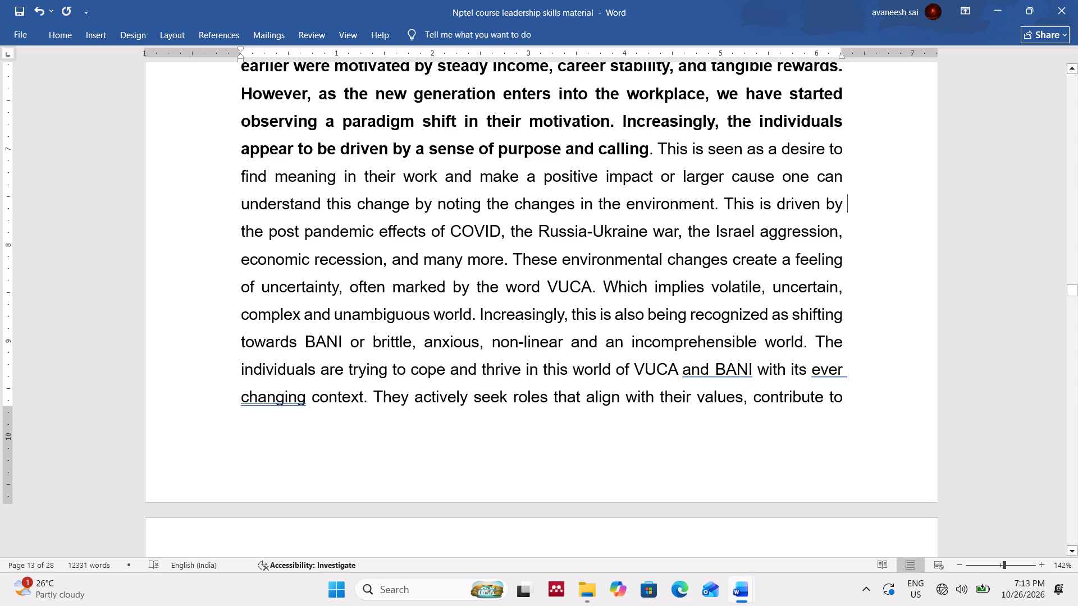
drag(547, 284, 484, 309)
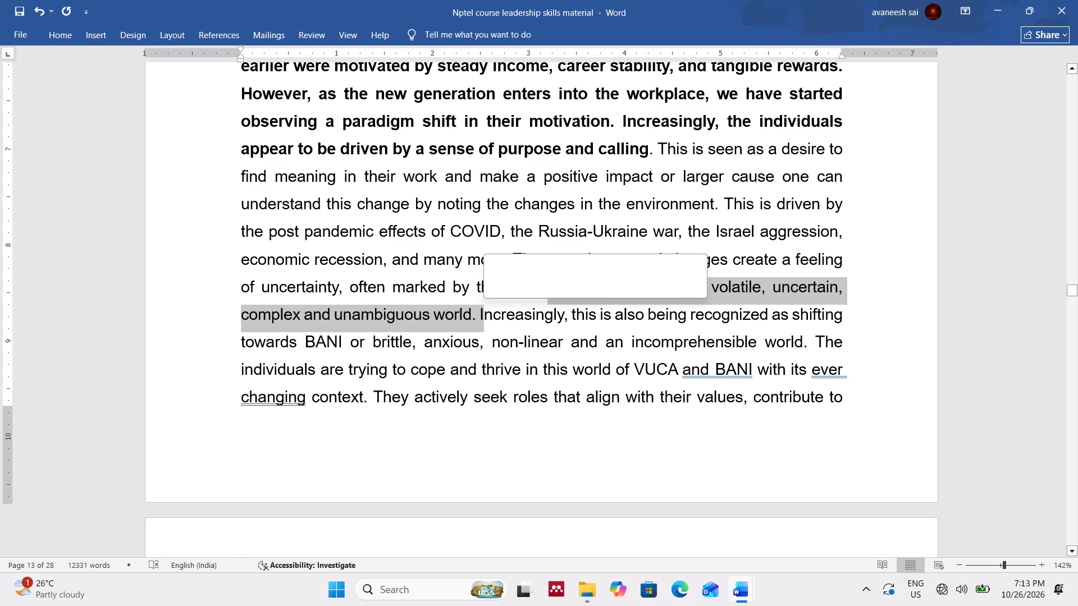
key(ctrl+b)
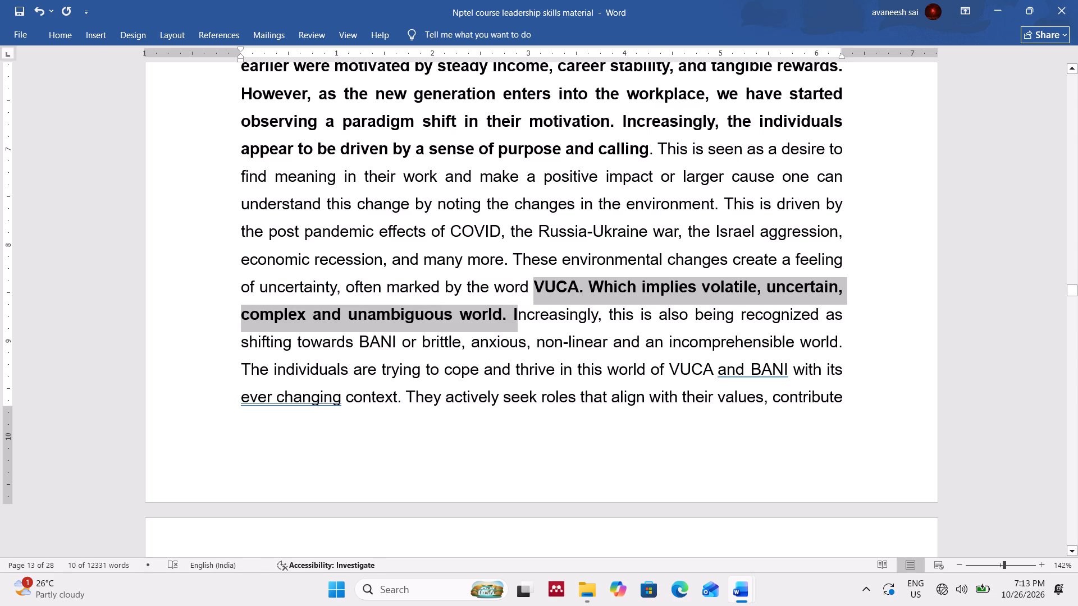
click(532, 350)
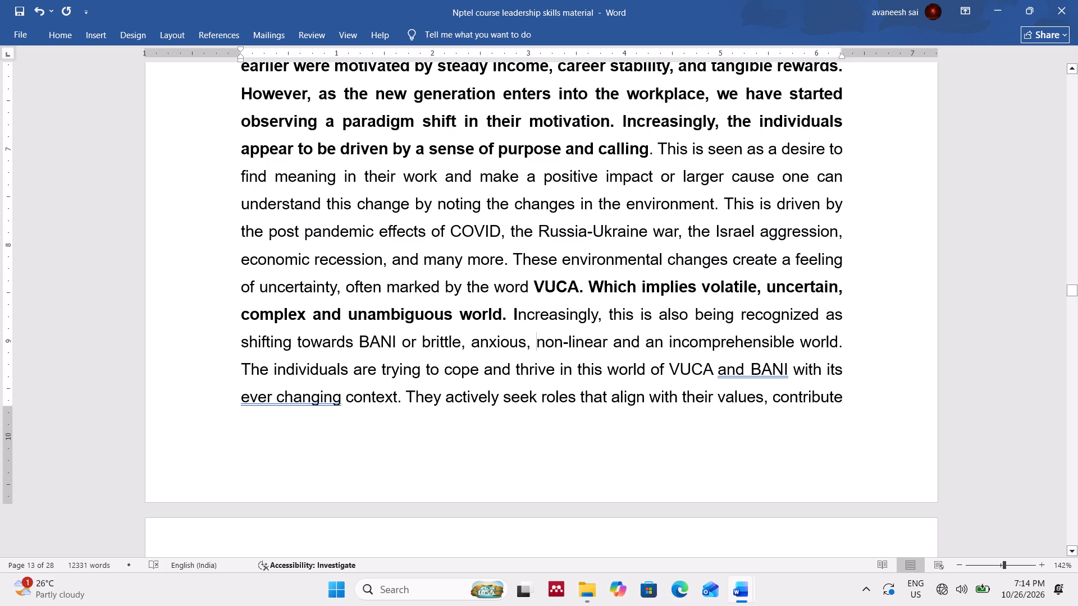
Bold "BANI or brittle, anxious, non-linear and an incomprehensible world." after "recognized as shifting towards".
scroll(581, 376, down, 2)
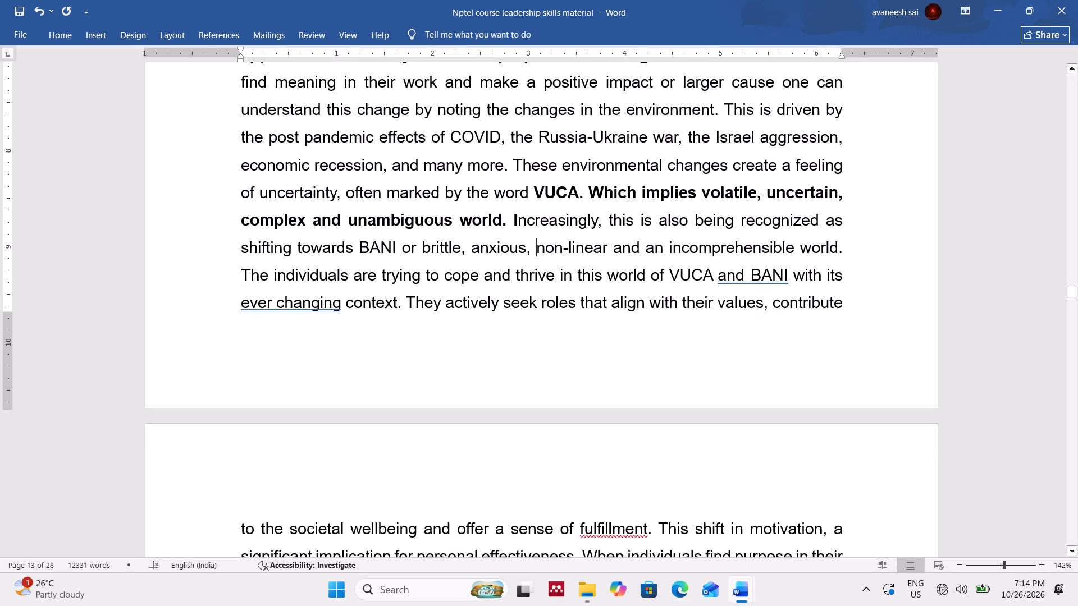
drag(359, 250, 603, 249)
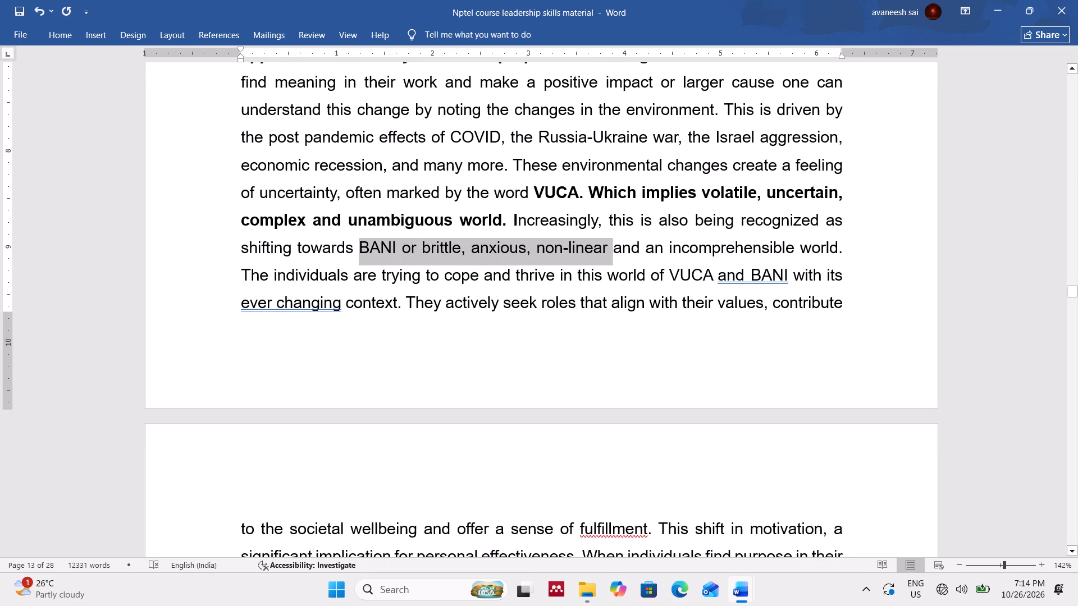
drag(603, 249, 611, 252)
drag(611, 252, 706, 254)
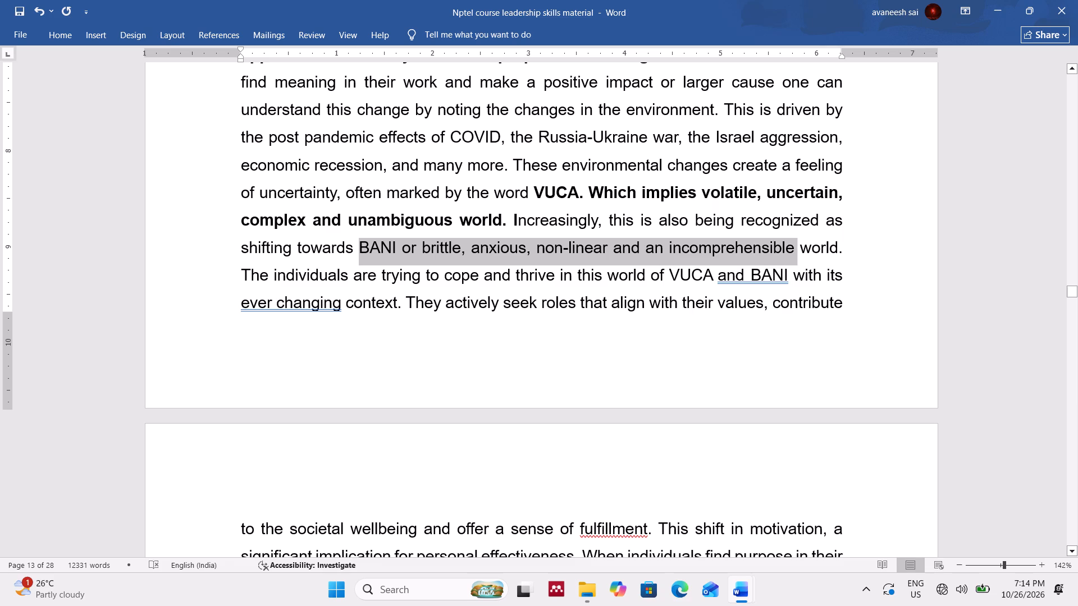
drag(706, 254, 846, 244)
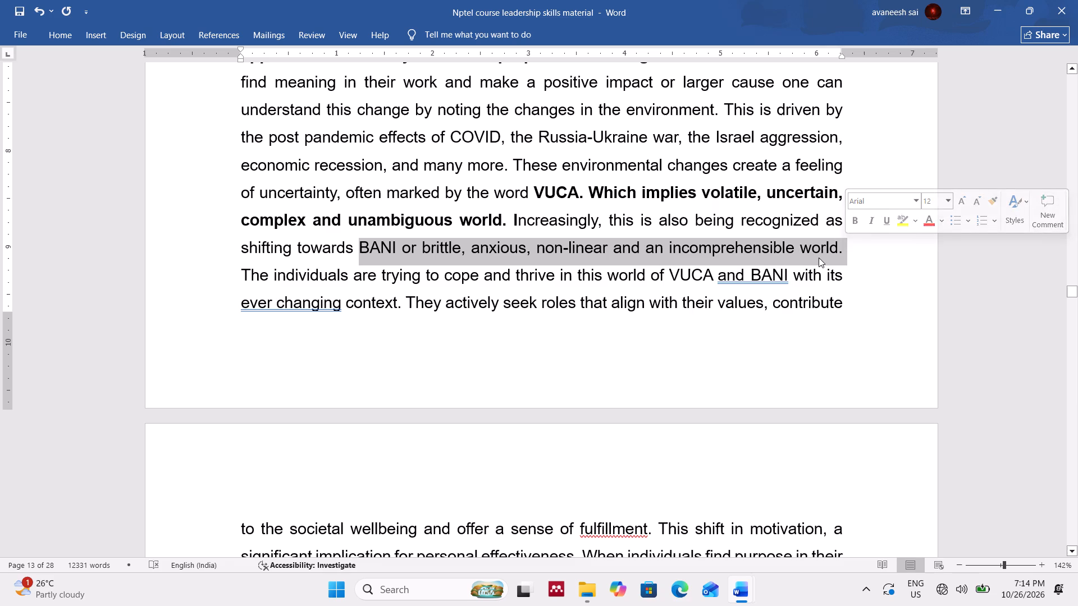
key(ctrl+b)
ctrl+drag(1077, 259, 1016, 269)
scroll(786, 276, down, 3)
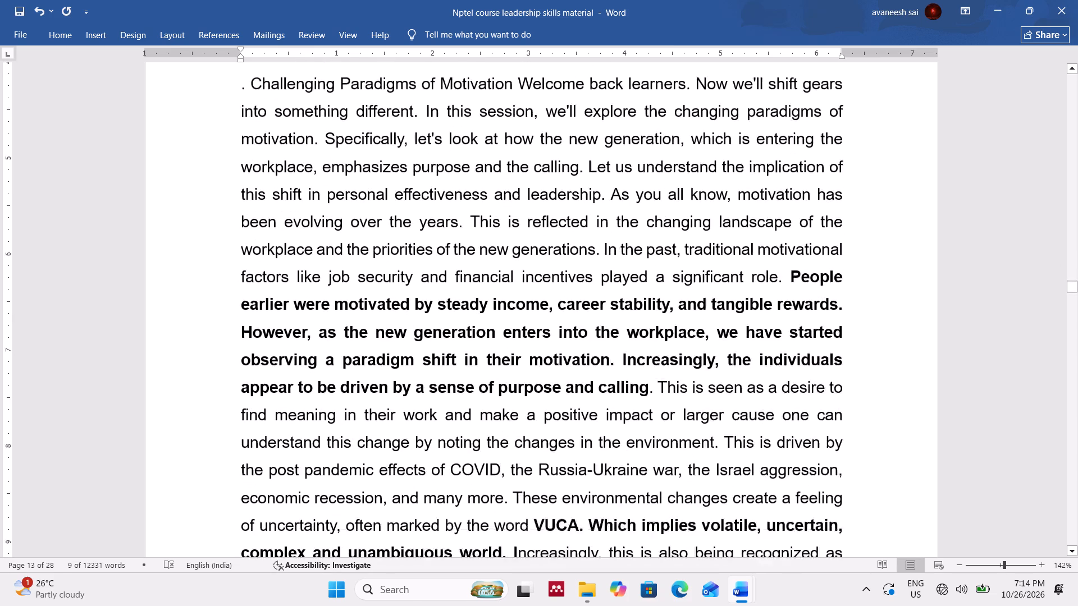
scroll(734, 281, down, 6)
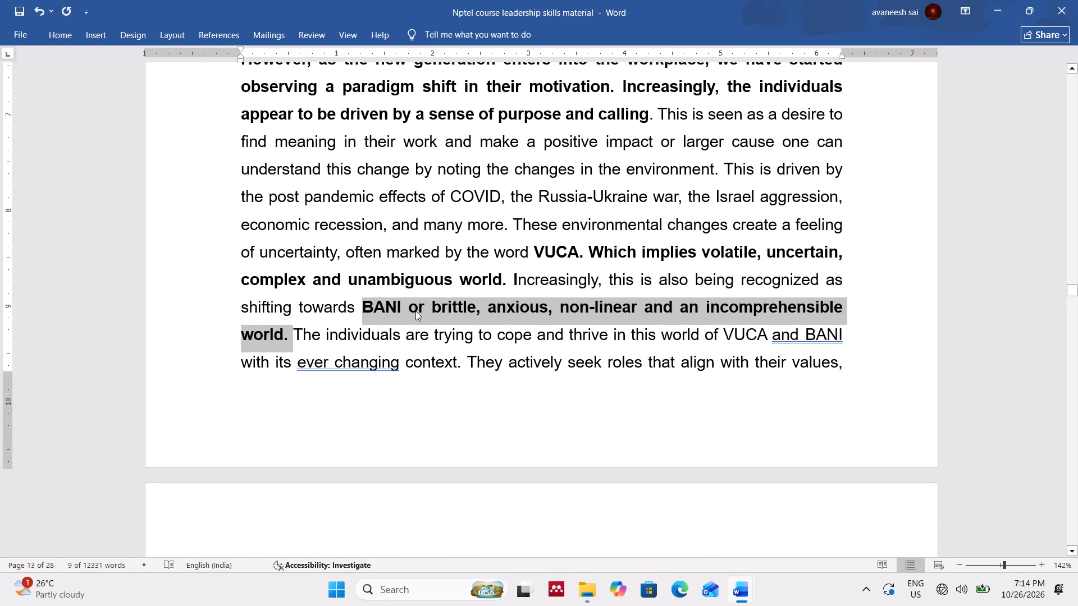
click(415, 315)
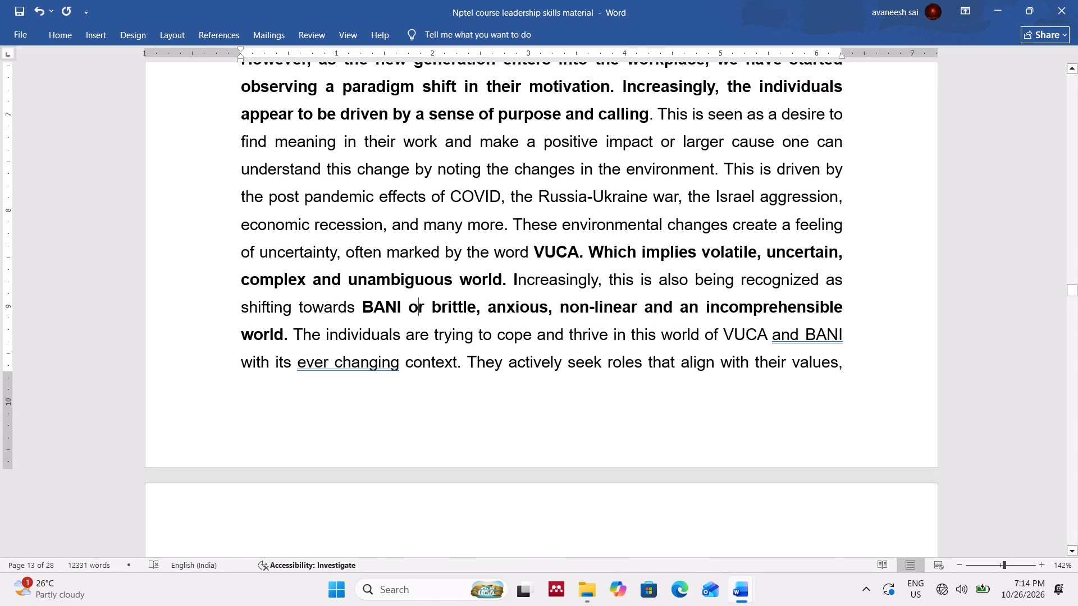
Replace the leftover "1e course format bbrwise" permission notice after "commitment among the team." with a paragraph break before "As you enter or lead".
scroll(391, 318, down, 1)
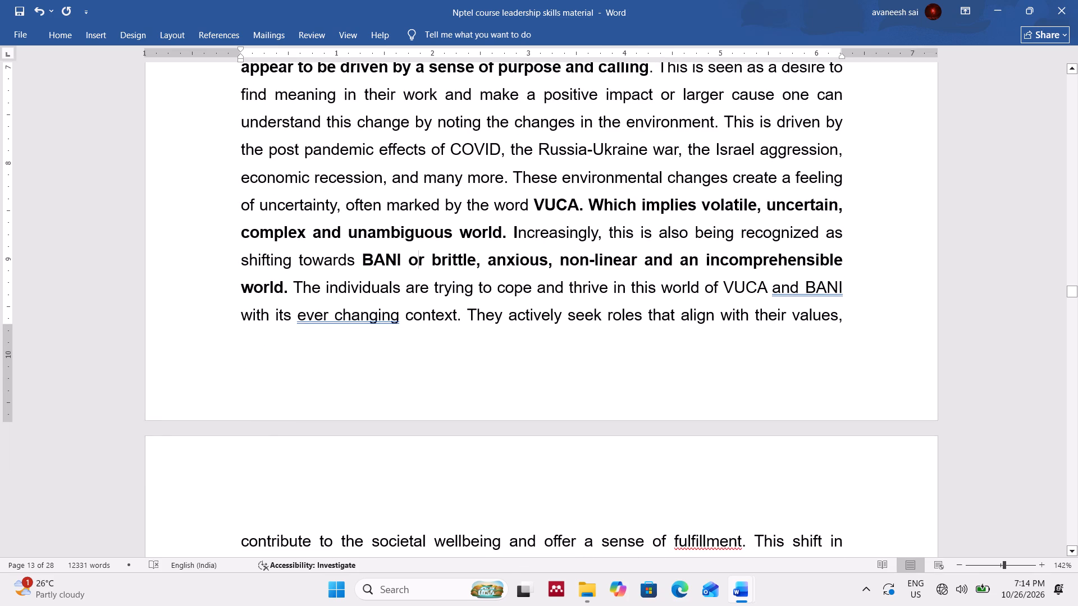
scroll(391, 318, down, 2)
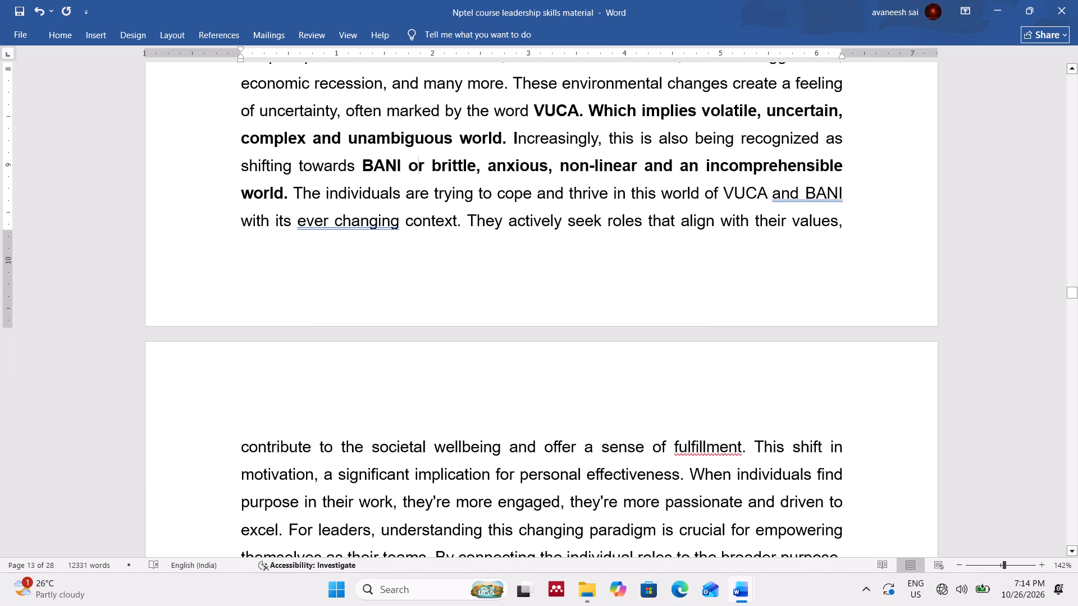
scroll(391, 318, down, 5)
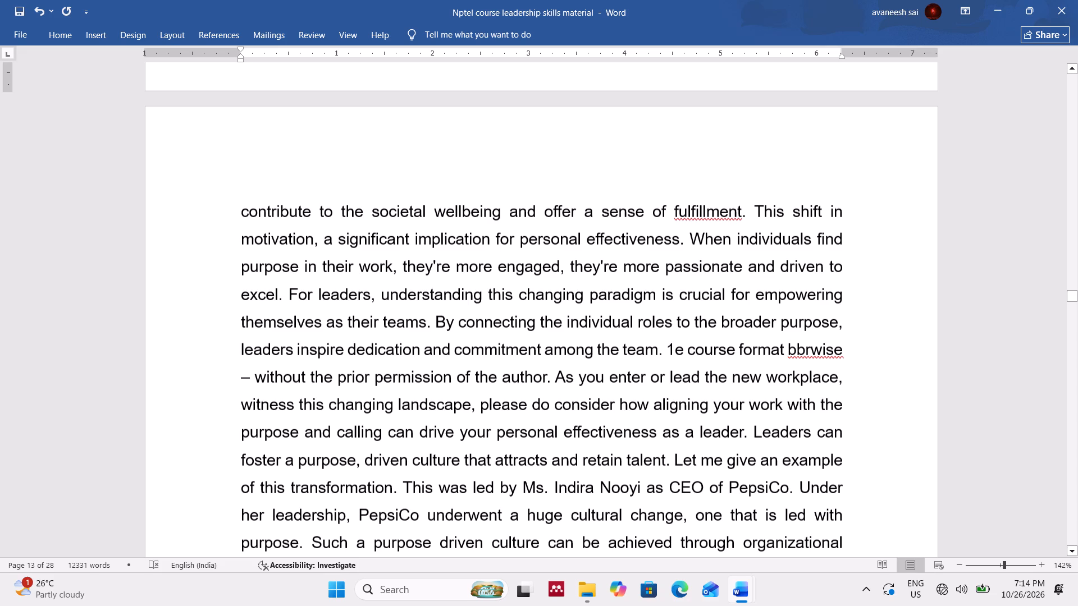
scroll(351, 338, down, 2)
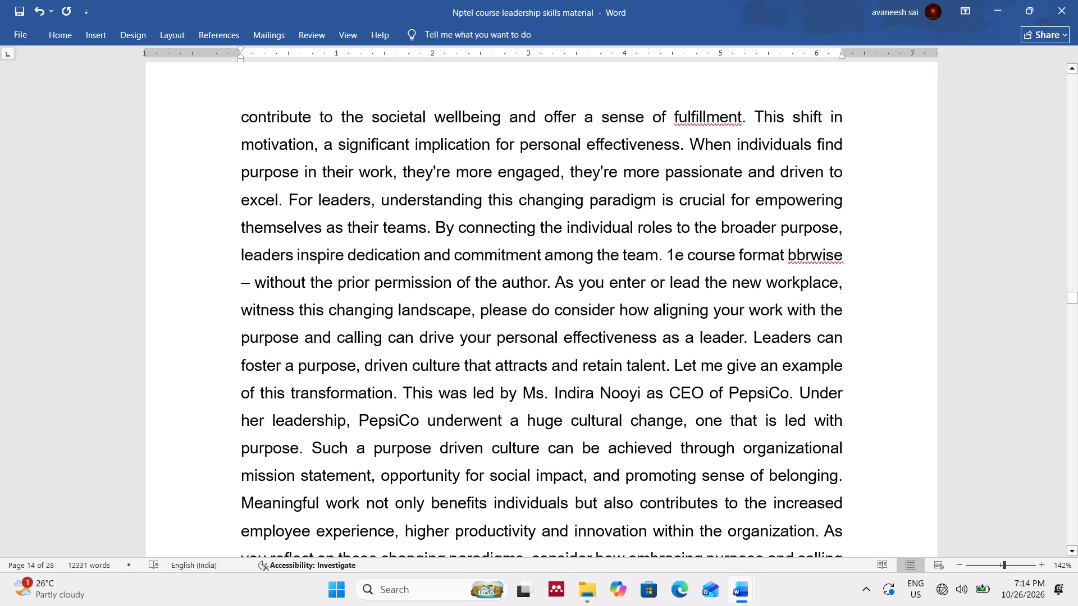
drag(670, 250, 685, 269)
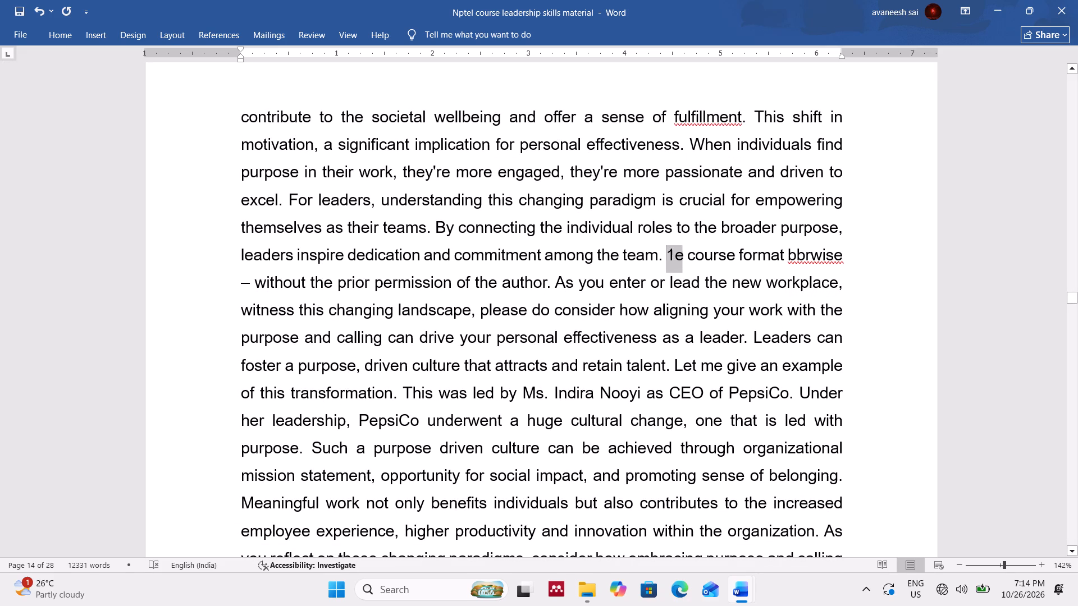
drag(685, 269, 548, 283)
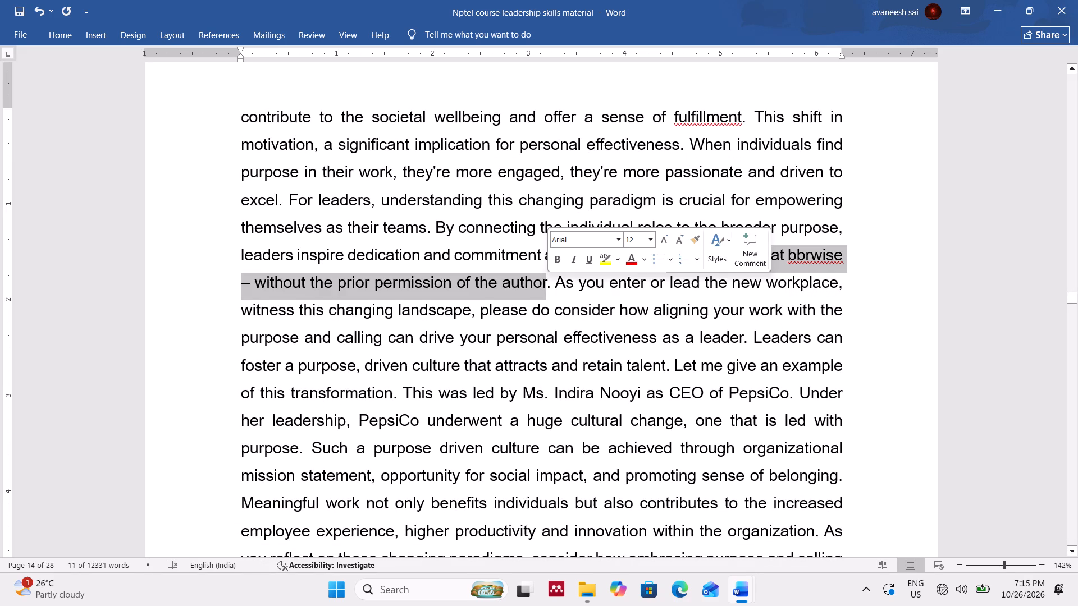
key(Delete)
key(Return)
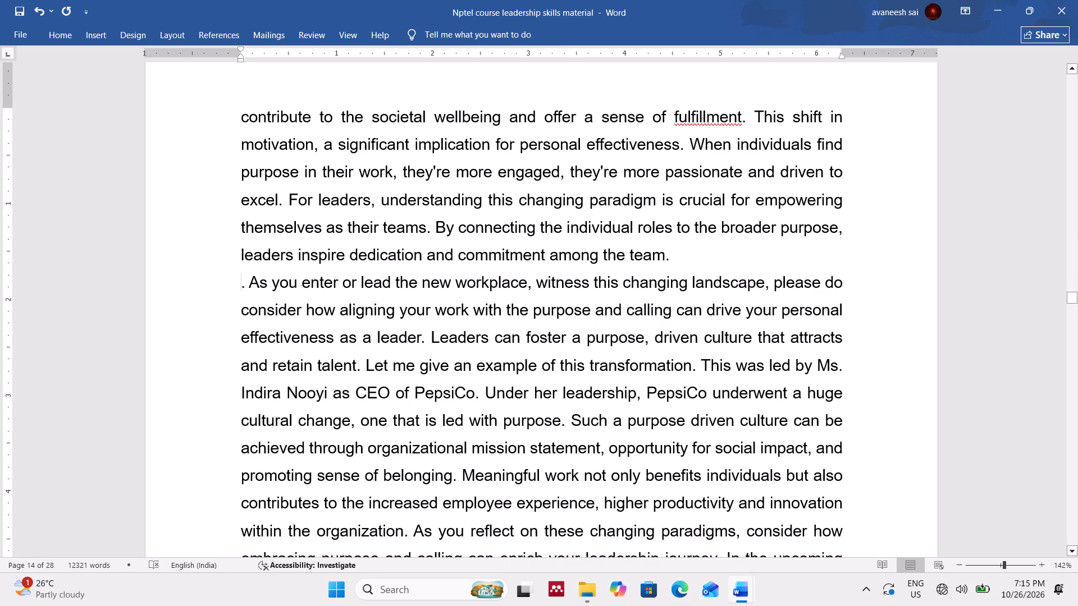
Bold the sentence "Leaders can foster a purpose, driven culture that attracts and retain talent." in the "As you enter or lead" paragraph.
drag(437, 336, 436, 336)
drag(436, 336, 375, 373)
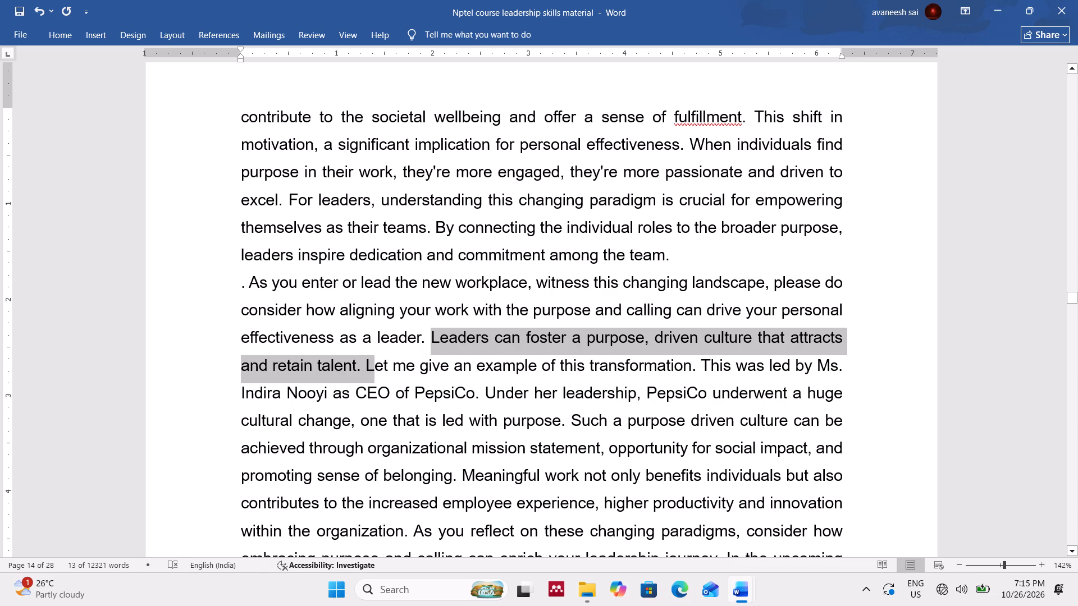
key(ctrl+b)
click(438, 380)
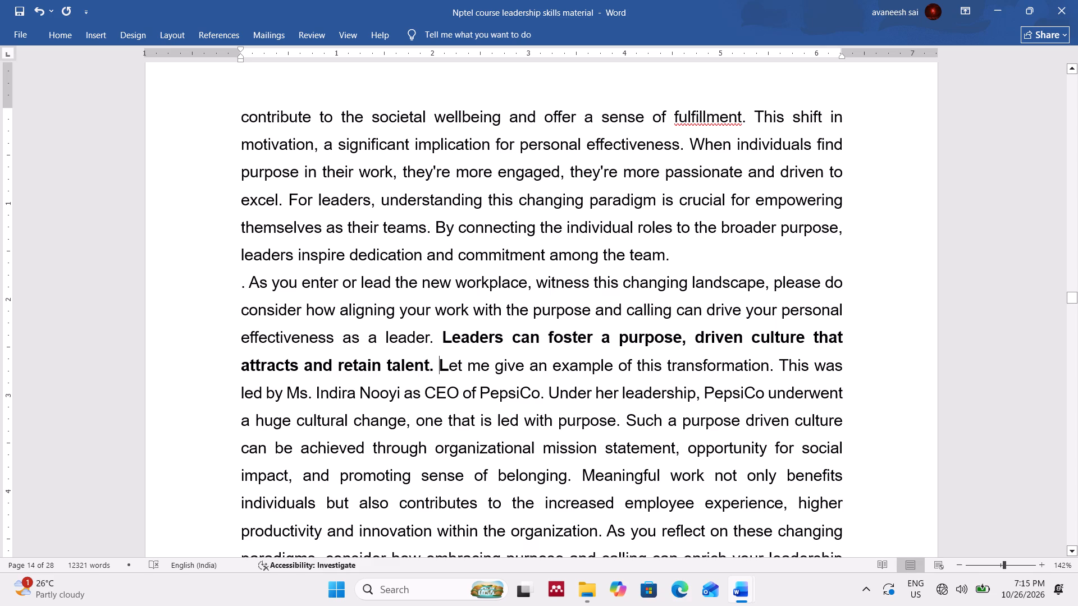
Delete the leftover notice "1e course format bbrwise – without the prior permission of the author" before "Career Anchors and Values".
scroll(436, 356, down, 3)
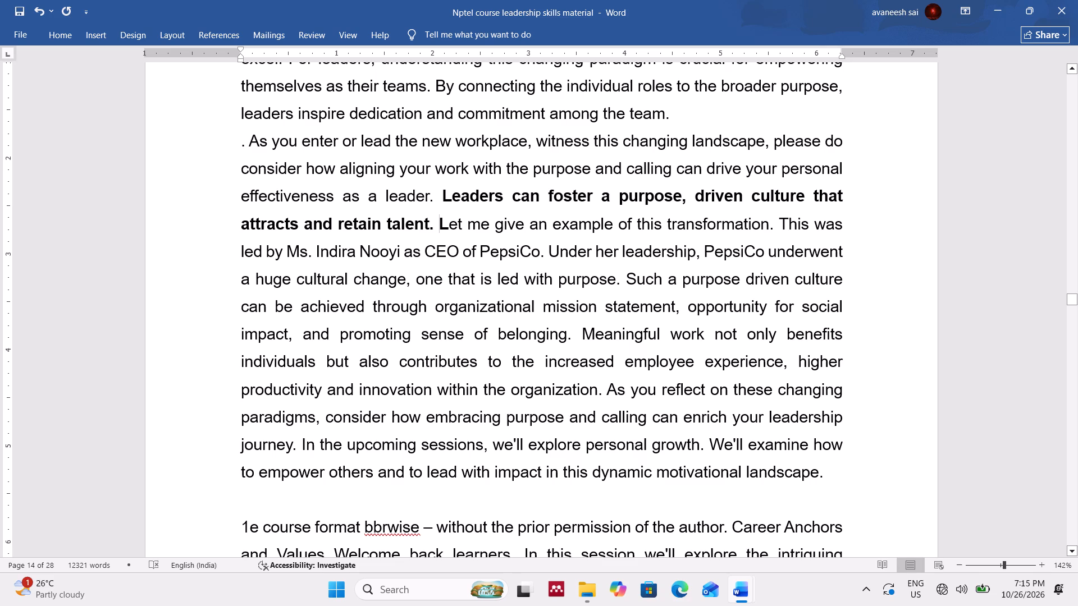
scroll(446, 349, down, 2)
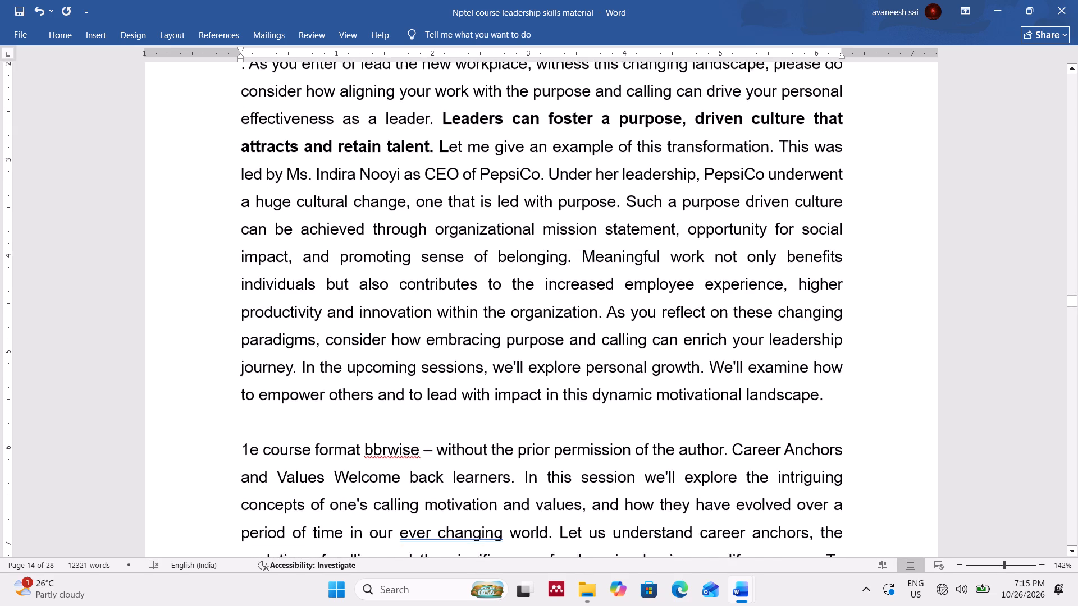
scroll(446, 354, down, 4)
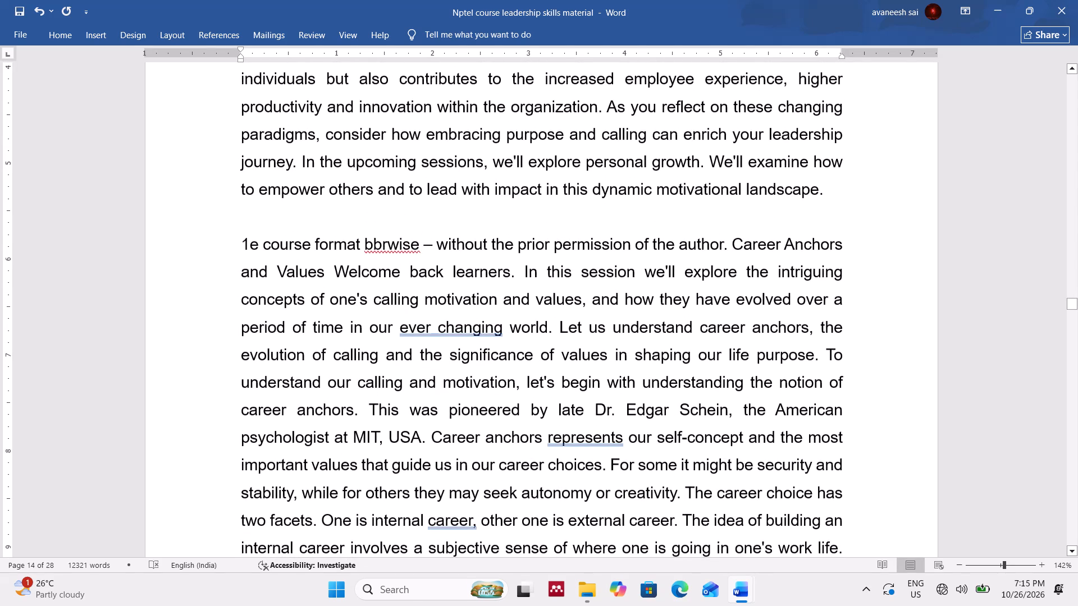
drag(243, 241, 724, 243)
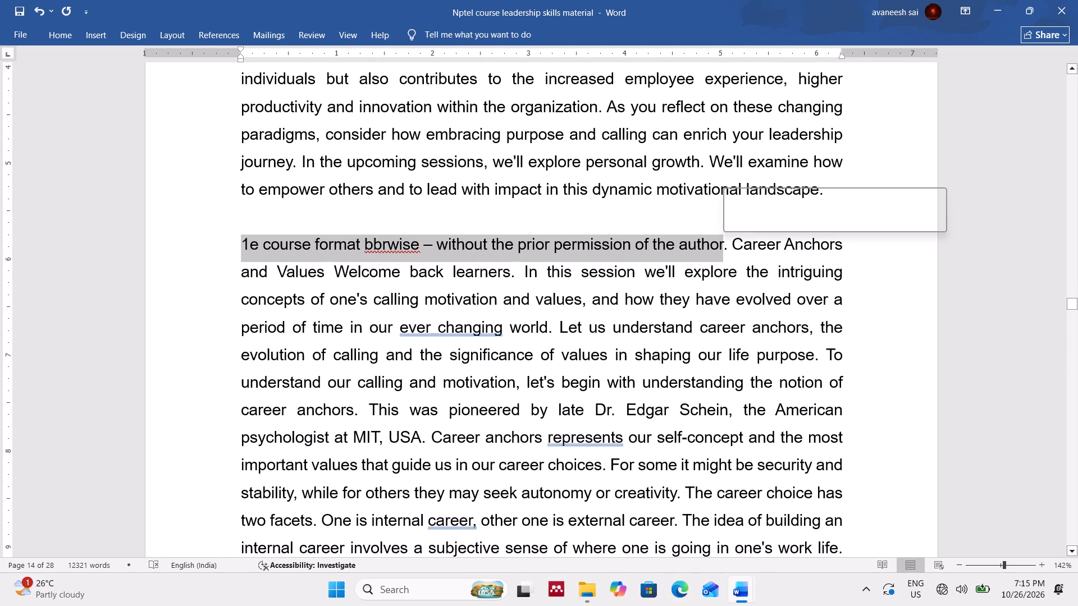
key(Delete)
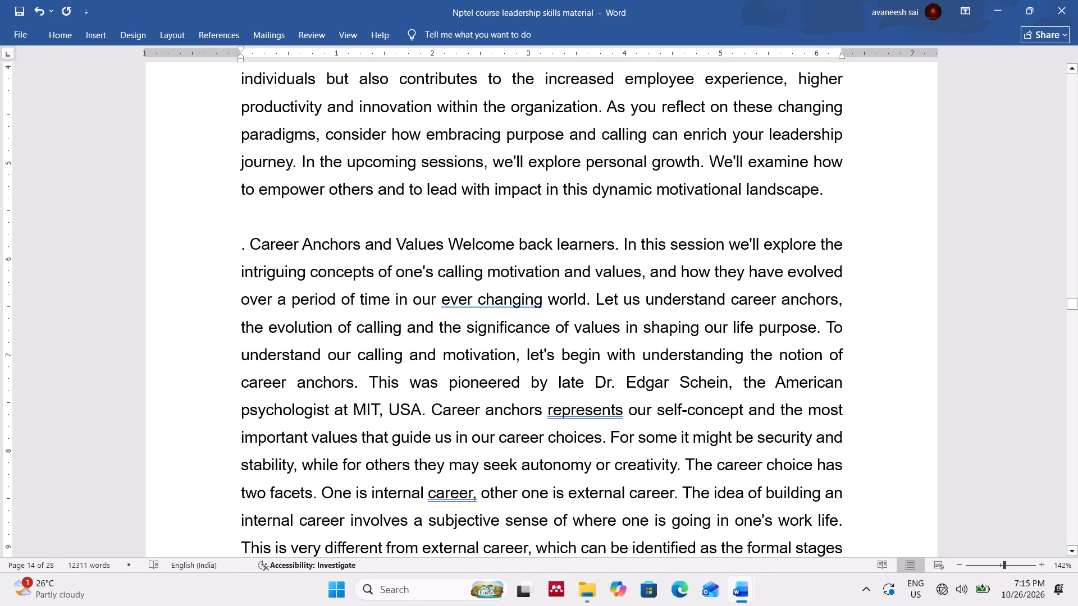
Bold the passage from "understanding the notion of career anchors" through "values that guide us in our career choices.".
scroll(93, 221, down, 1)
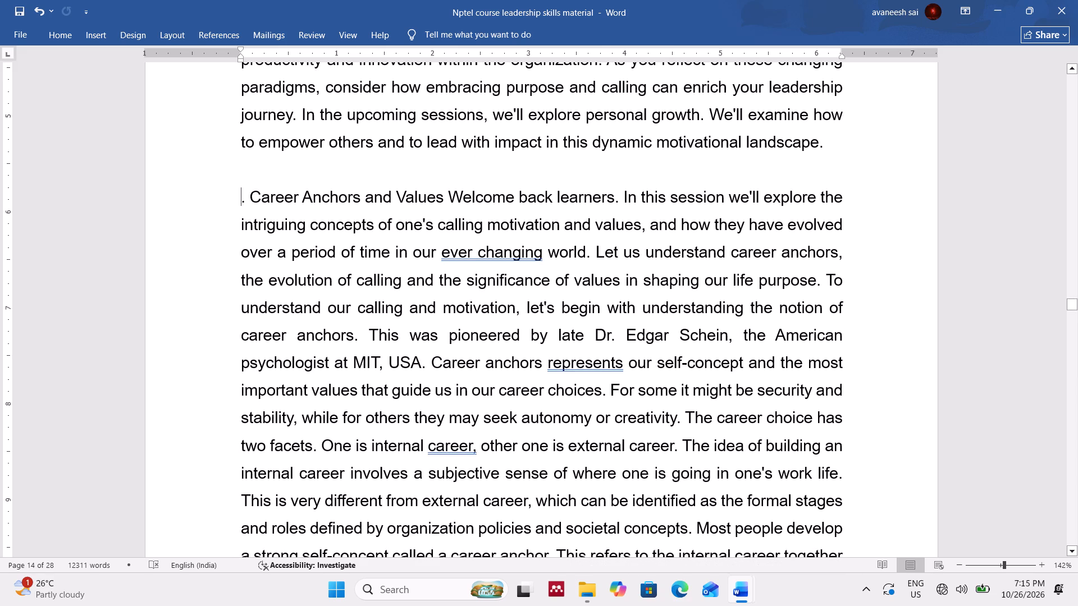
scroll(88, 219, down, 1)
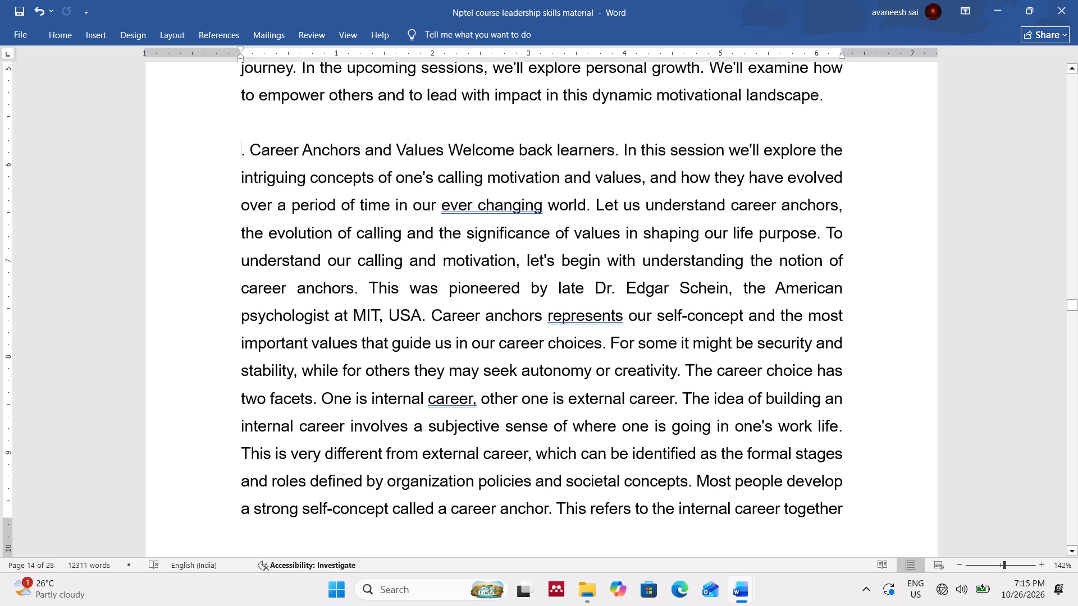
drag(640, 261, 666, 288)
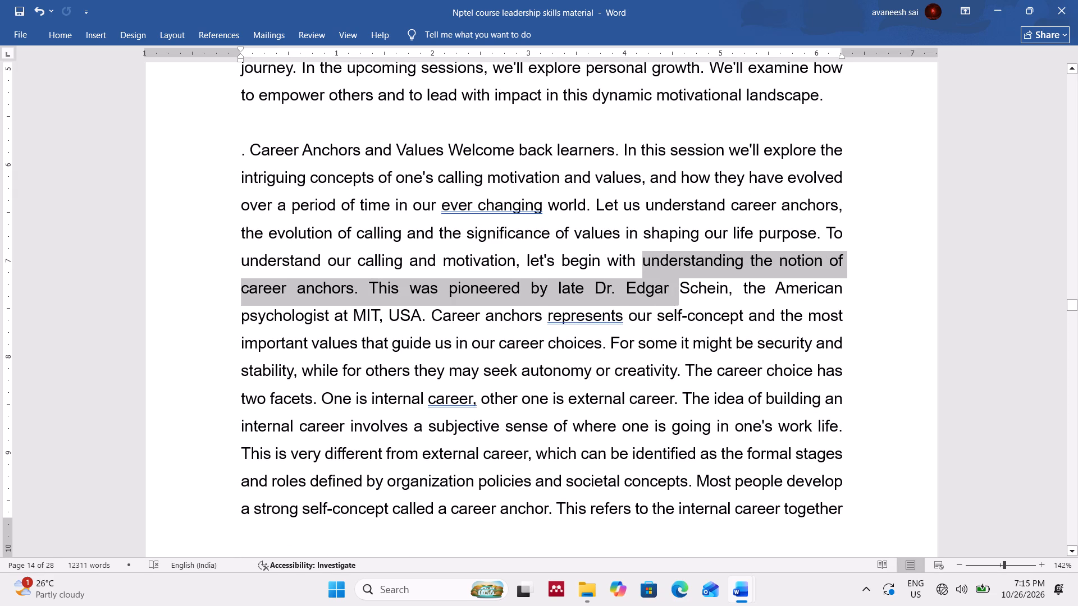
drag(666, 288, 641, 308)
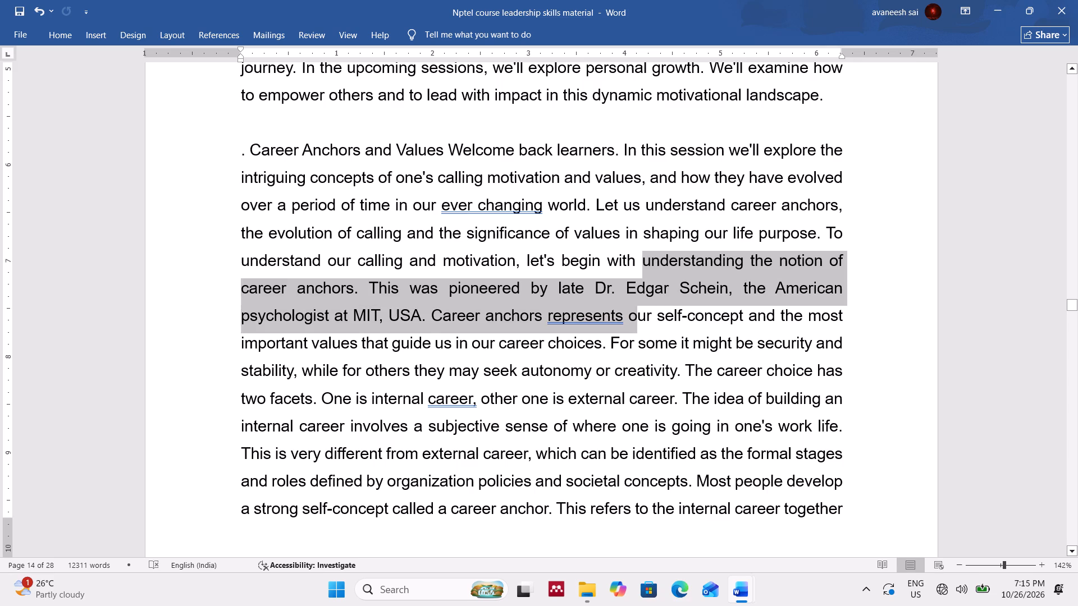
drag(641, 308, 641, 315)
drag(641, 315, 620, 338)
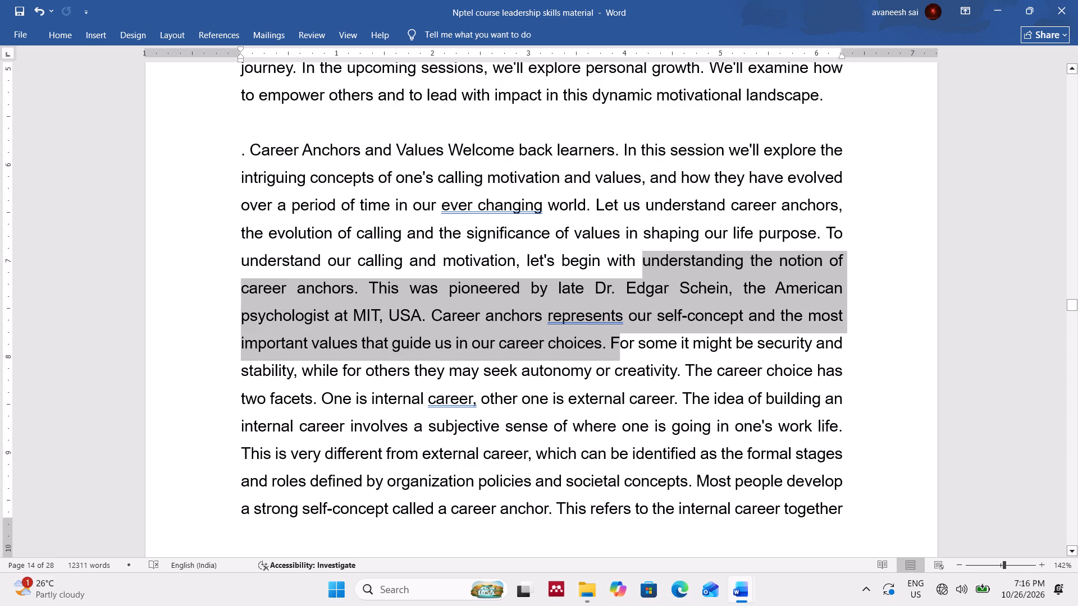
drag(620, 338, 620, 339)
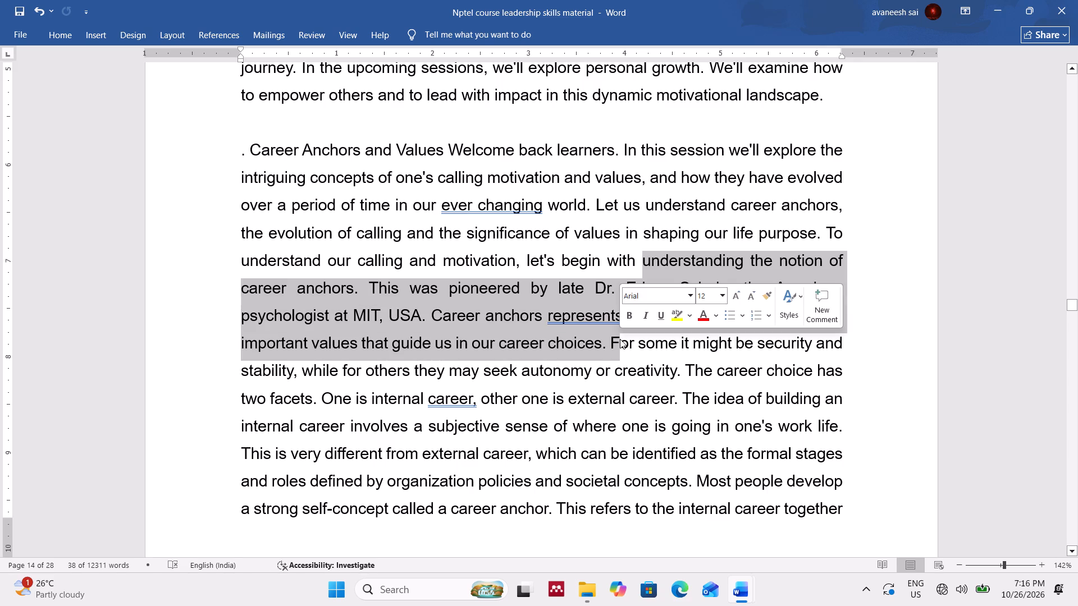
key(ctrl+b)
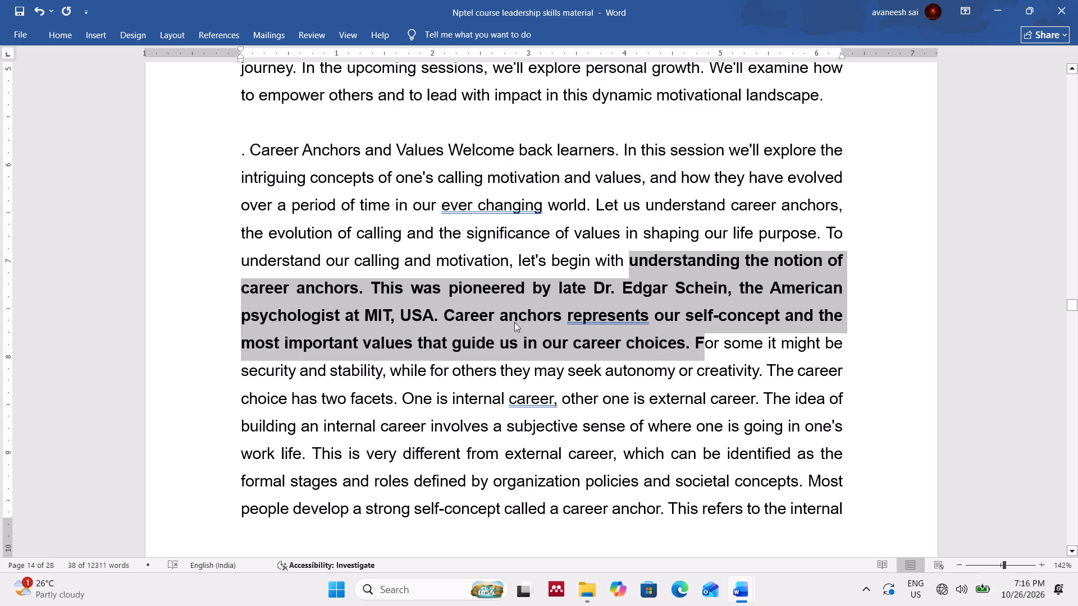
click(509, 323)
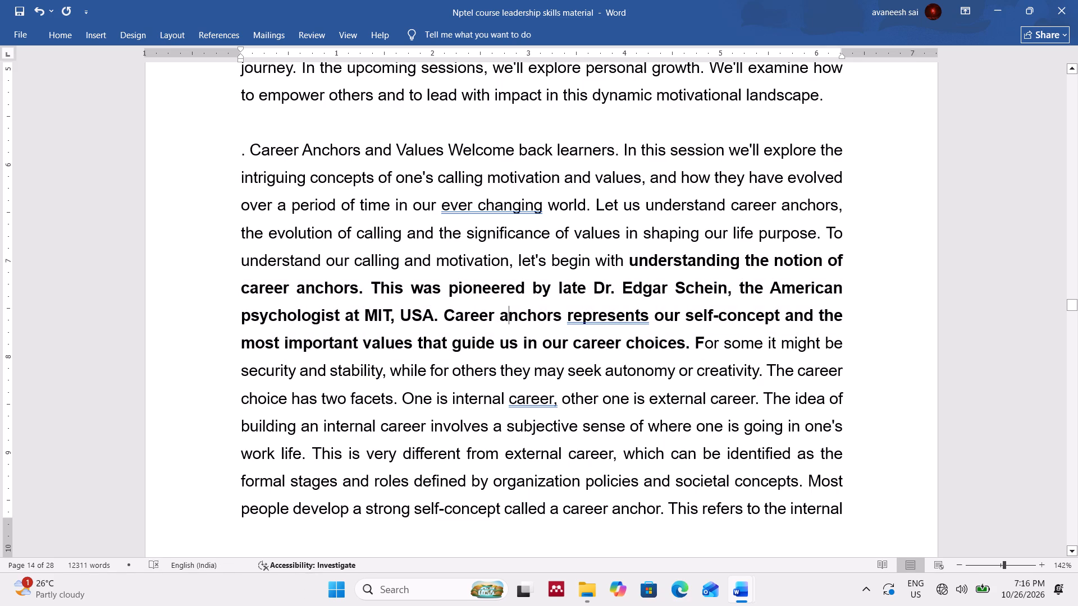
Bold the opening words "Career Anchors and Values Welcome back learners." of the career anchors paragraph.
drag(245, 142, 296, 142)
drag(296, 142, 543, 145)
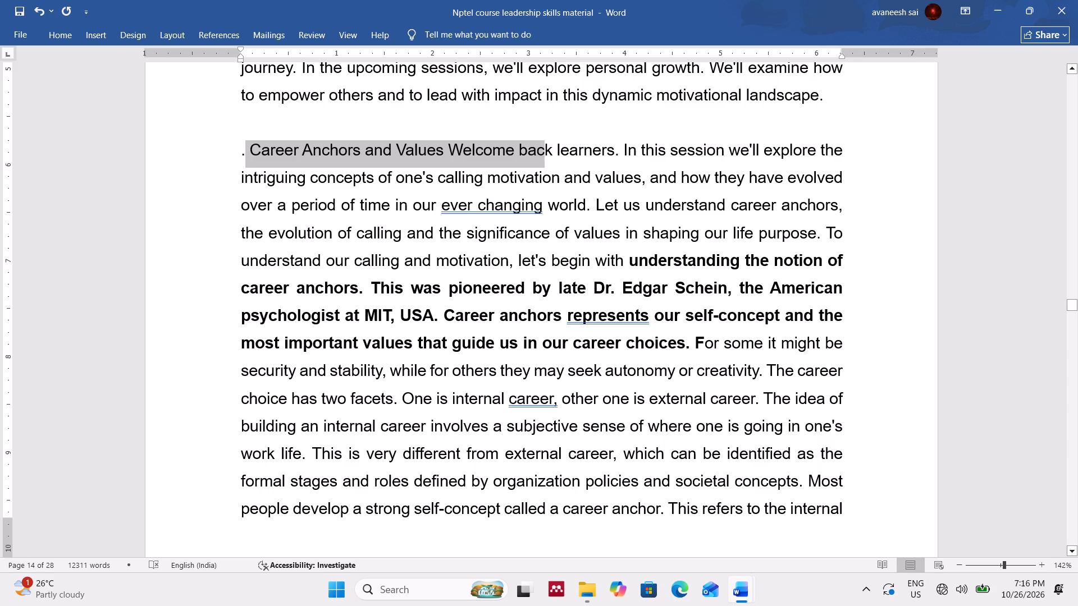
drag(543, 145, 621, 150)
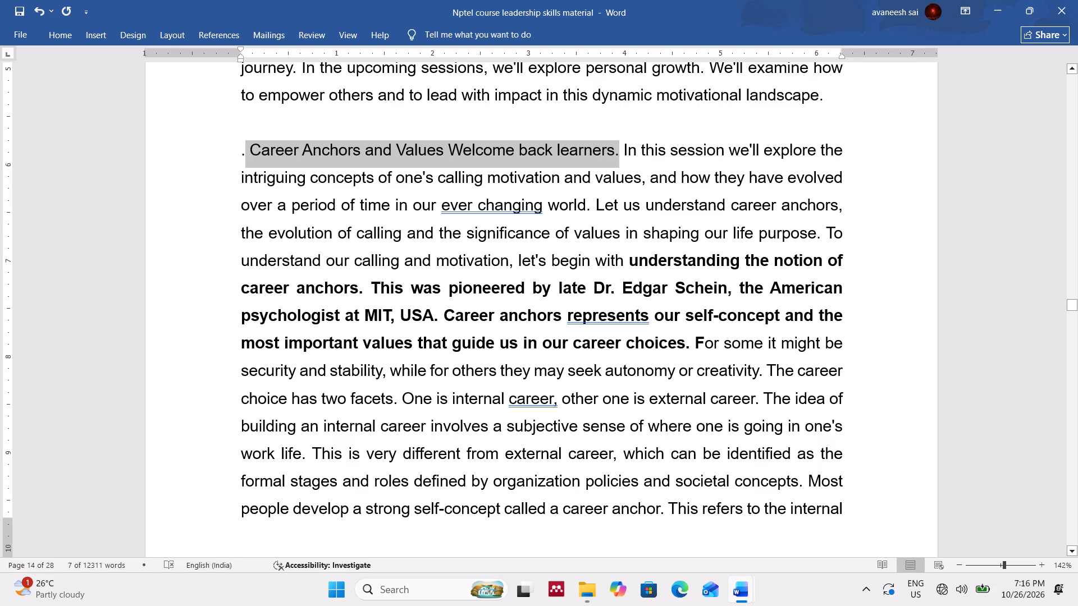
key(ctrl+b)
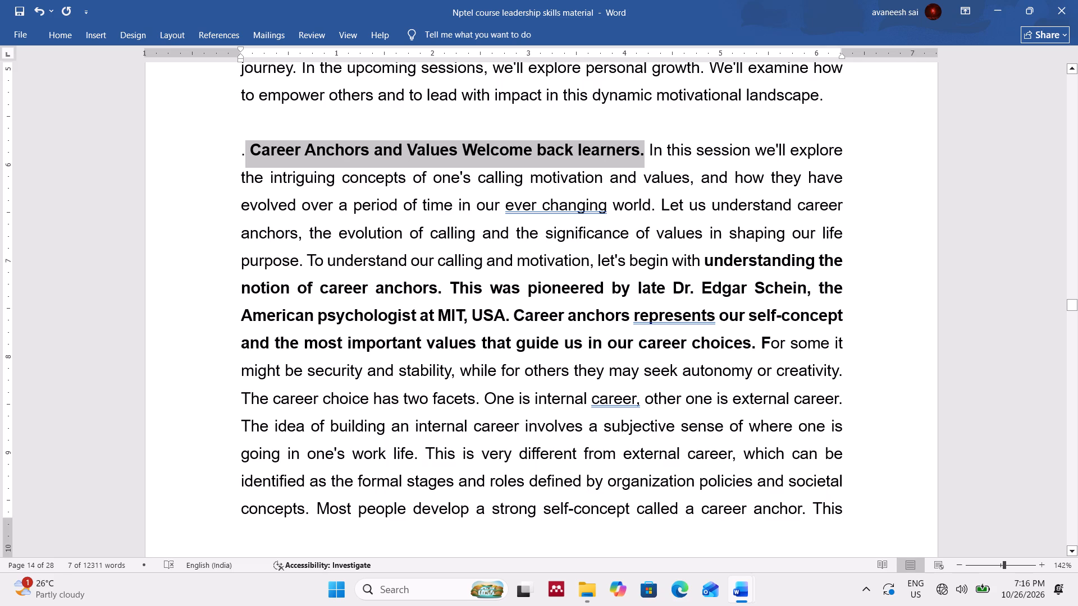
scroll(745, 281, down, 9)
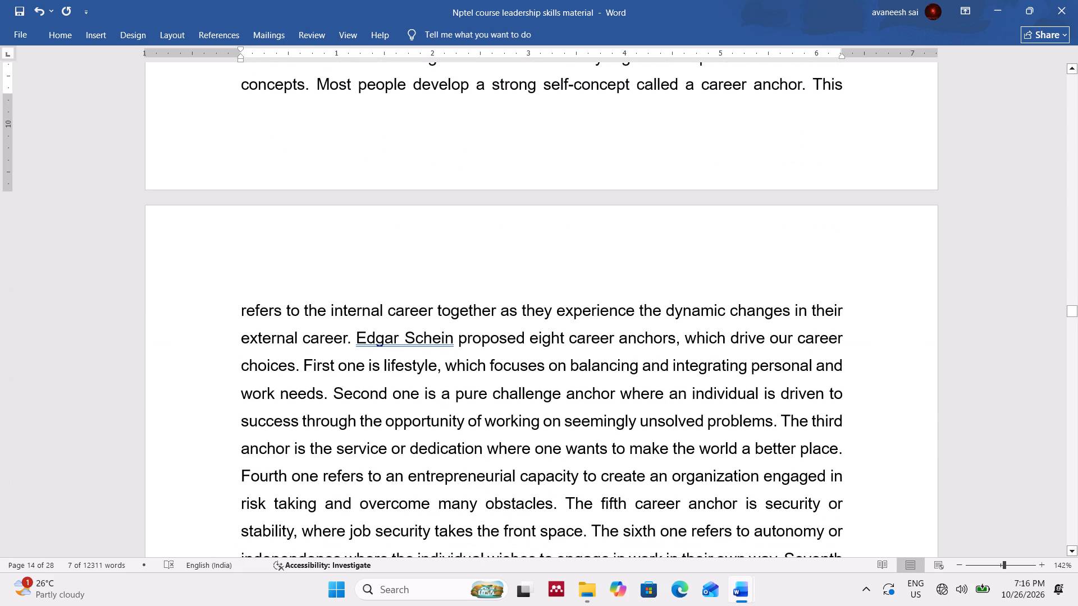
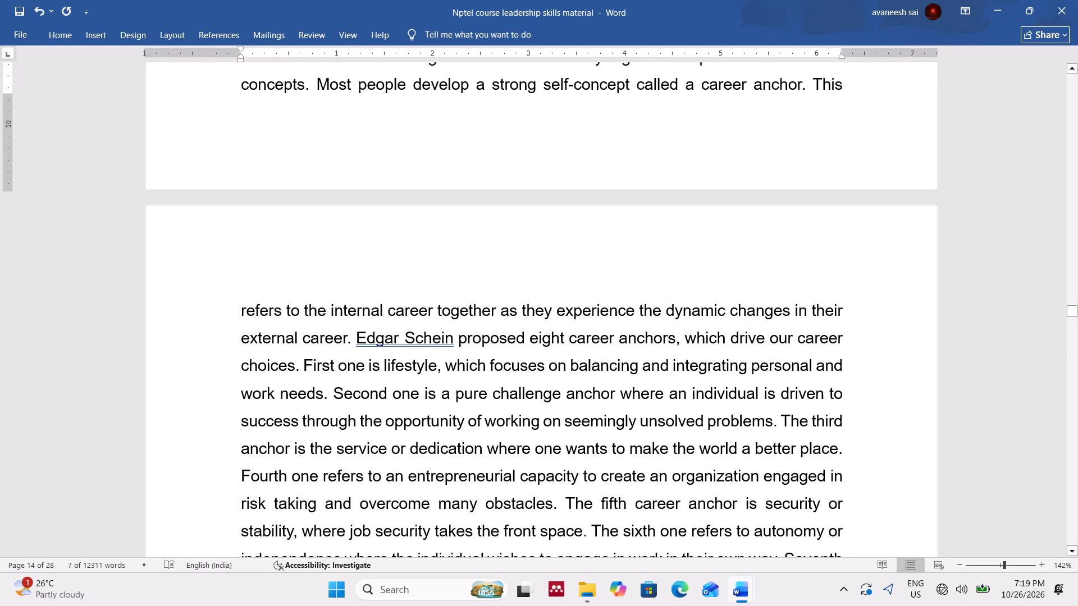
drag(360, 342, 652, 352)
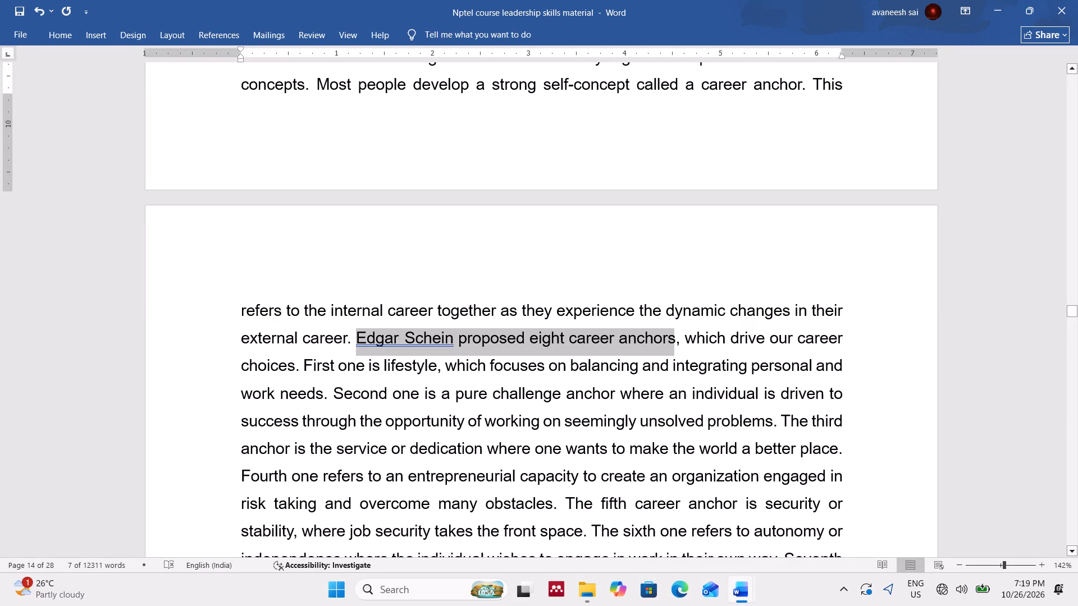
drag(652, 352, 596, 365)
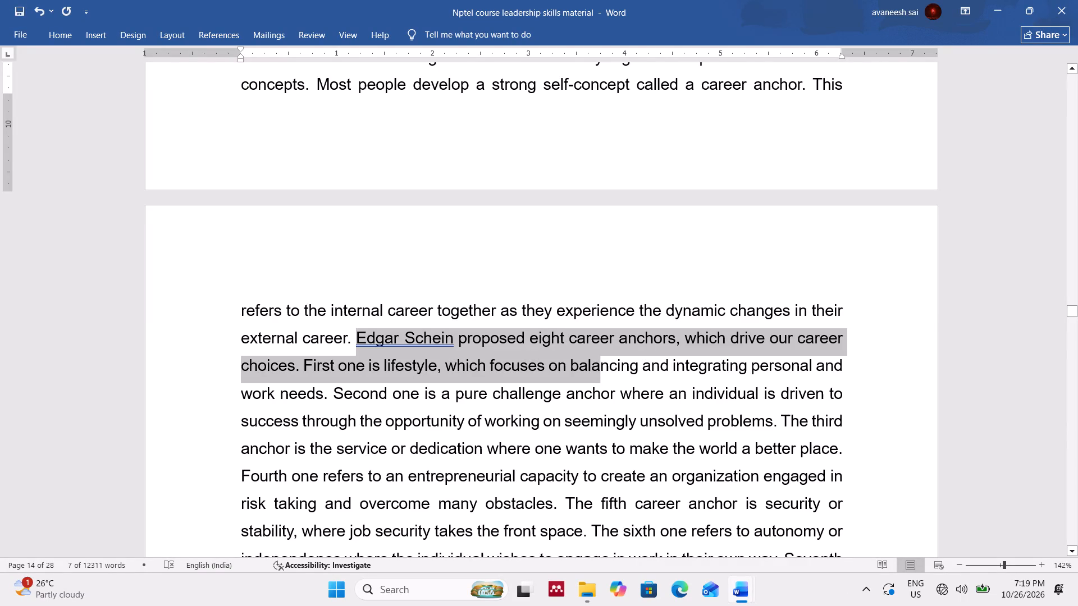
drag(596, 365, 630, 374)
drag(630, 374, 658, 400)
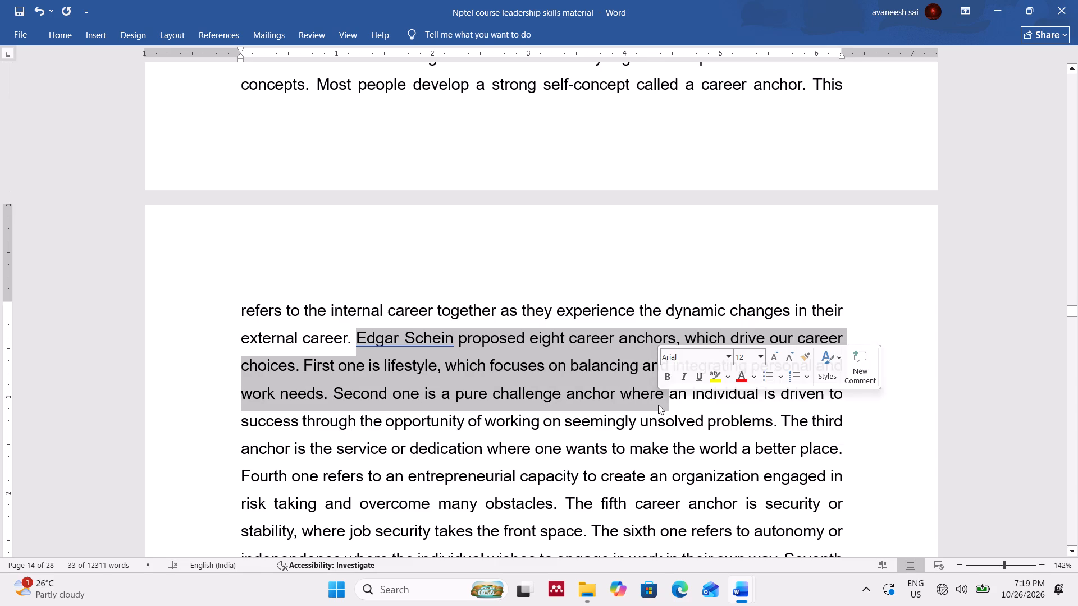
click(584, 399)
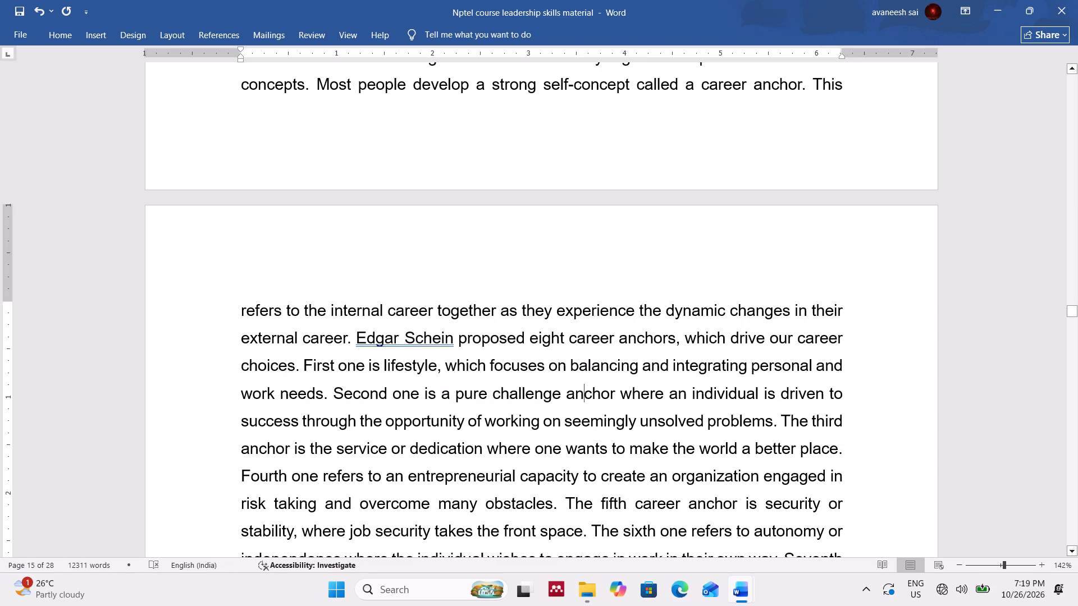
Bold the eight career anchors passage from "Edgar Schein proposed eight career anchors" through "develop specialty.".
drag(358, 337, 543, 554)
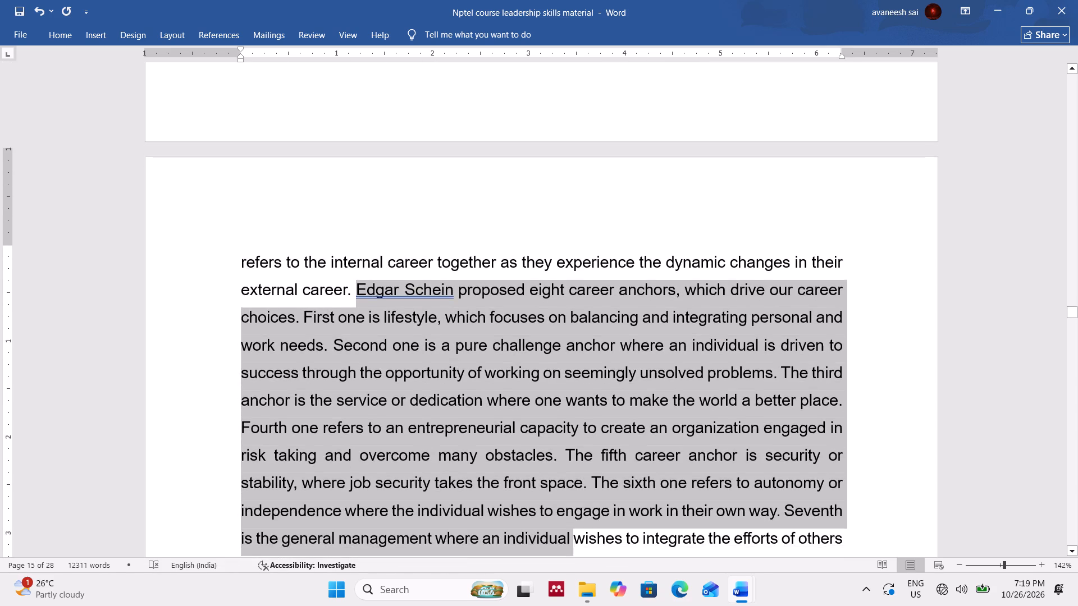
drag(543, 554, 558, 501)
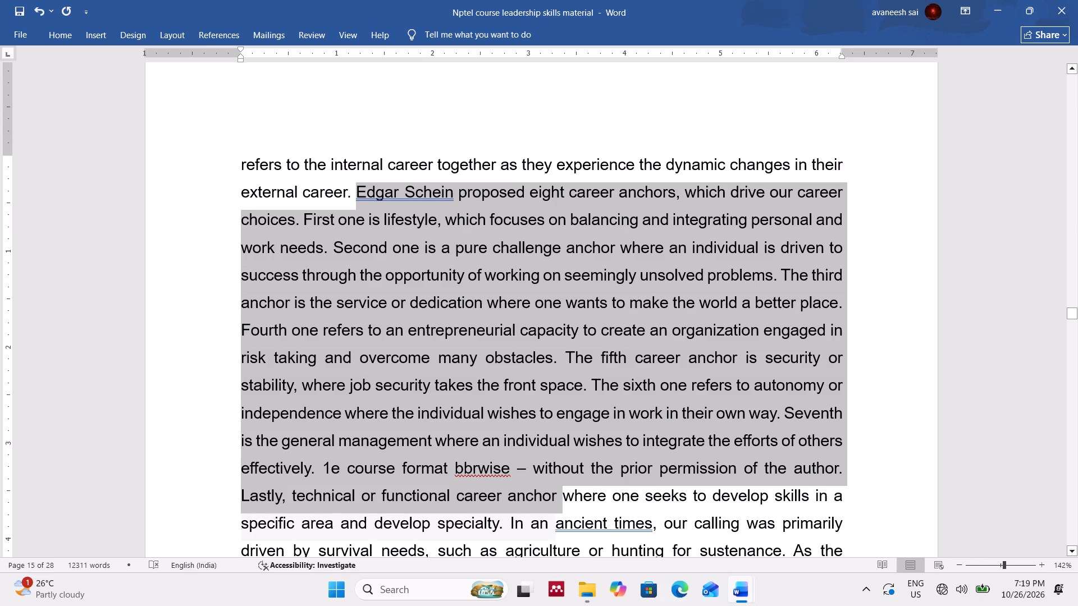
drag(558, 501, 560, 494)
drag(560, 494, 543, 522)
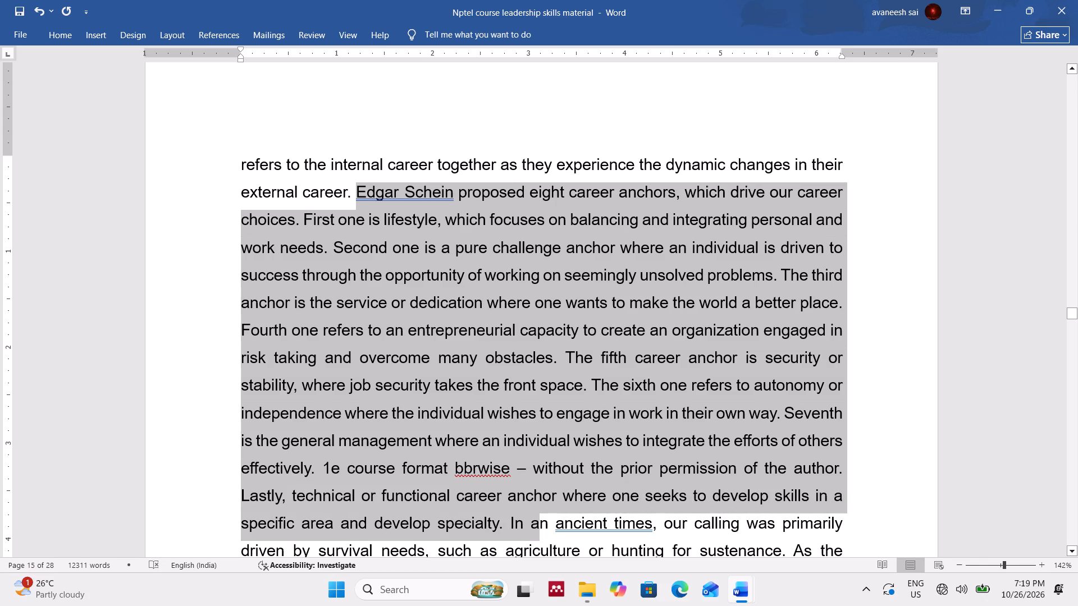
drag(543, 522, 502, 518)
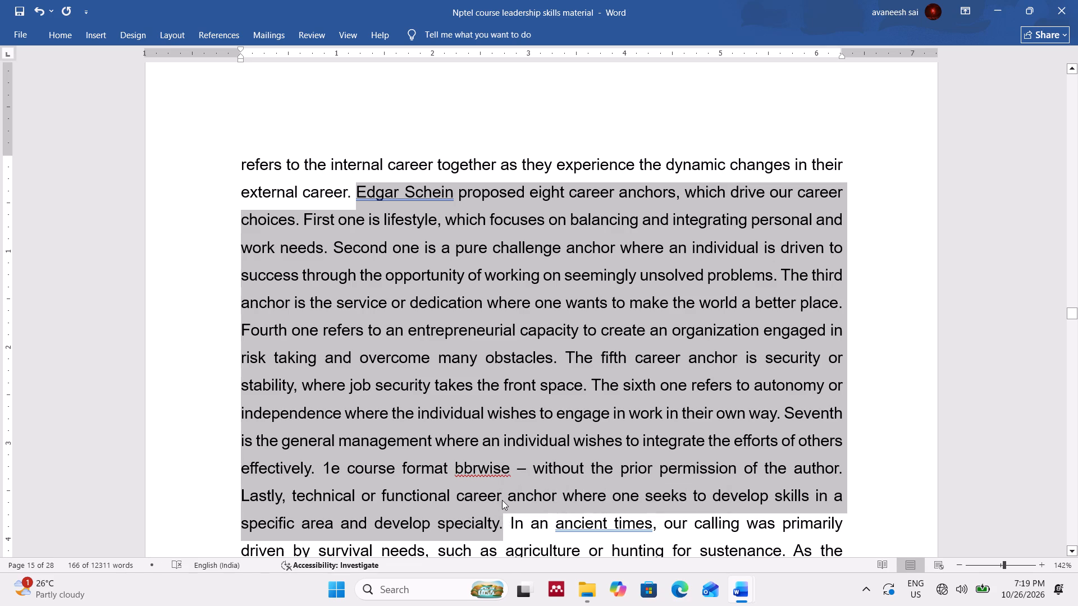
Bold the selected eight career anchors passage from "Edgar Schein proposed eight career anchors" through "develop specialty.".
key(ctrl+b)
Delete the leftover notice "1e course format bbrwise – without the prior permission of the author." before "Lastly, technical or functional career anchor".
ctrl+drag(506, 499, 485, 497)
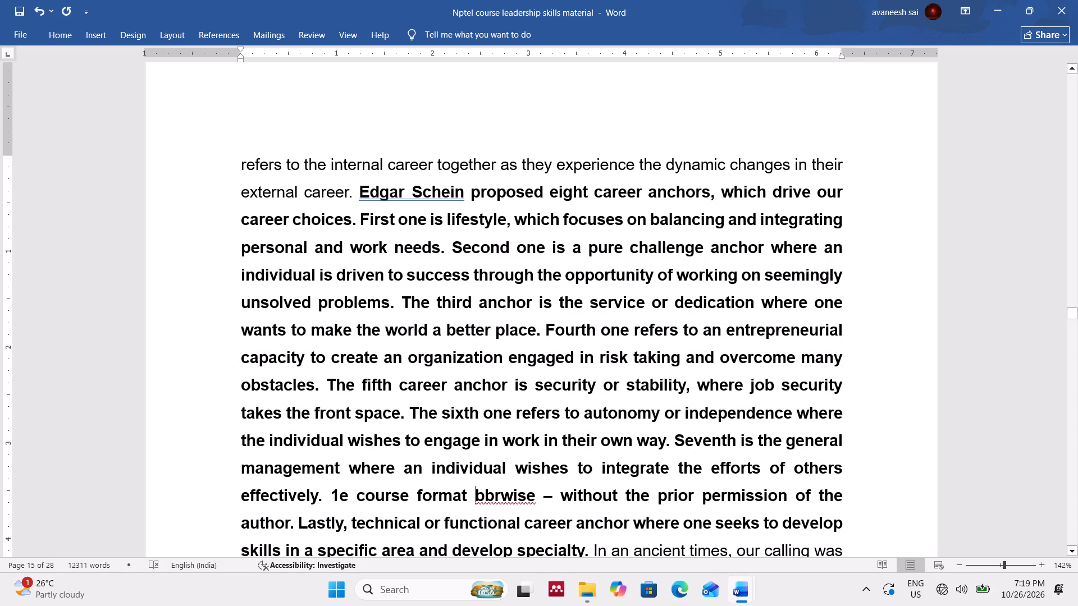
drag(336, 494, 524, 501)
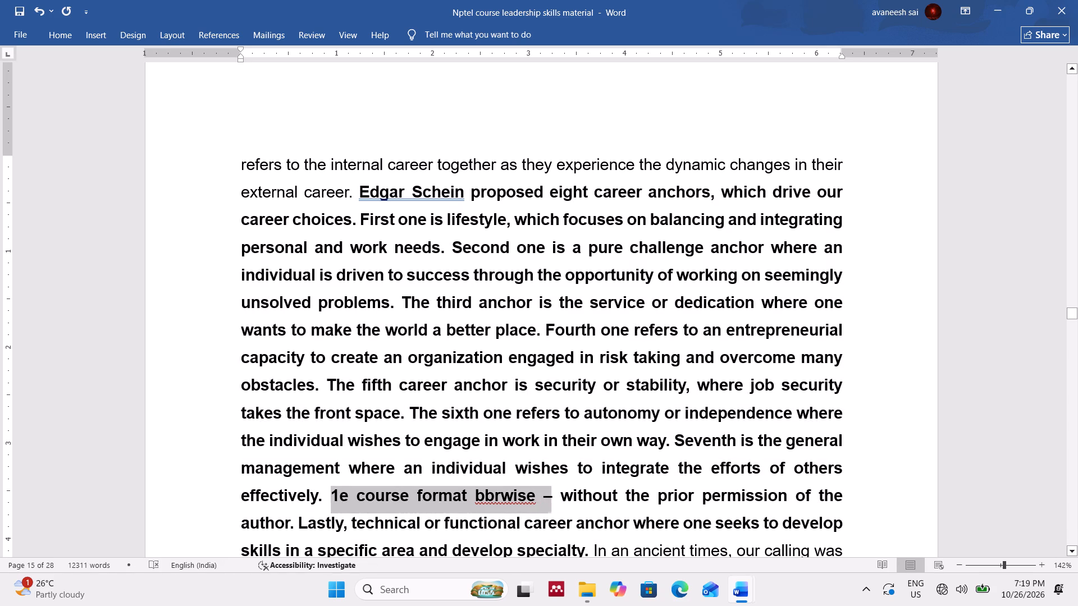
drag(524, 501, 287, 517)
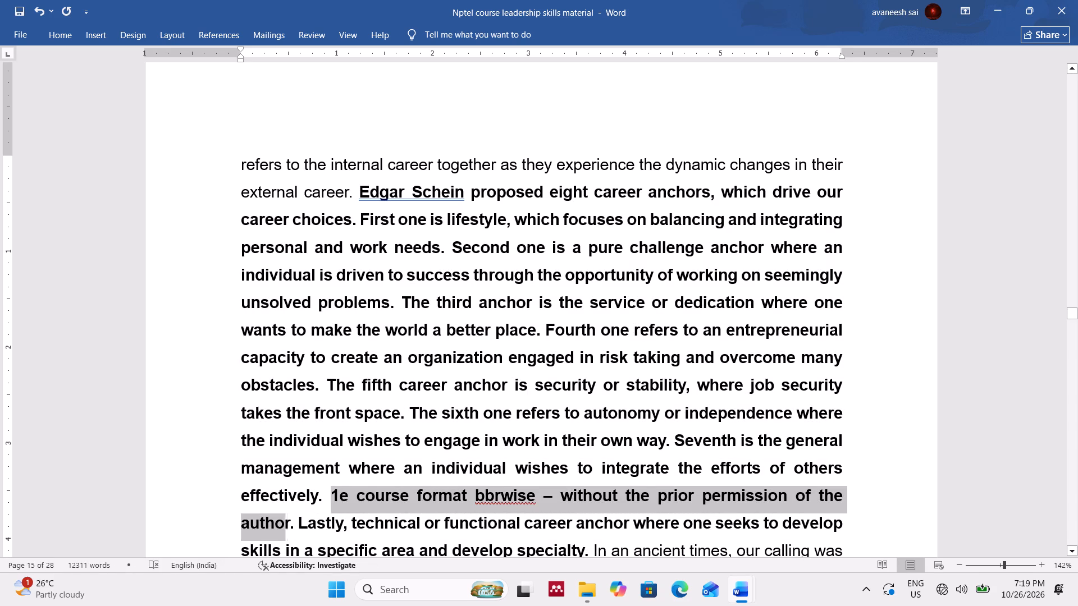
drag(287, 517, 285, 517)
key(Delete)
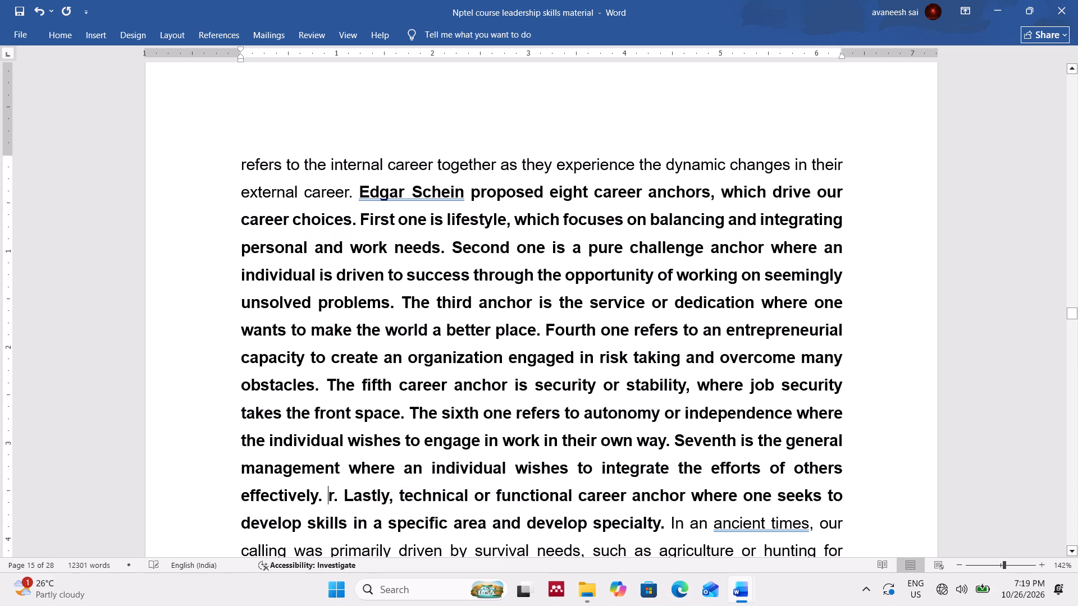
key(Delete)
key(Delete)
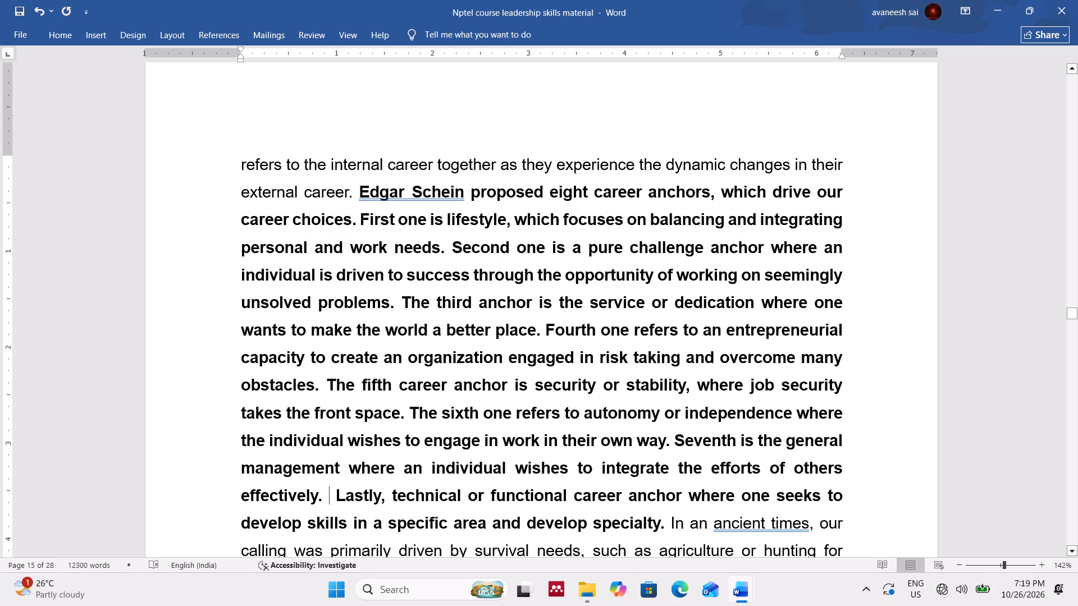
Bold the text from "This theory of Protean career was proposed" through "Dr. Douglas Hall. He".
scroll(614, 310, down, 4)
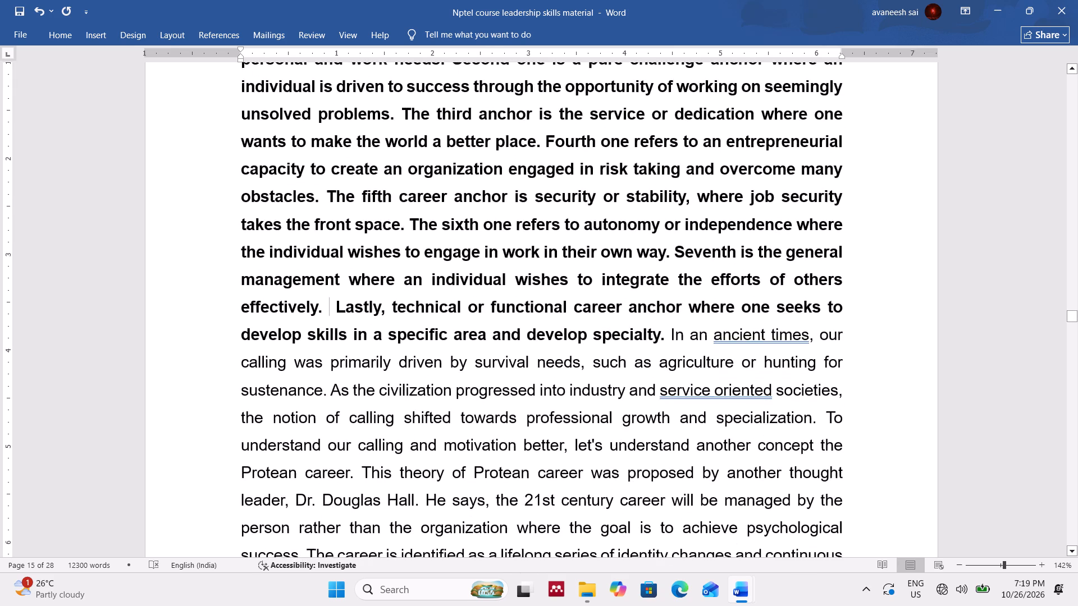
scroll(600, 314, down, 1)
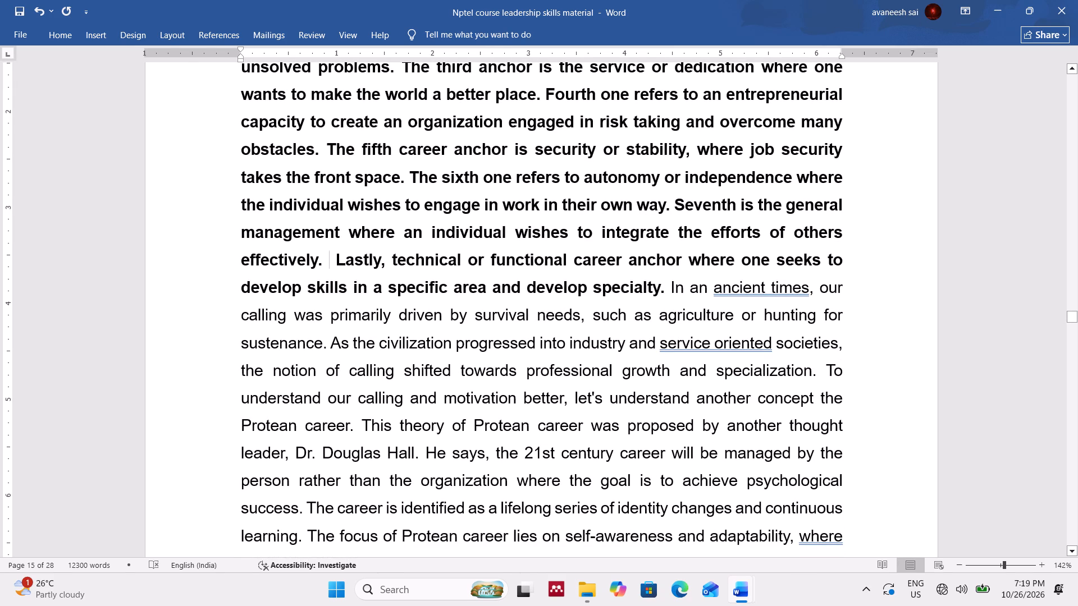
drag(362, 423, 445, 448)
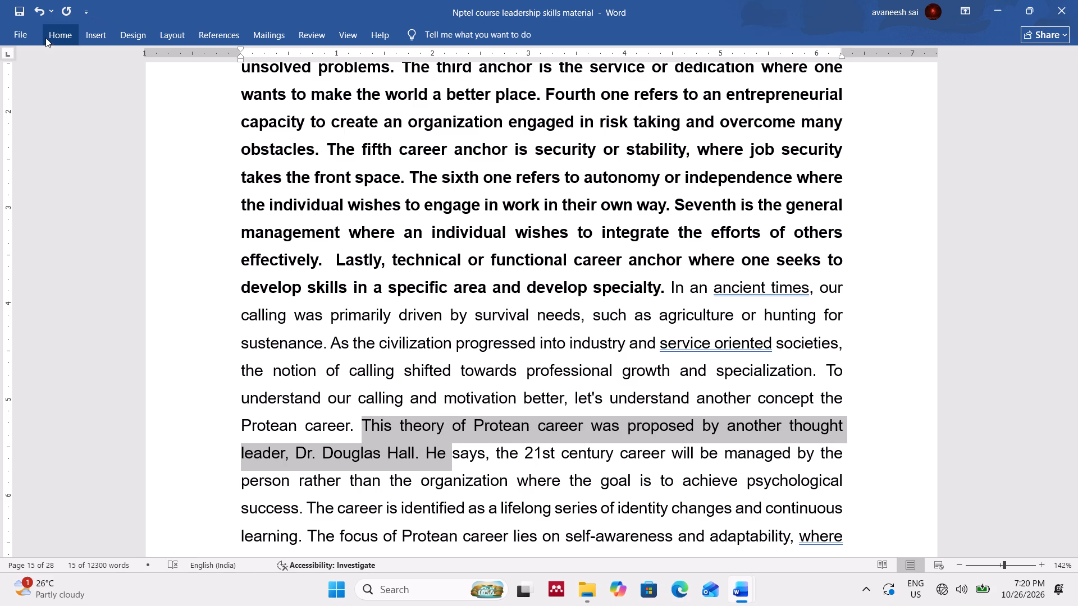
click(53, 34)
click(134, 81)
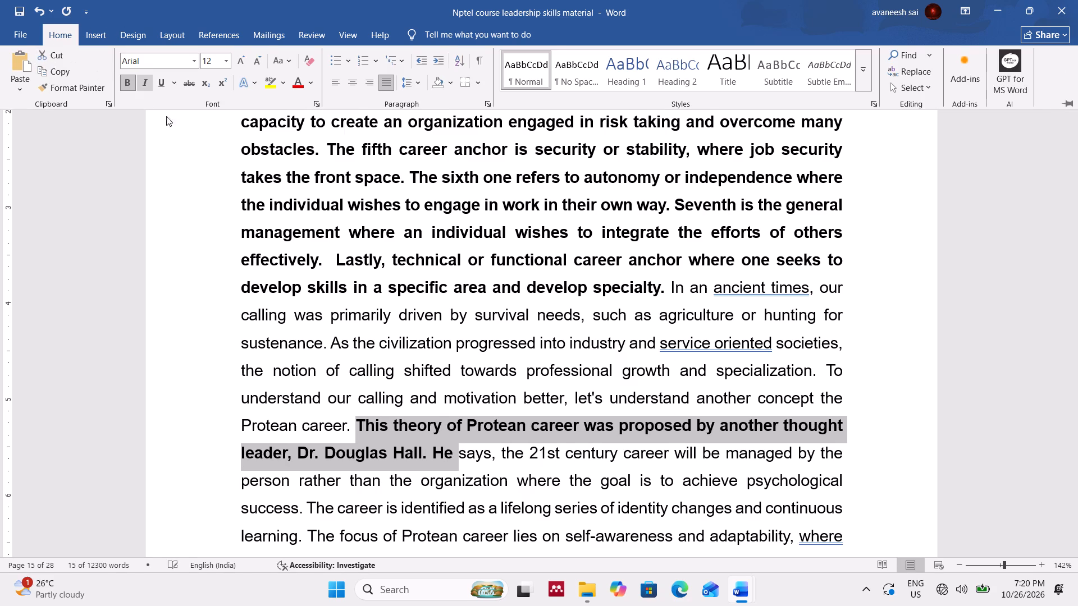
click(288, 278)
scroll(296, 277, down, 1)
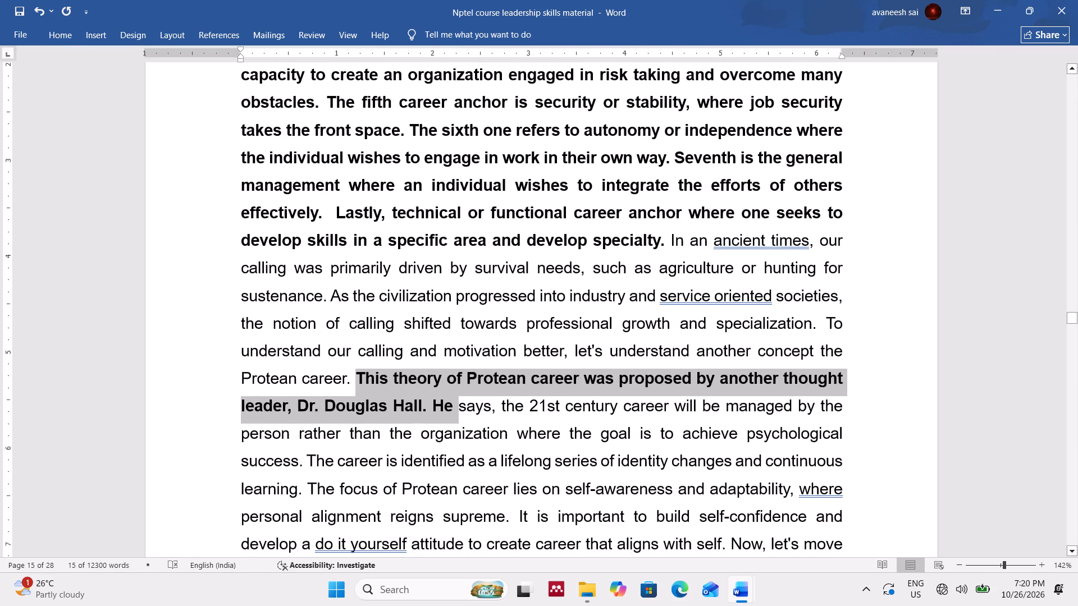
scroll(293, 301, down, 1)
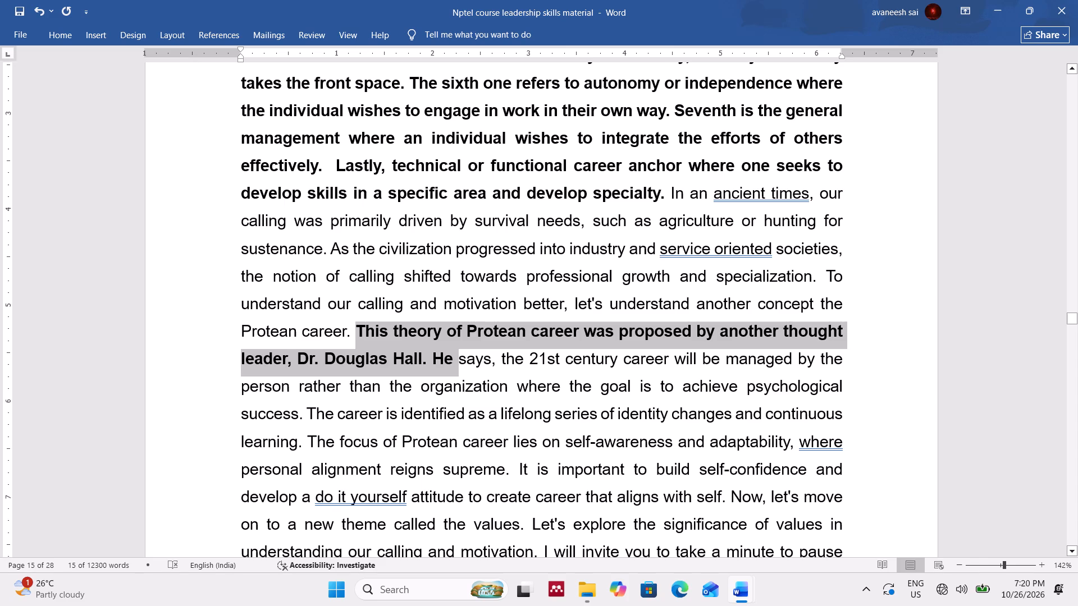
Bold the Protean career passage from "The career is identified as a lifelong series" through "understanding our calling and".
scroll(286, 297, down, 1)
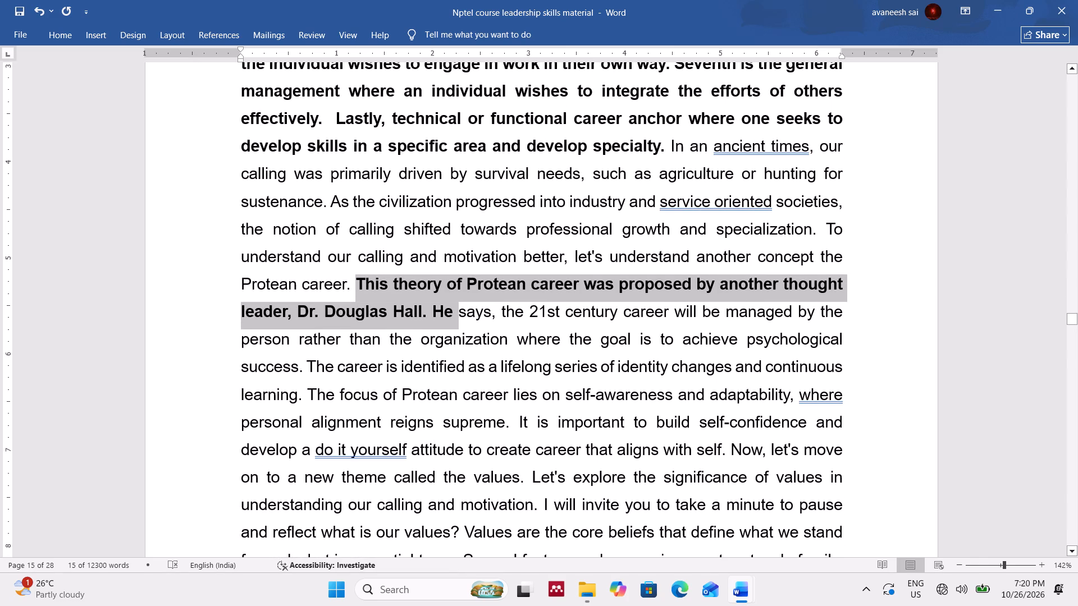
scroll(285, 299, down, 2)
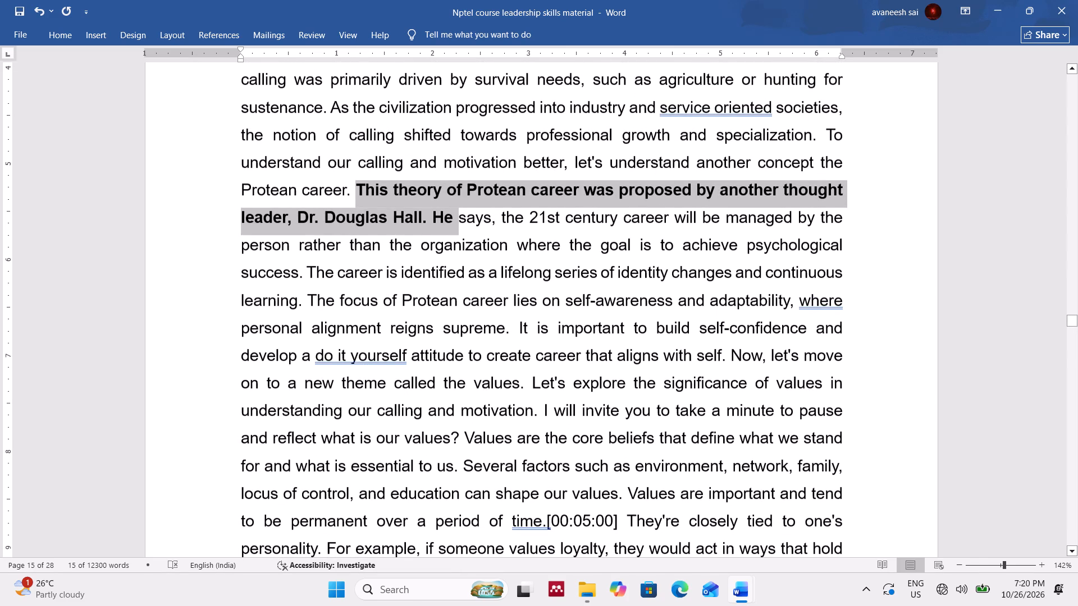
drag(316, 268, 442, 423)
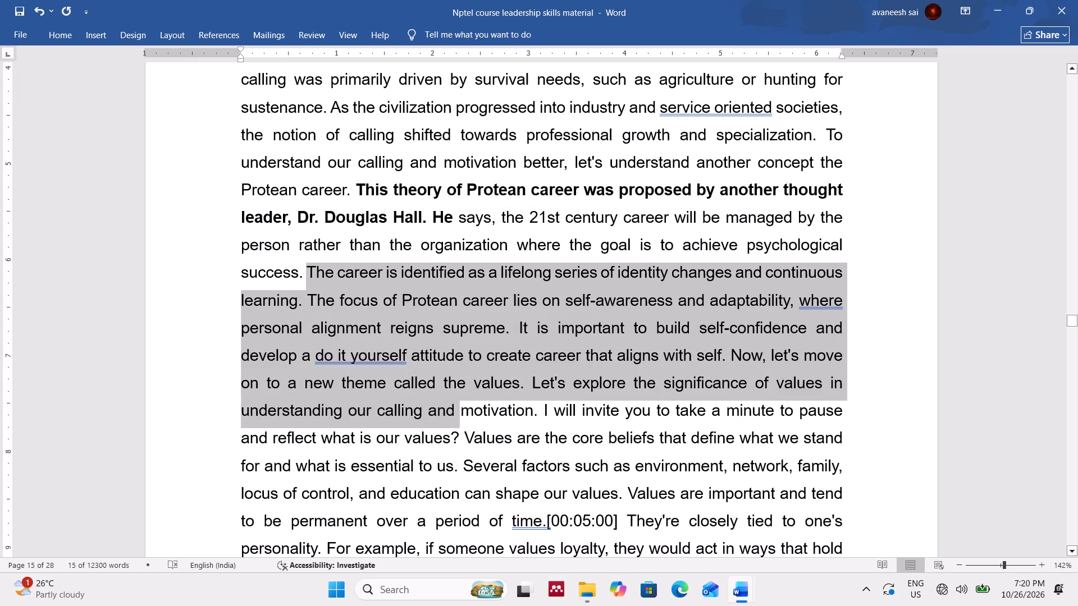
drag(442, 423, 443, 424)
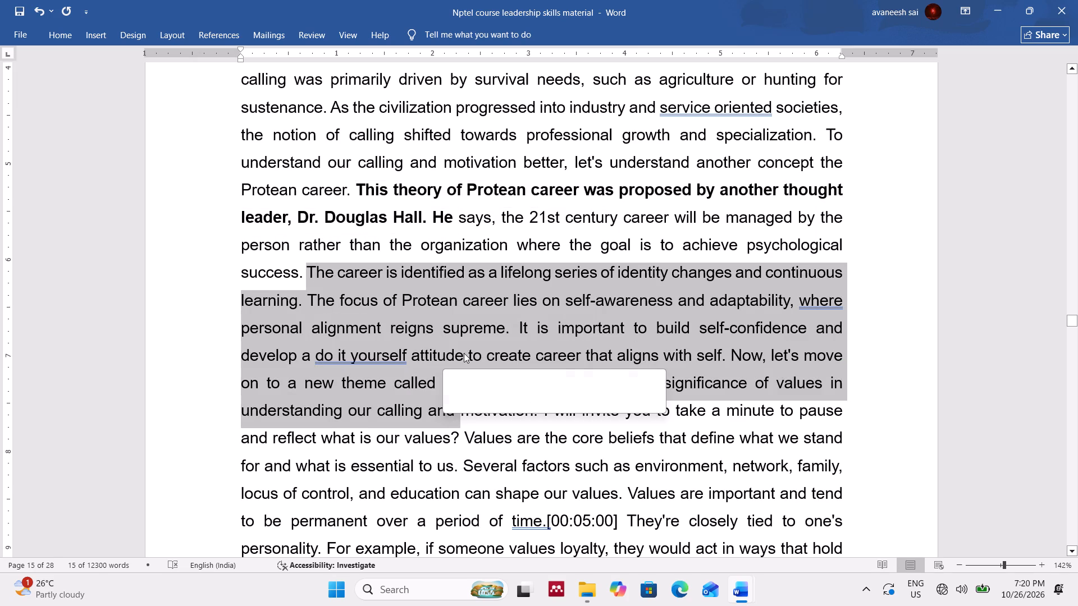
scroll(464, 353, right, 1)
key(ctrl+b)
click(440, 319)
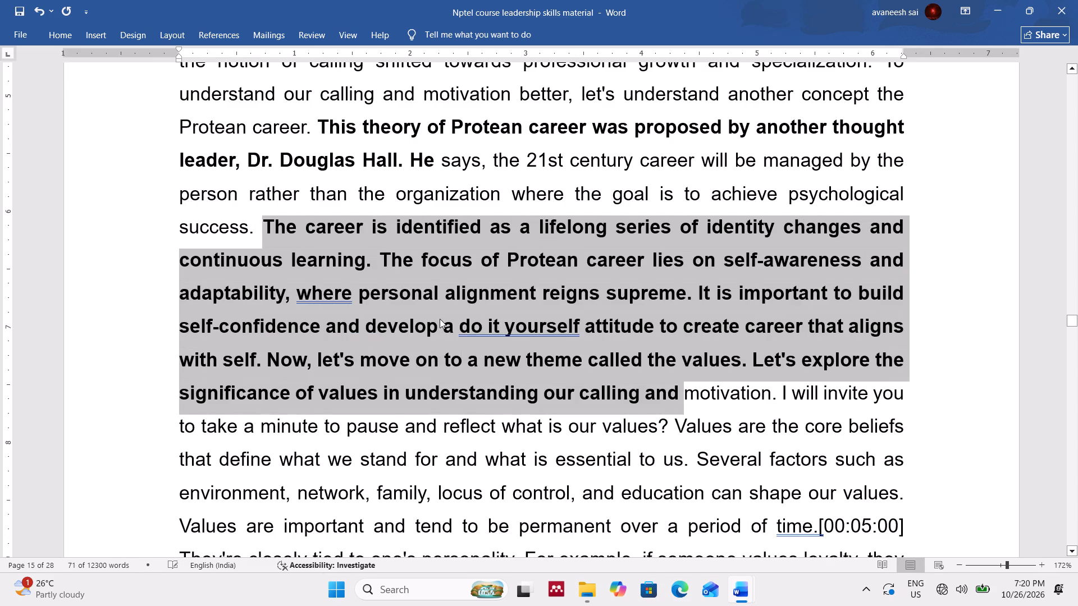
Search the document for the notice "1e course format bbrwise – without the prior permission of the author" that precedes the second "Career Anchors and Values".
scroll(440, 318, down, 3)
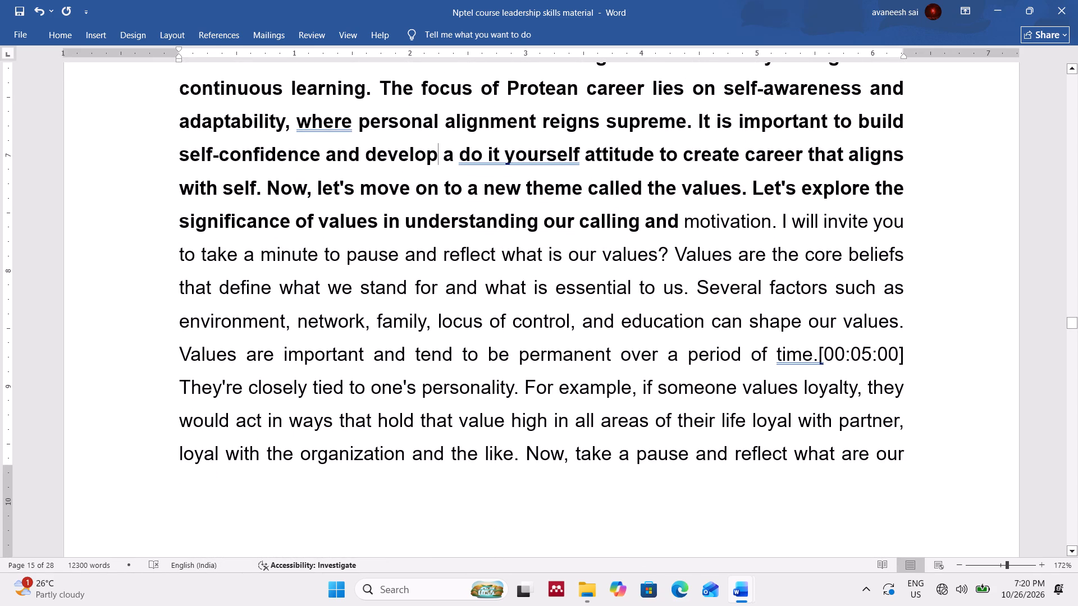
scroll(356, 309, down, 2)
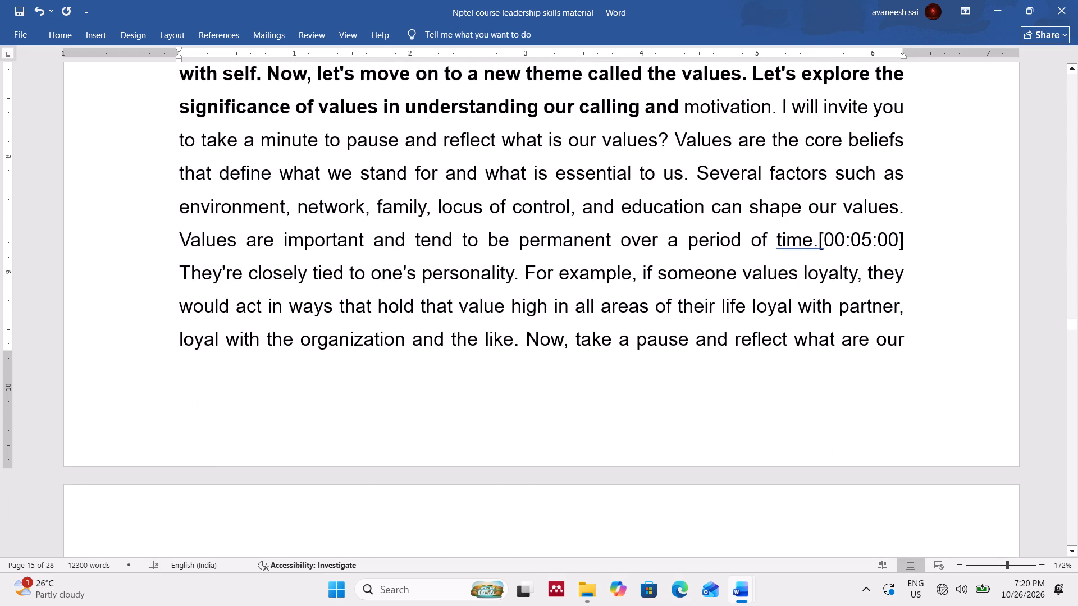
scroll(354, 305, down, 6)
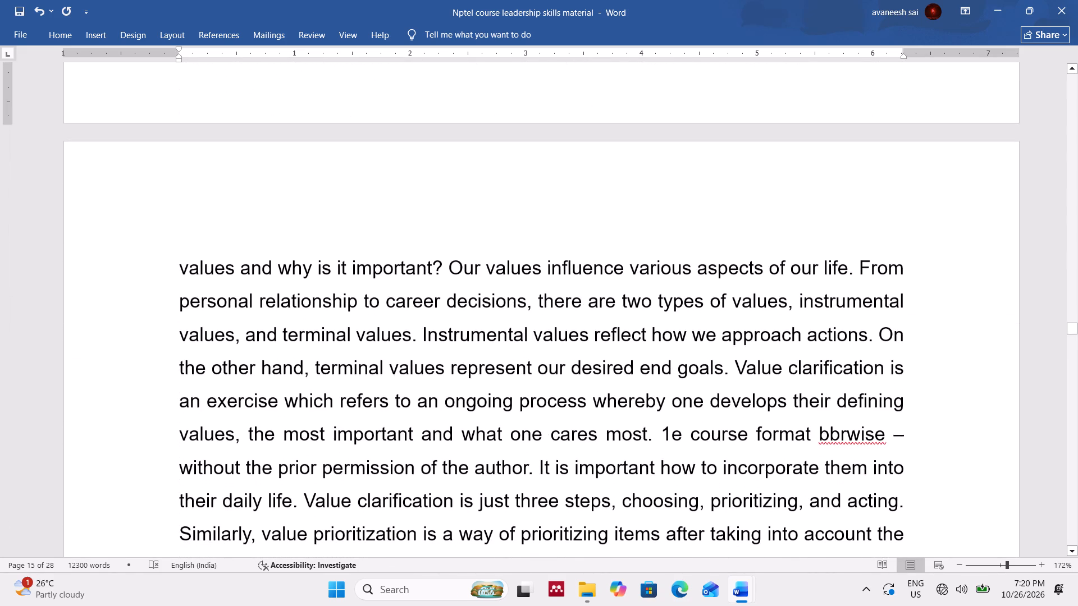
scroll(350, 306, down, 6)
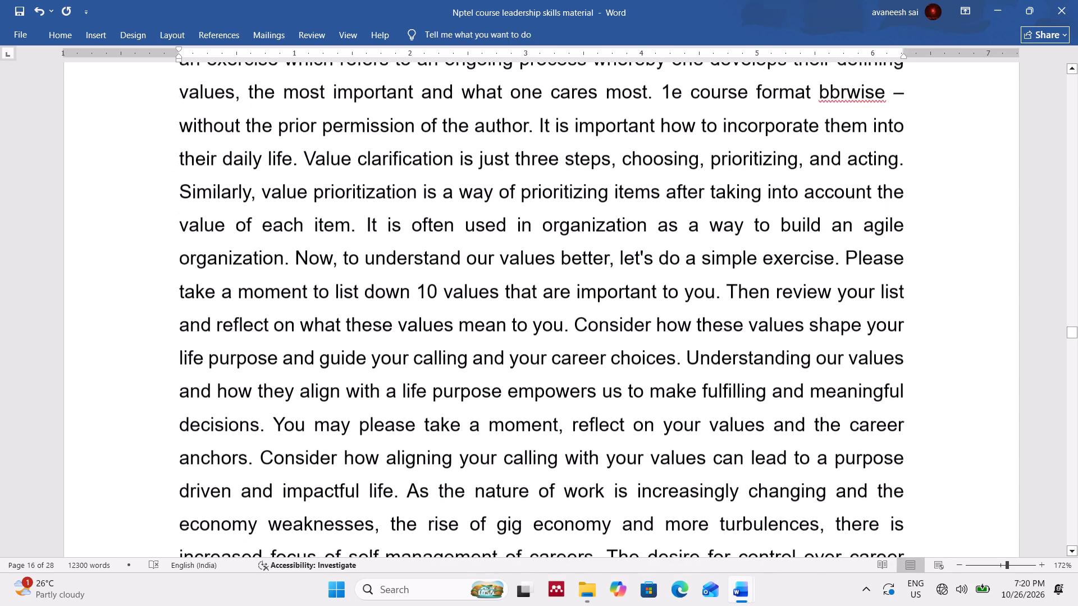
scroll(348, 305, down, 6)
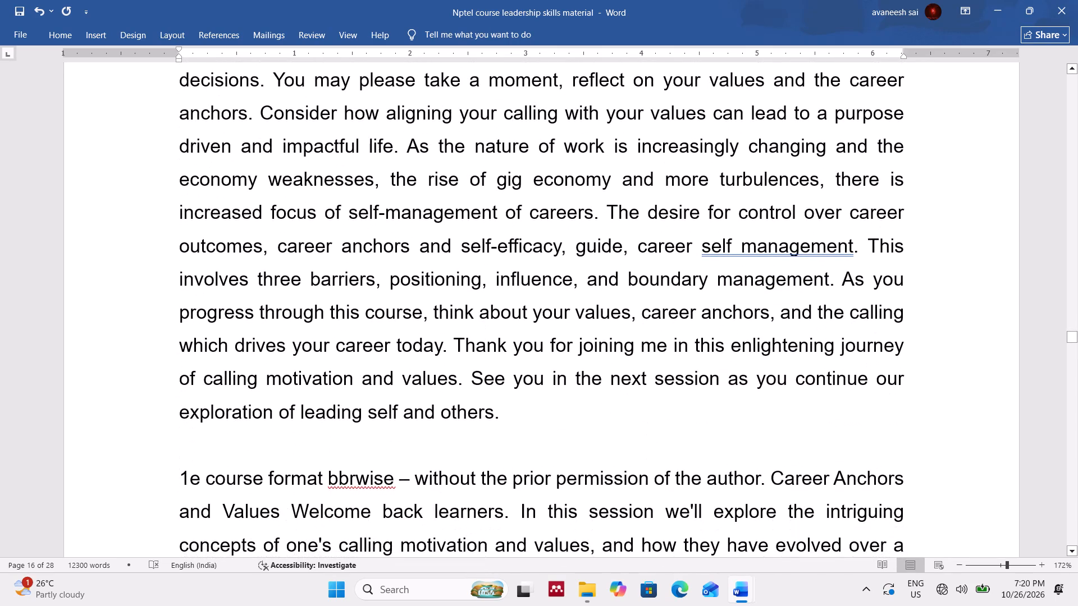
scroll(348, 302, down, 3)
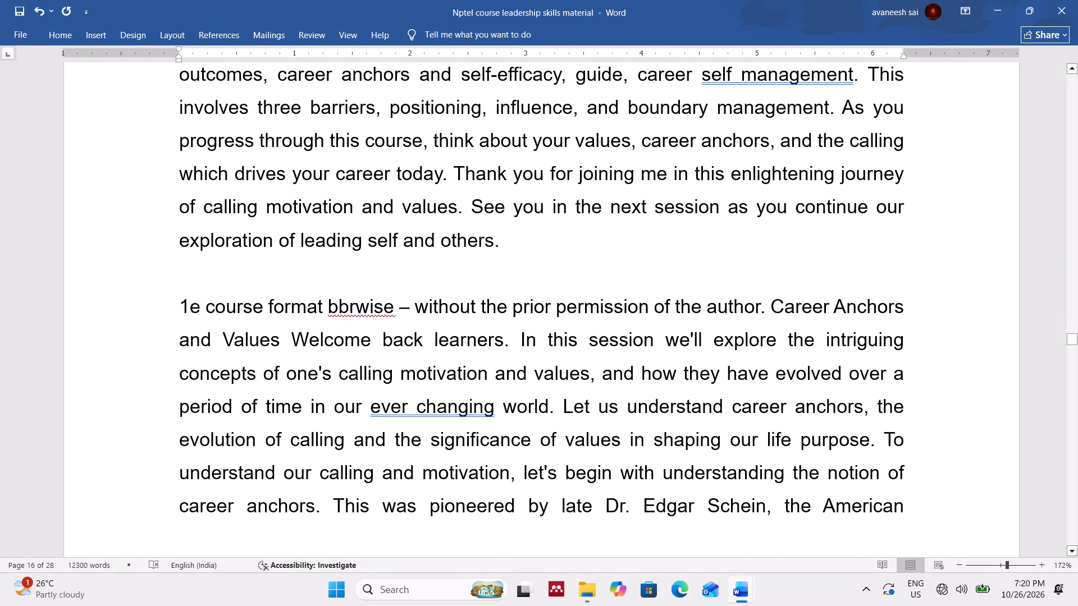
drag(203, 303, 409, 320)
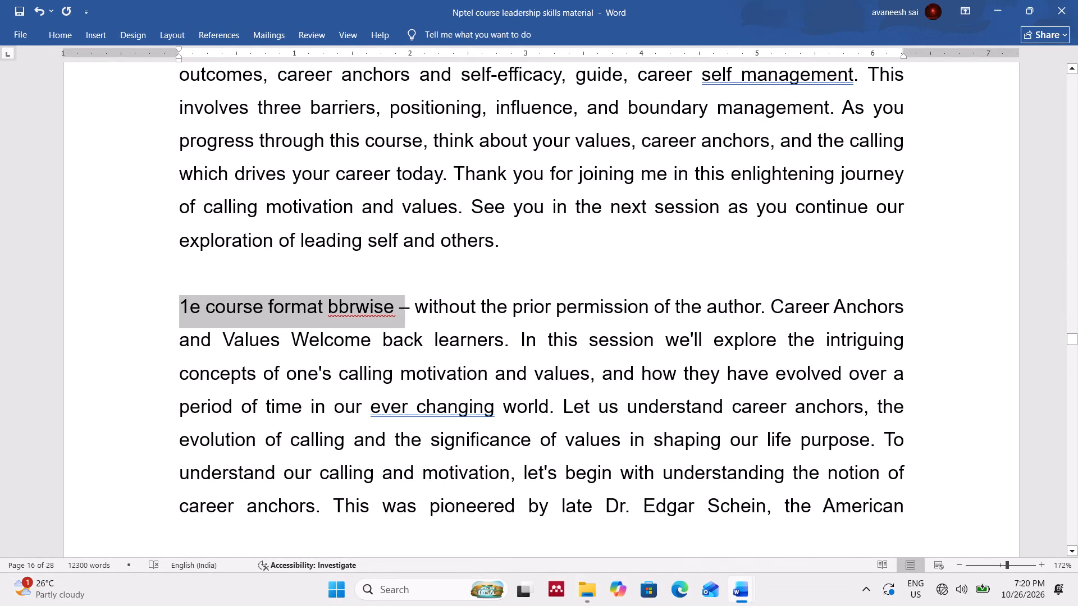
drag(409, 320, 756, 307)
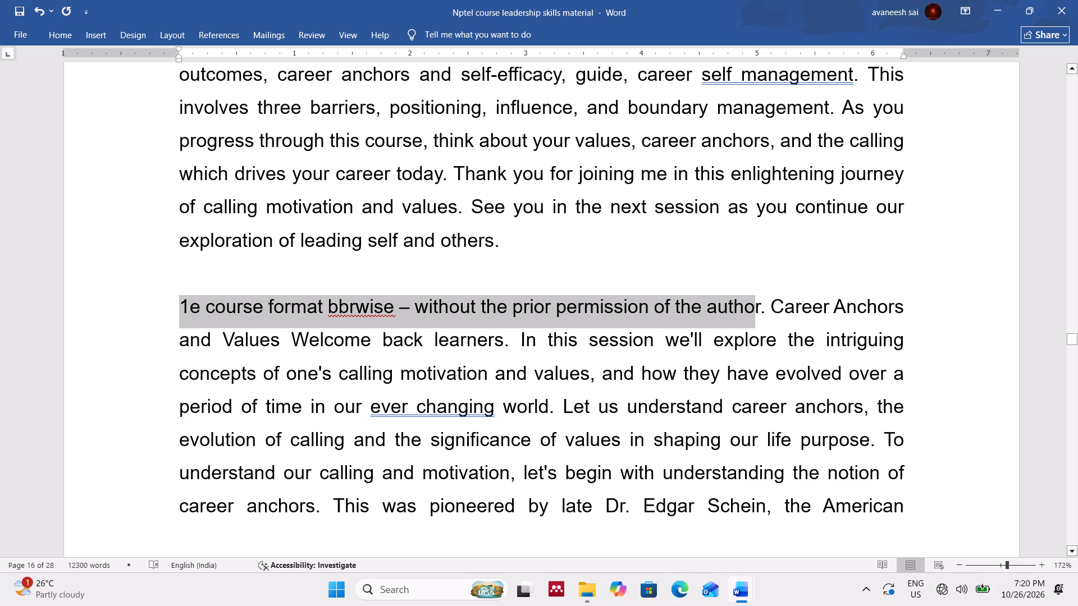
drag(756, 307, 762, 309)
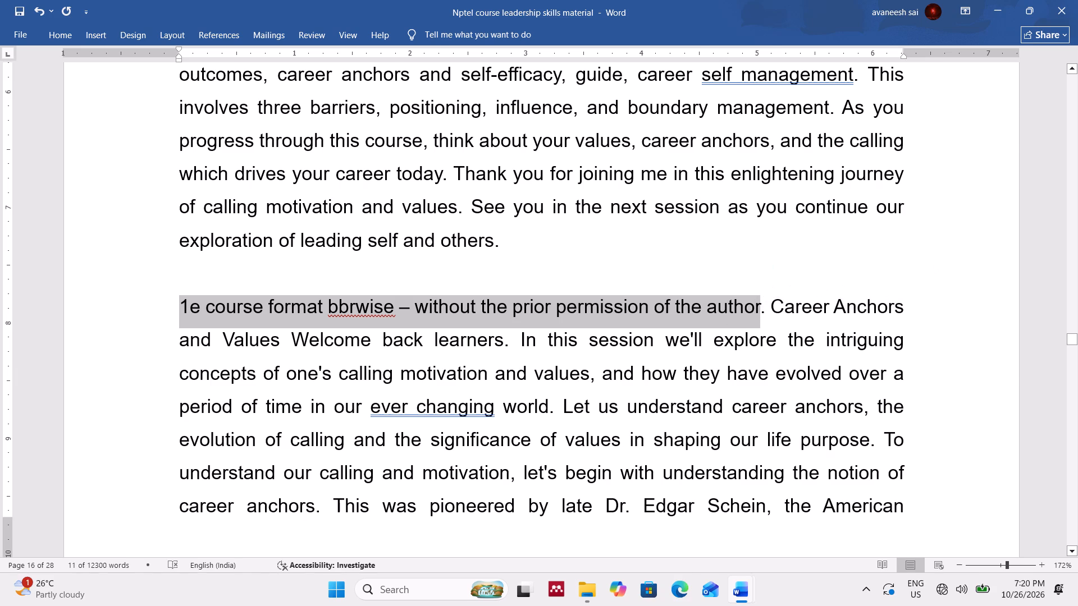
key(ctrl+f)
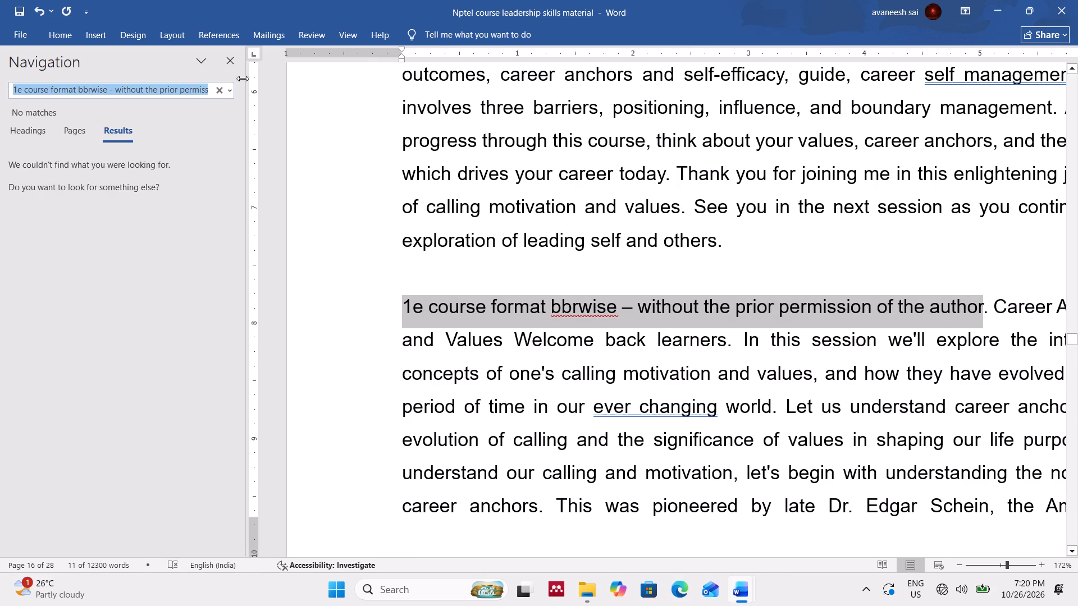
click(72, 128)
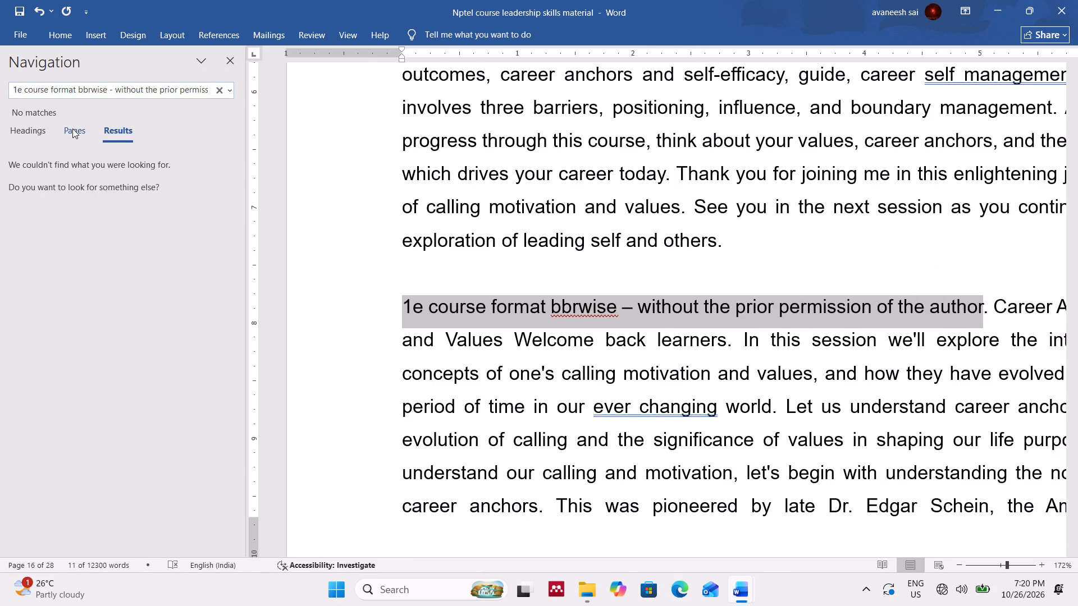
click(110, 130)
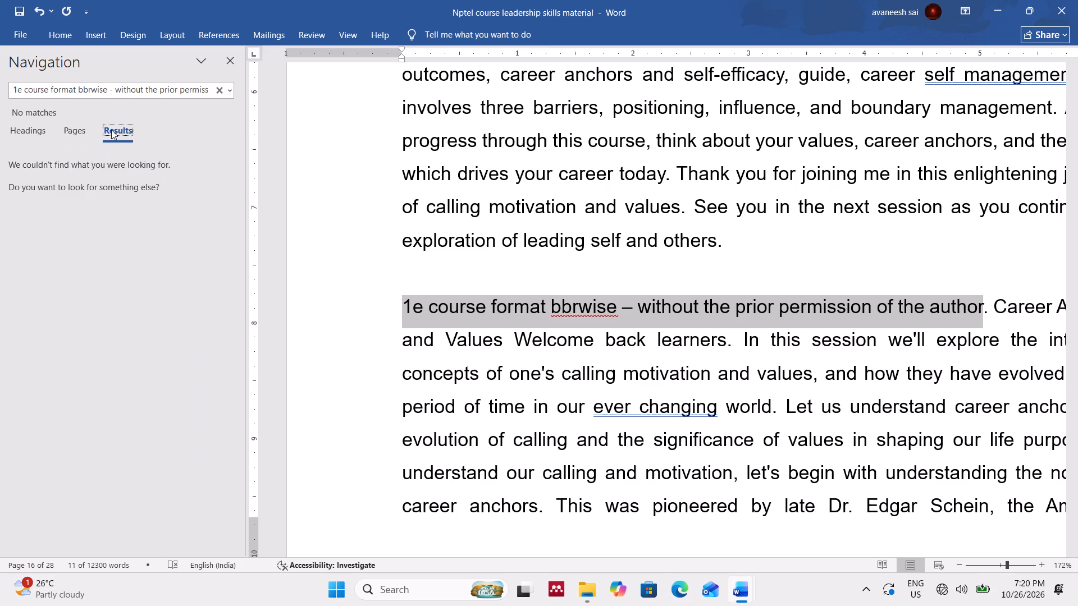
click(111, 130)
Shorten the search text to start at "course format bbrwise", check the page thumbnails and search results, and close the search.
click(22, 91)
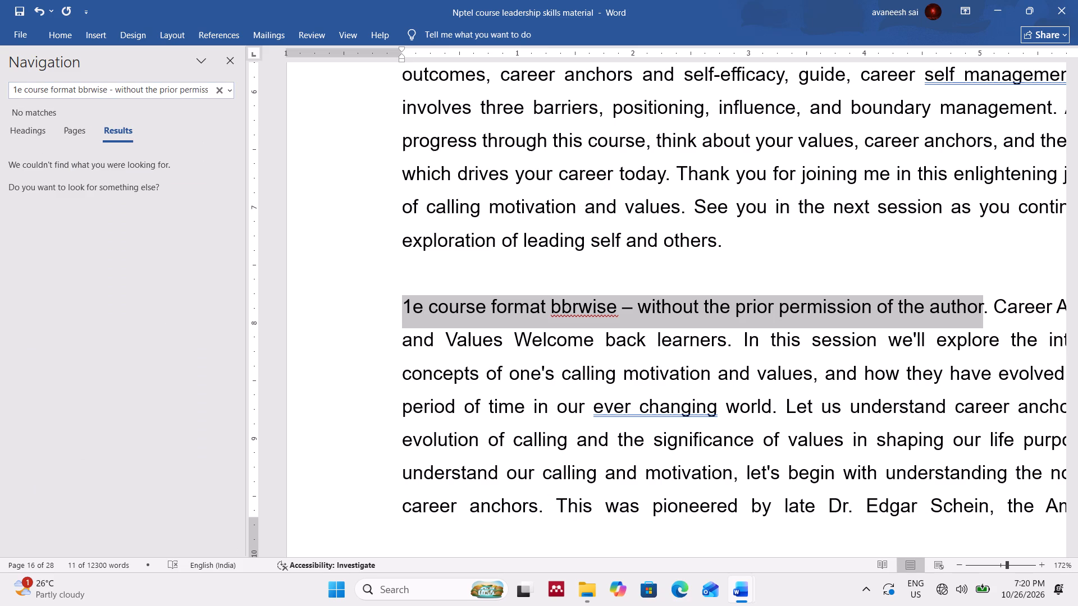
click(24, 91)
key(BackSpace)
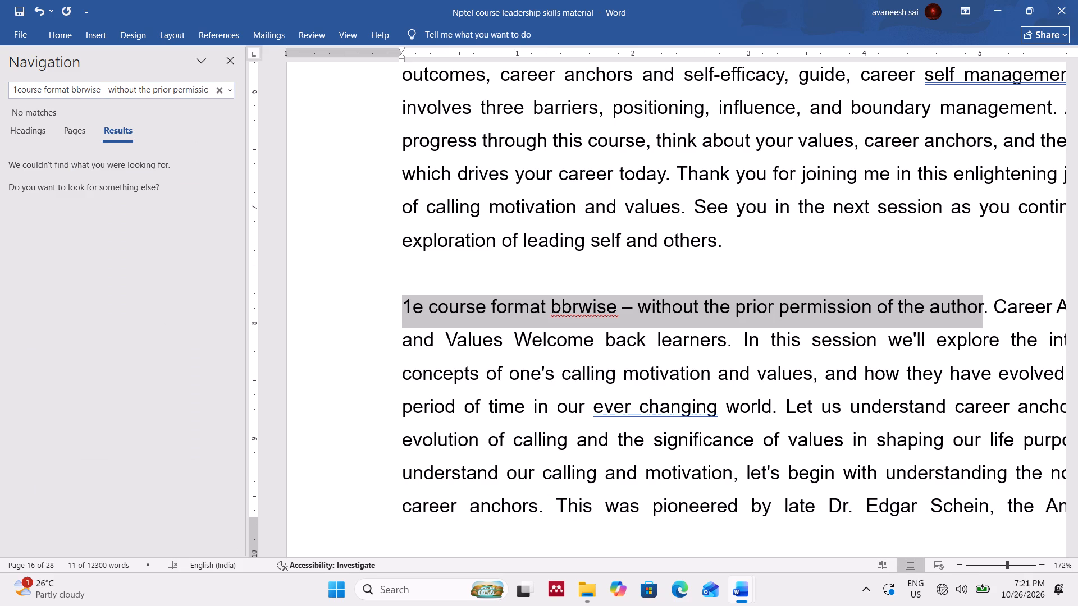
key(BackSpace)
key(BackSpace)
click(71, 128)
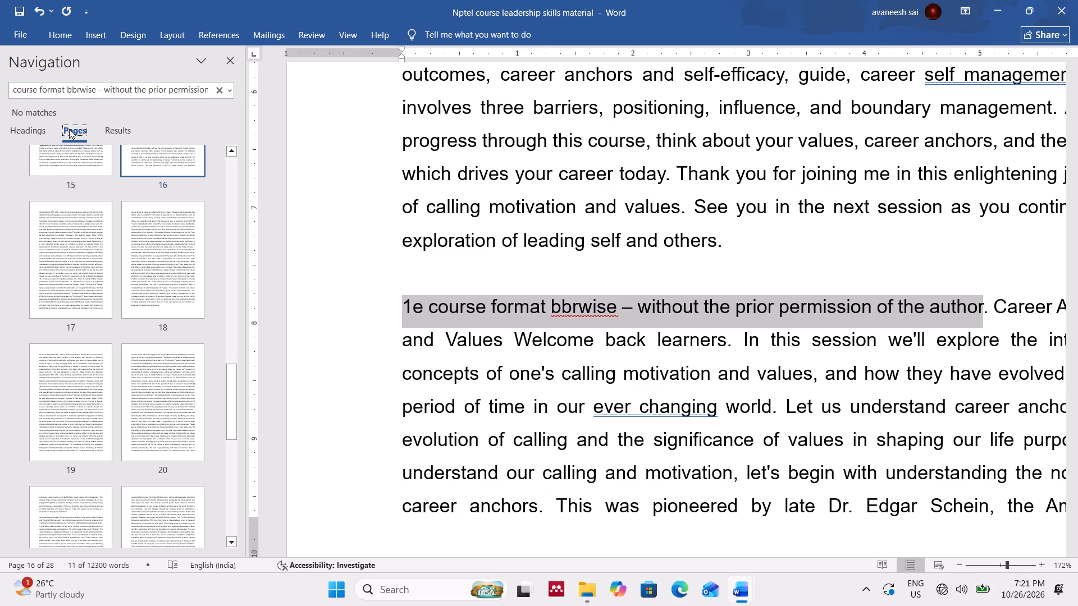
click(118, 127)
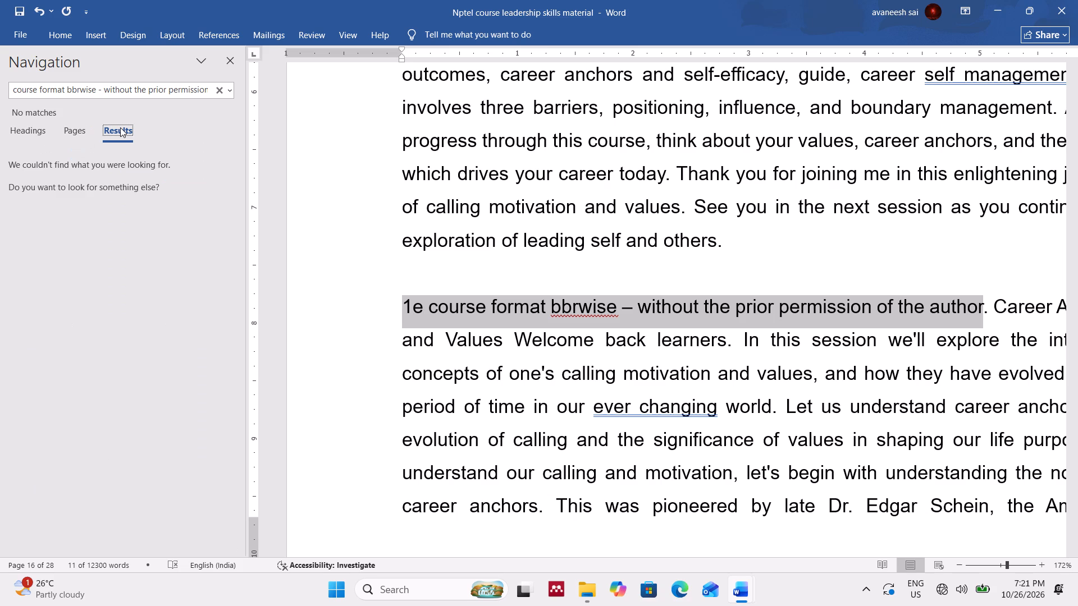
click(227, 59)
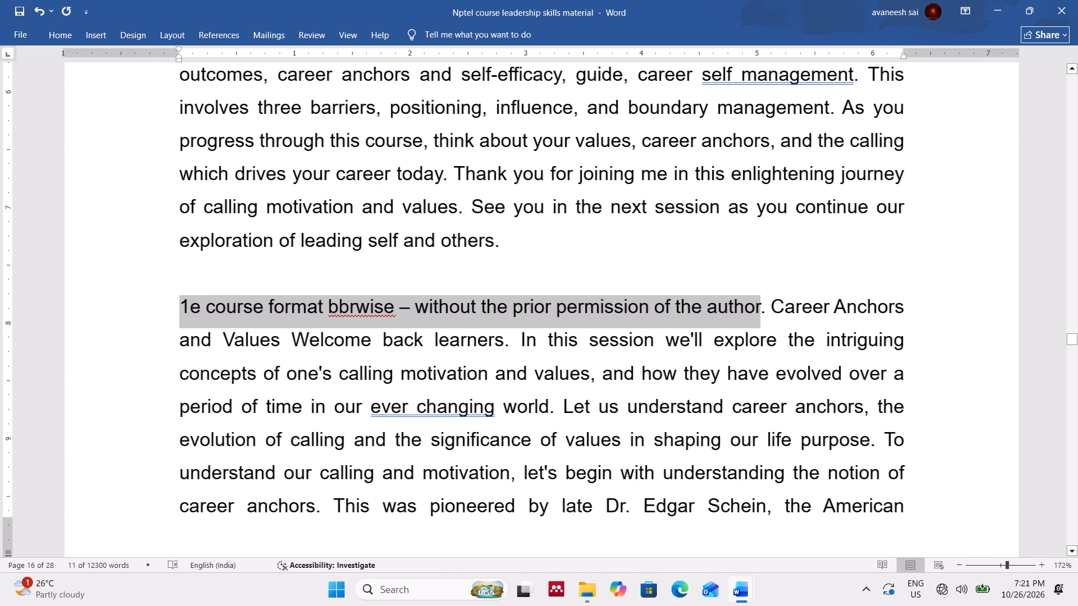
Delete the notice "1e course format bbrwise – without the prior permission of the author" before the second "Career Anchors and Values".
key(Delete)
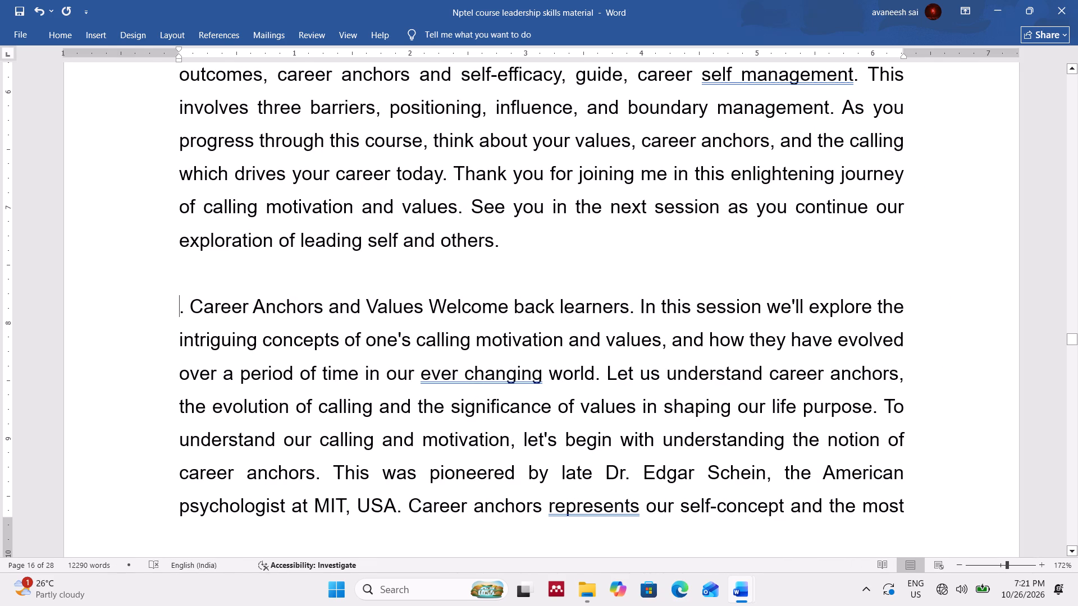
Read through the remaining material from the second "Career Anchors and Values" section to the end of the document.
scroll(340, 206, down, 17)
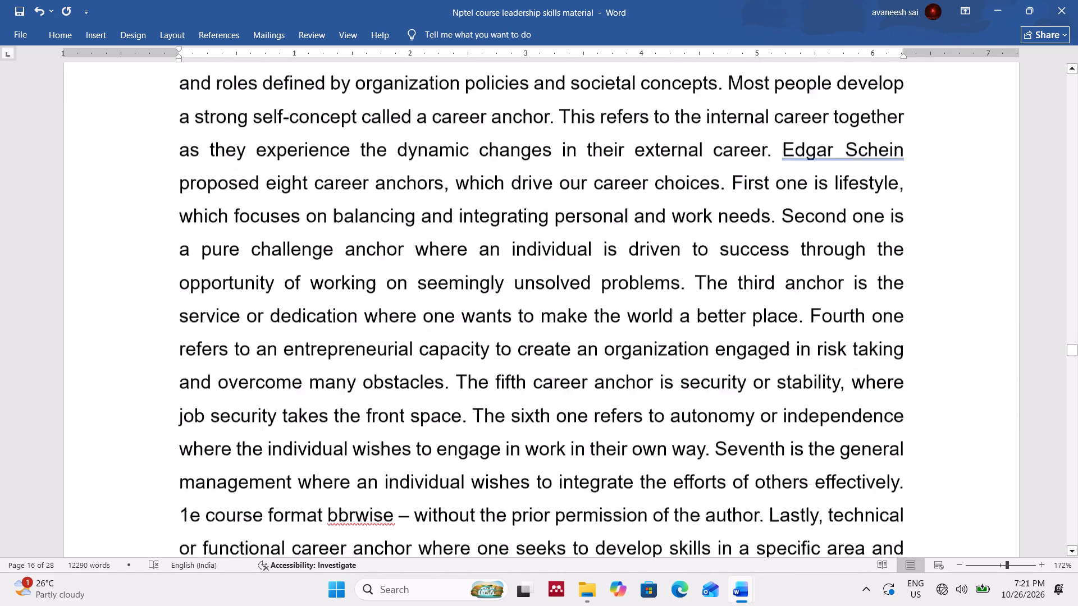
scroll(337, 214, down, 17)
scroll(340, 241, down, 5)
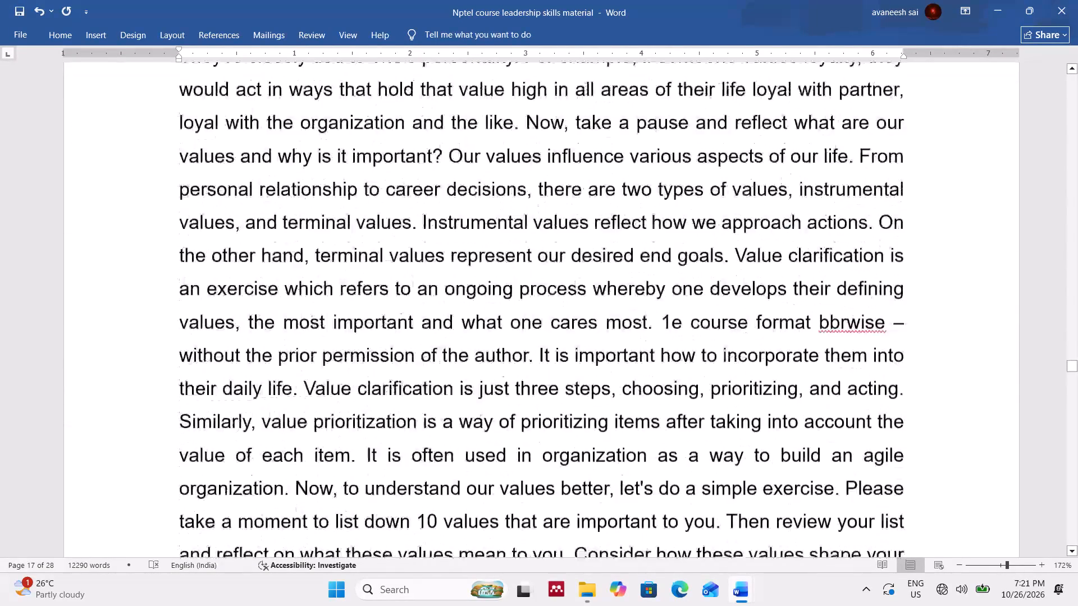
scroll(343, 223, down, 17)
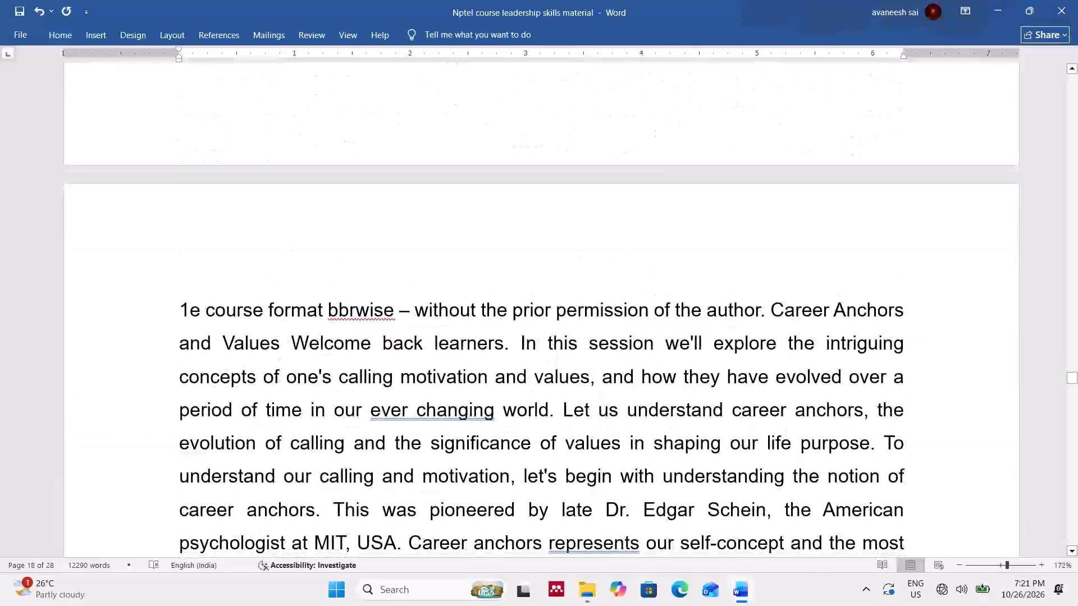
scroll(345, 233, down, 3)
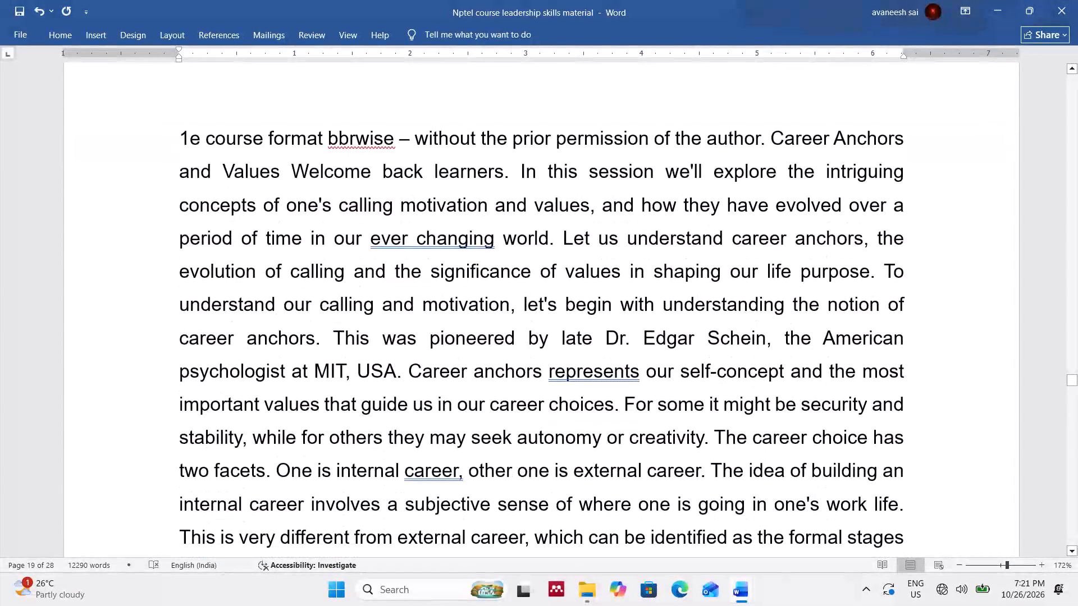
scroll(341, 237, down, 7)
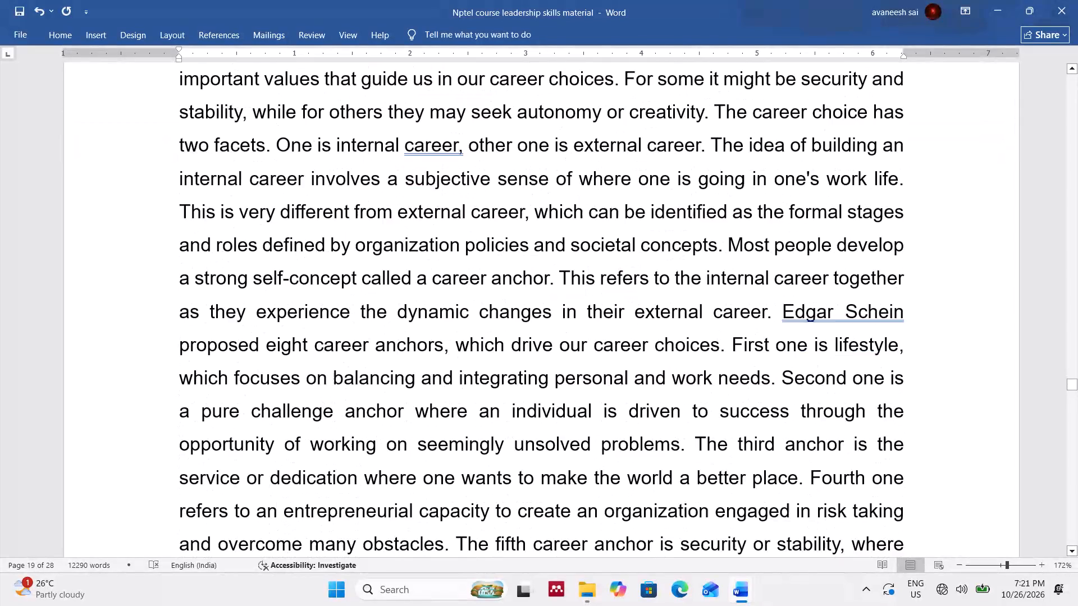
scroll(340, 241, down, 16)
scroll(338, 236, down, 6)
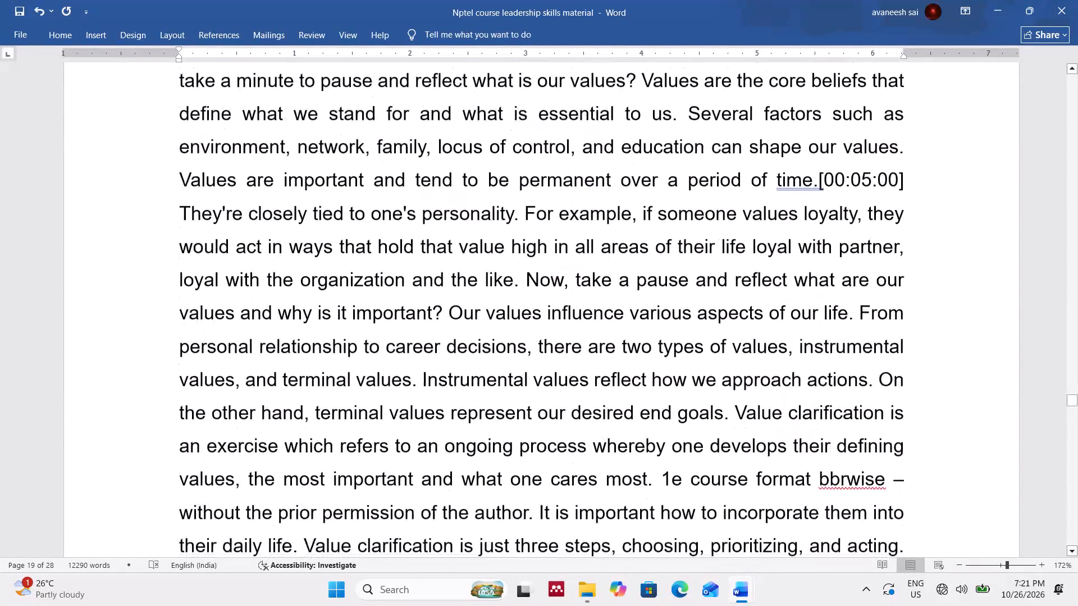
scroll(350, 222, down, 14)
scroll(351, 255, down, 17)
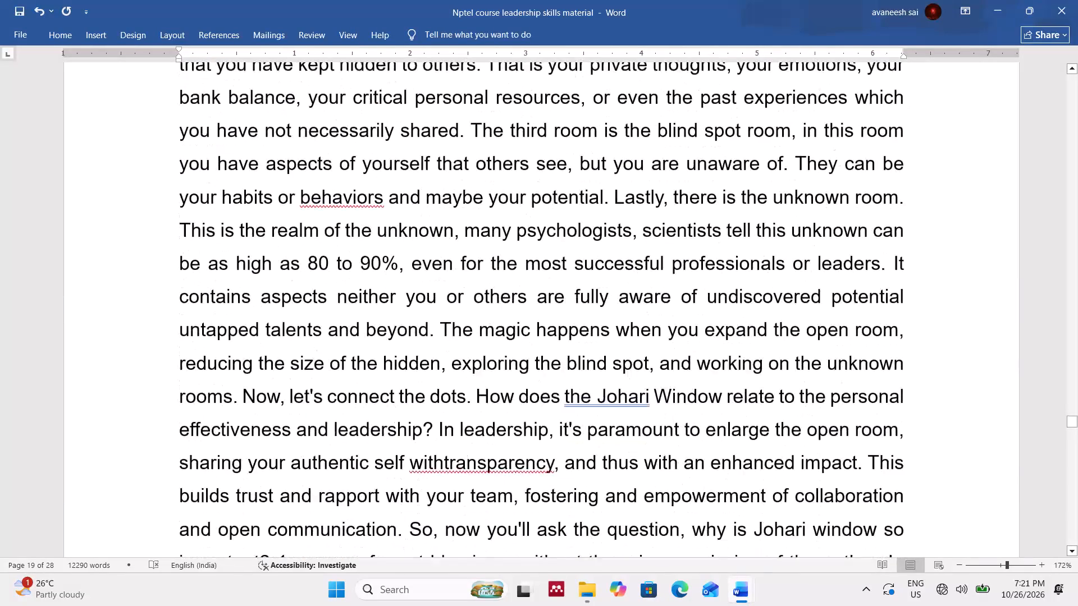
scroll(352, 265, down, 17)
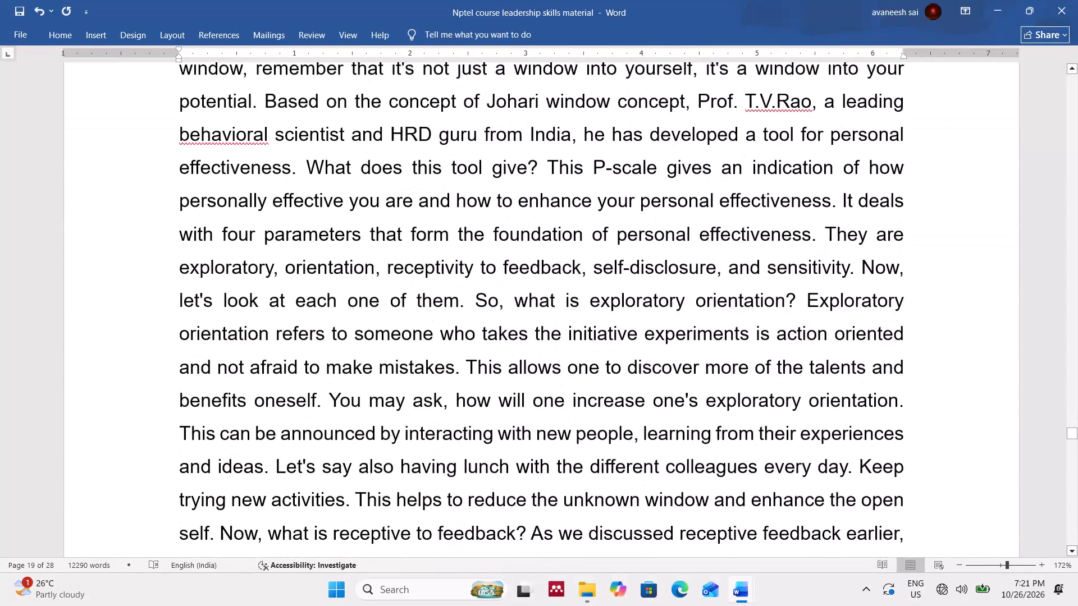
scroll(353, 272, down, 17)
scroll(357, 273, down, 11)
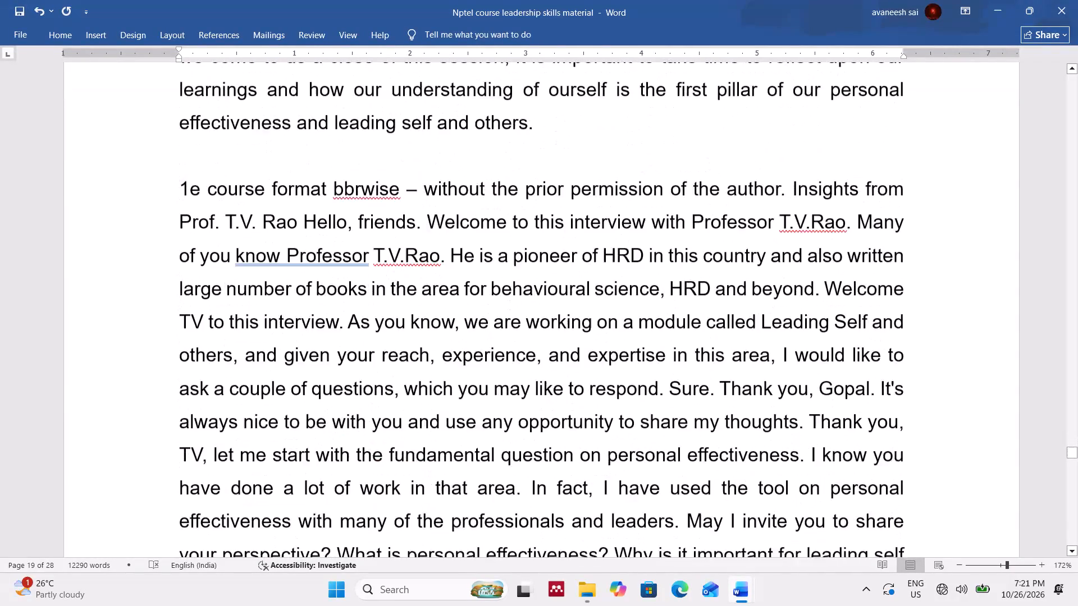
scroll(386, 245, down, 14)
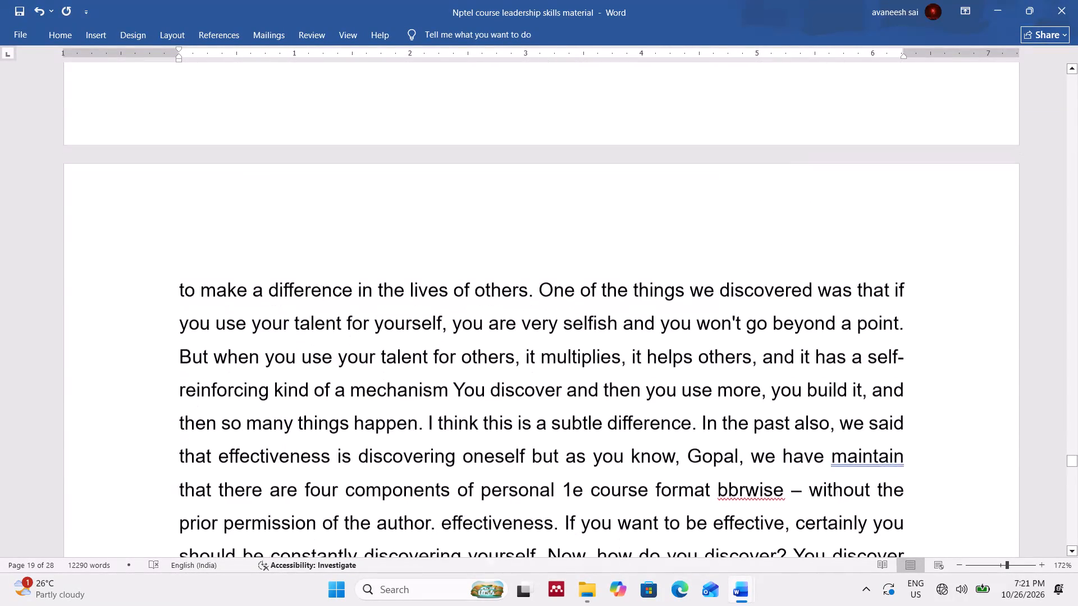
scroll(378, 254, down, 13)
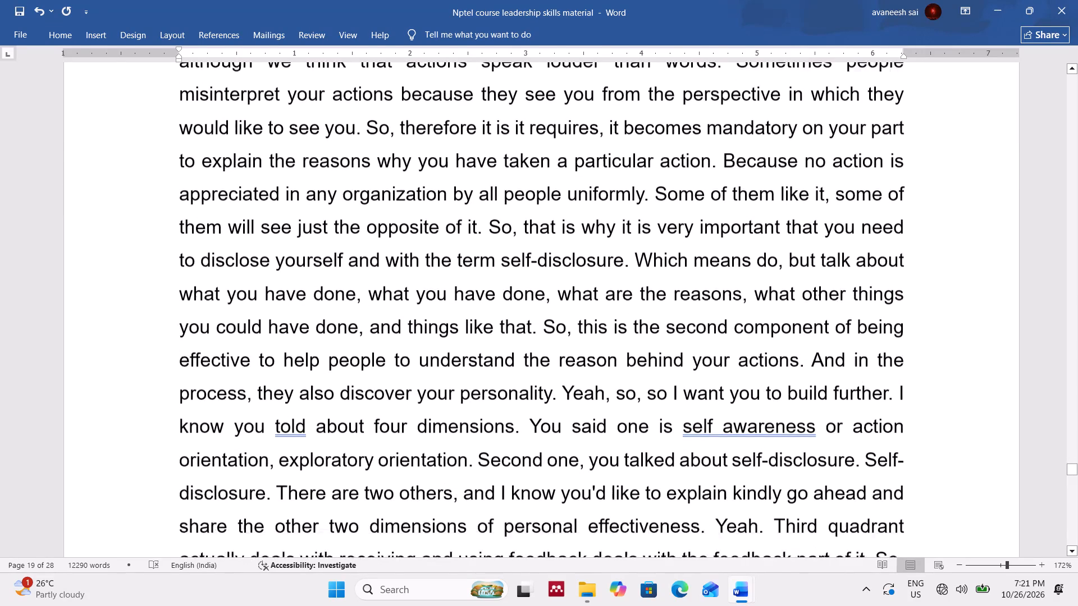
scroll(528, 277, down, 2)
scroll(818, 296, down, 5)
scroll(695, 242, down, 9)
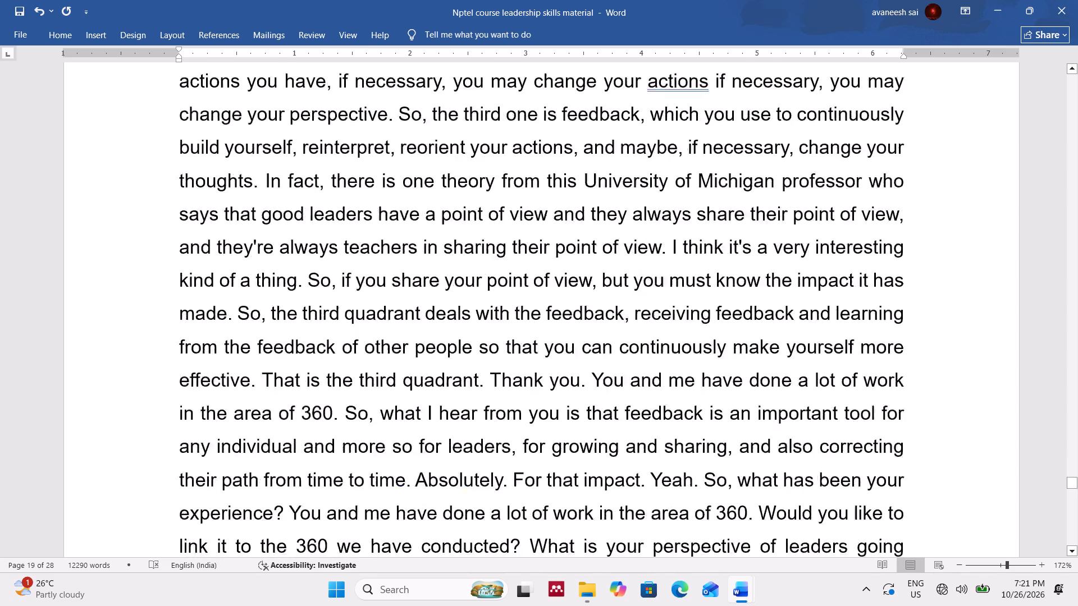
scroll(728, 250, down, 8)
scroll(867, 248, down, 5)
scroll(852, 255, down, 19)
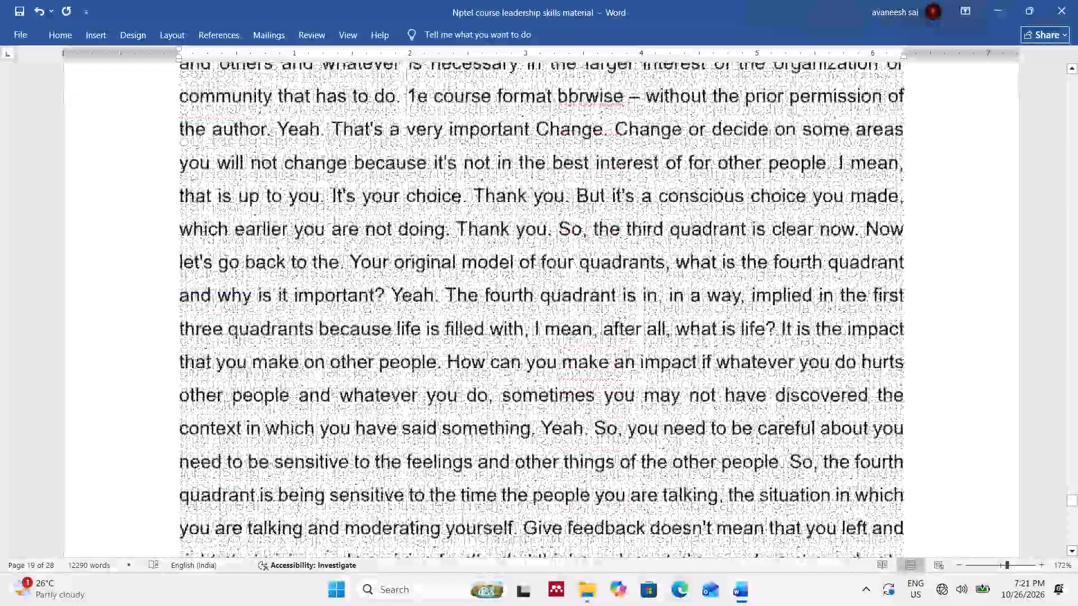
scroll(849, 265, down, 5)
scroll(846, 268, down, 20)
scroll(846, 268, down, 3)
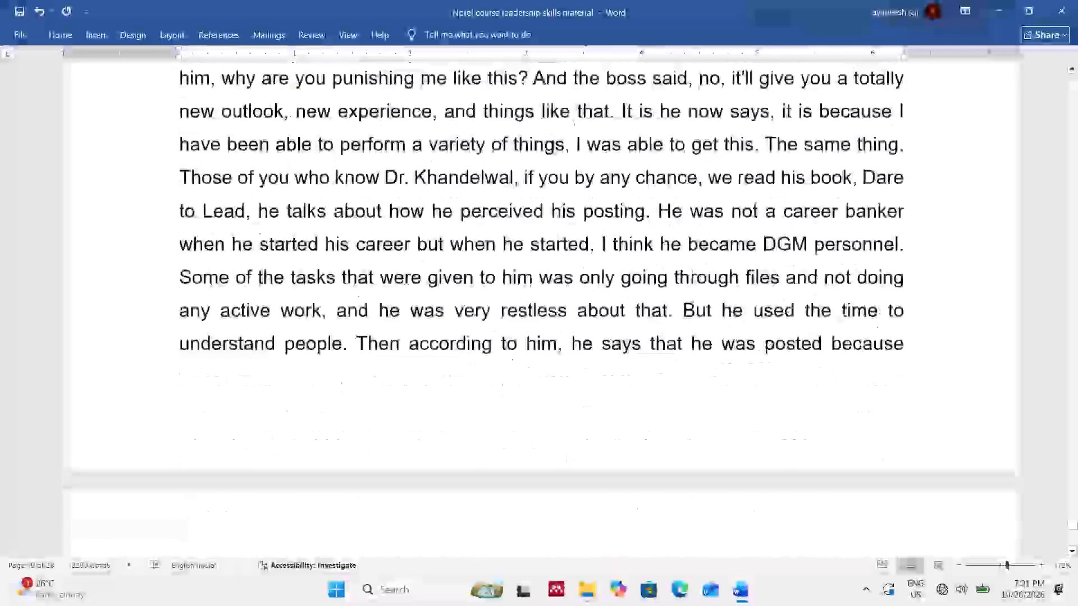
scroll(839, 278, down, 17)
scroll(824, 288, down, 6)
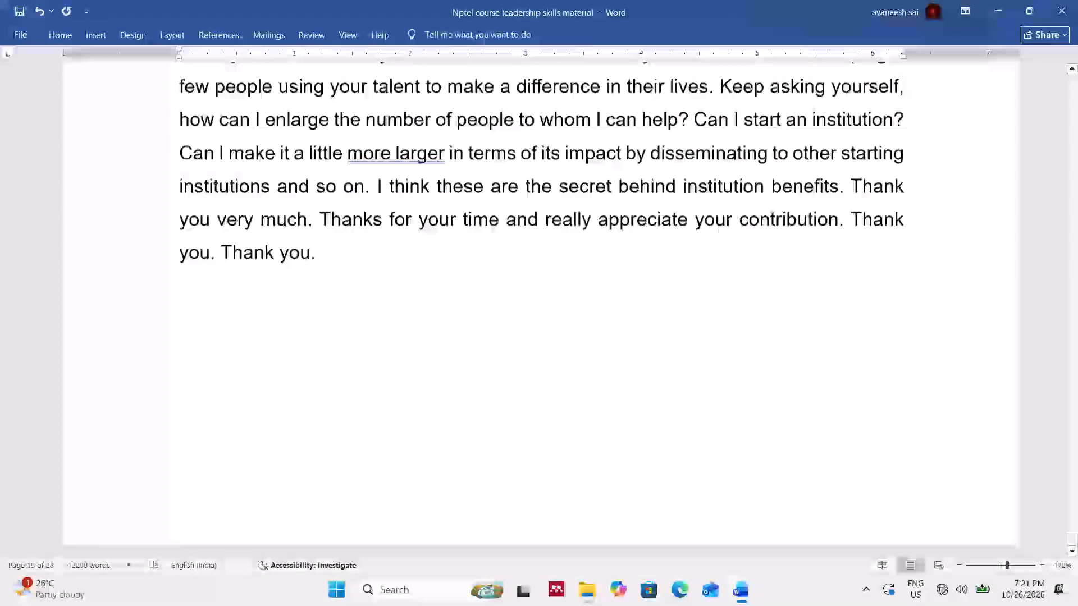
scroll(823, 290, down, 6)
Go back to the bolded career anchors and Protean career passages and review the values text that follows them.
scroll(822, 291, up, 4)
scroll(821, 291, up, 20)
scroll(821, 291, up, 17)
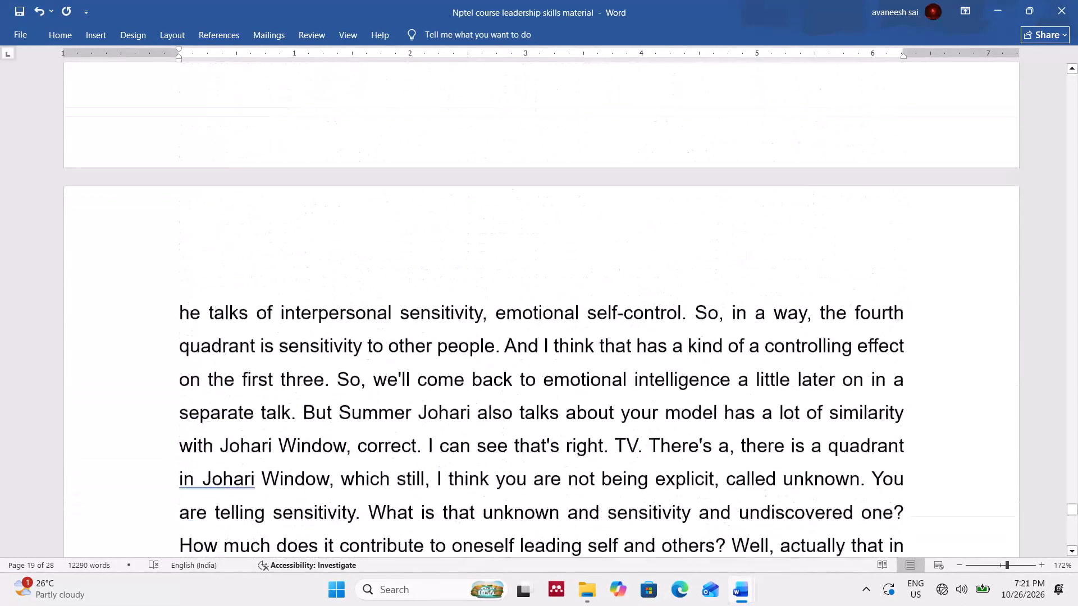
scroll(817, 290, up, 20)
scroll(817, 290, up, 20)
scroll(817, 290, up, 20)
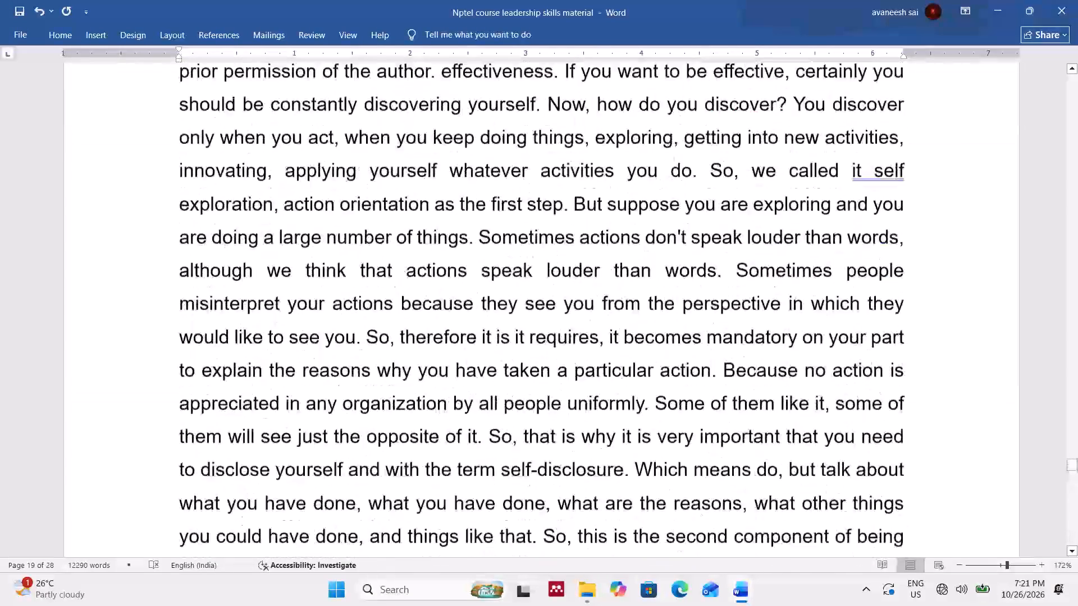
scroll(812, 288, up, 20)
scroll(812, 288, up, 20)
scroll(812, 288, up, 20)
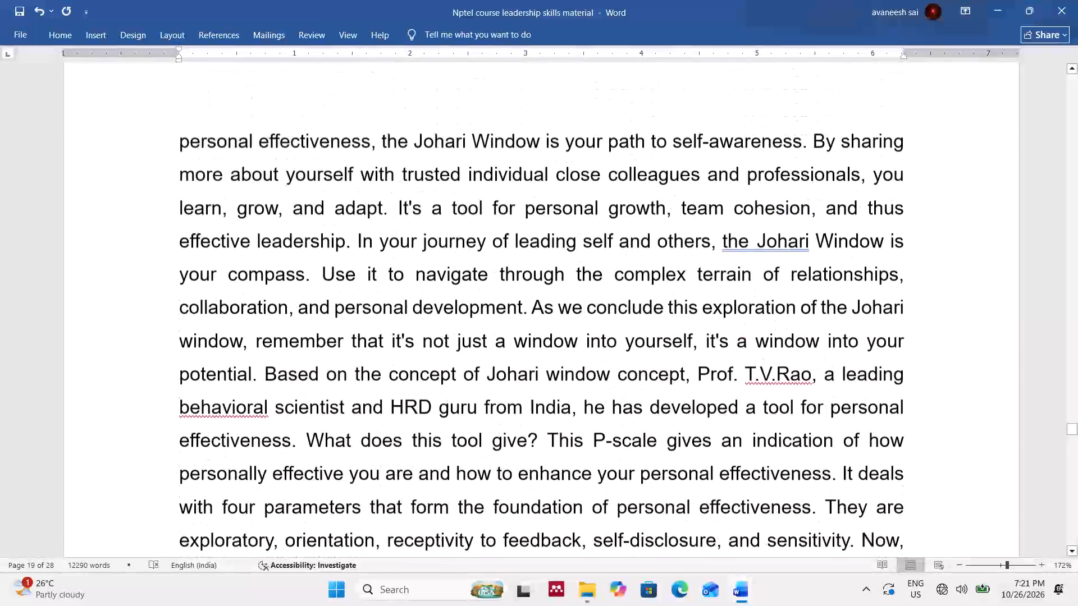
scroll(808, 287, up, 20)
scroll(808, 287, up, 20)
scroll(808, 287, up, 20)
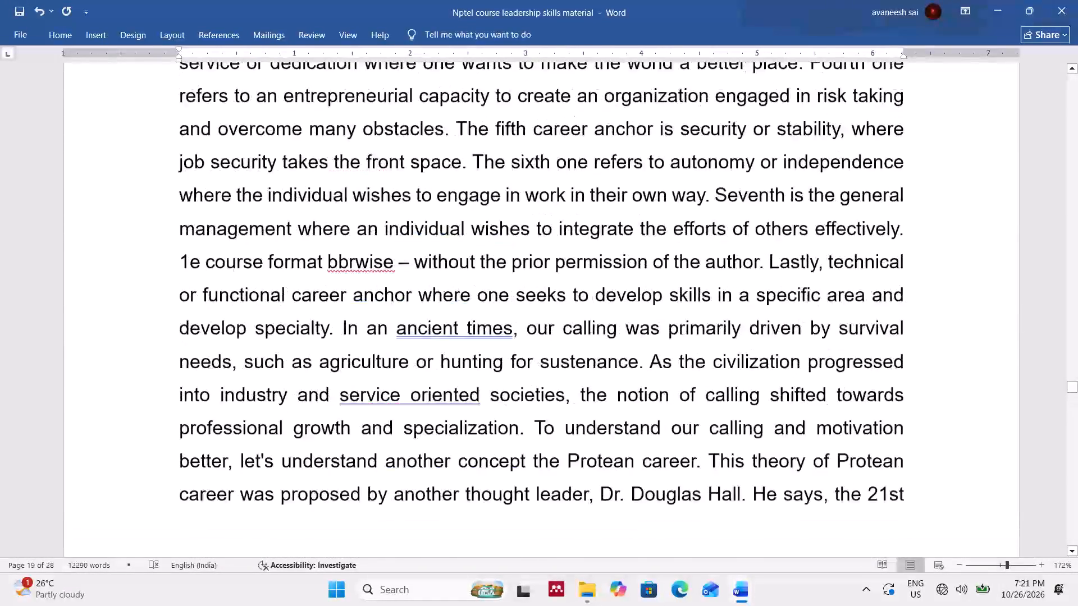
scroll(805, 286, up, 20)
scroll(805, 286, up, 17)
scroll(799, 283, up, 18)
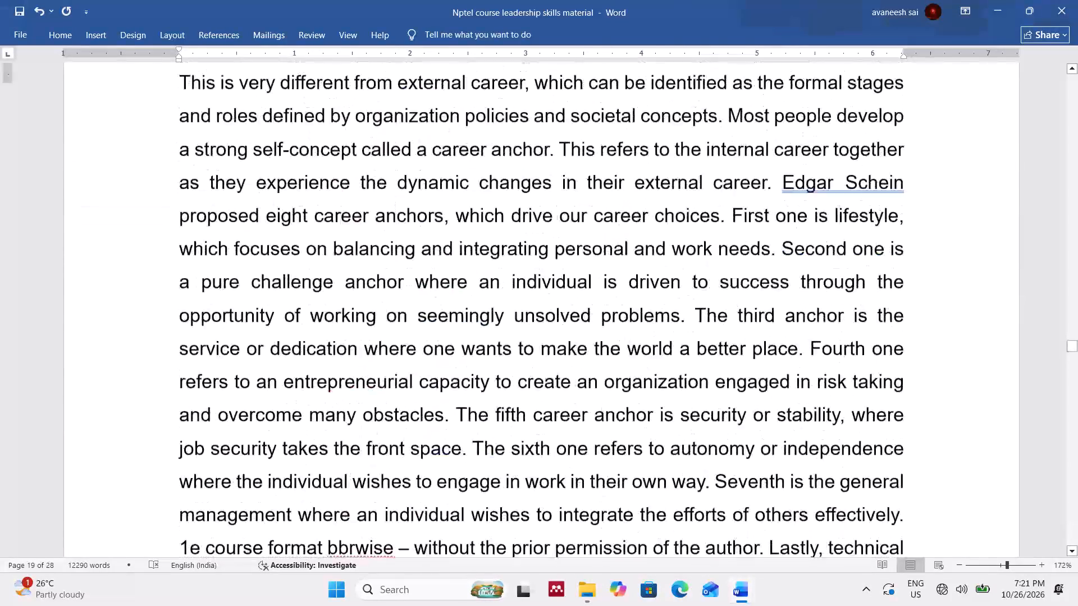
scroll(798, 283, up, 20)
scroll(798, 283, up, 5)
scroll(798, 283, up, 20)
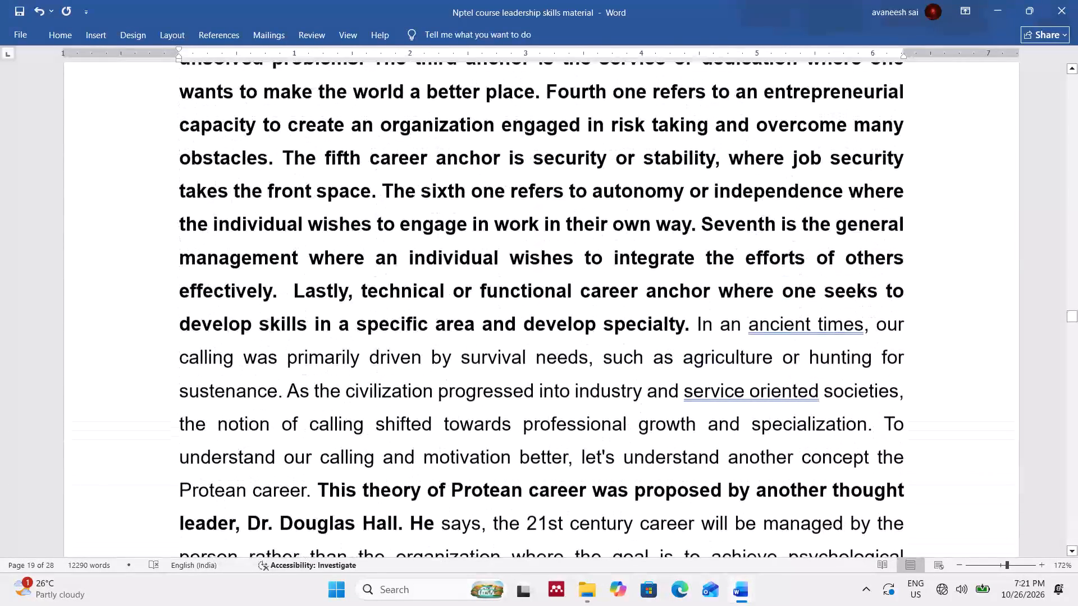
scroll(761, 265, down, 13)
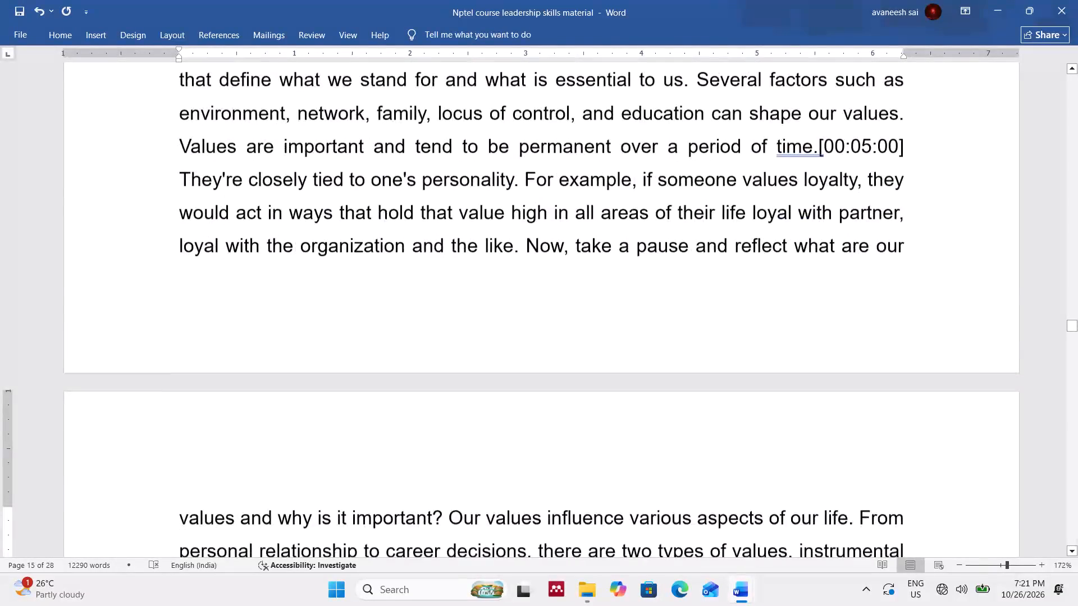
scroll(734, 265, down, 4)
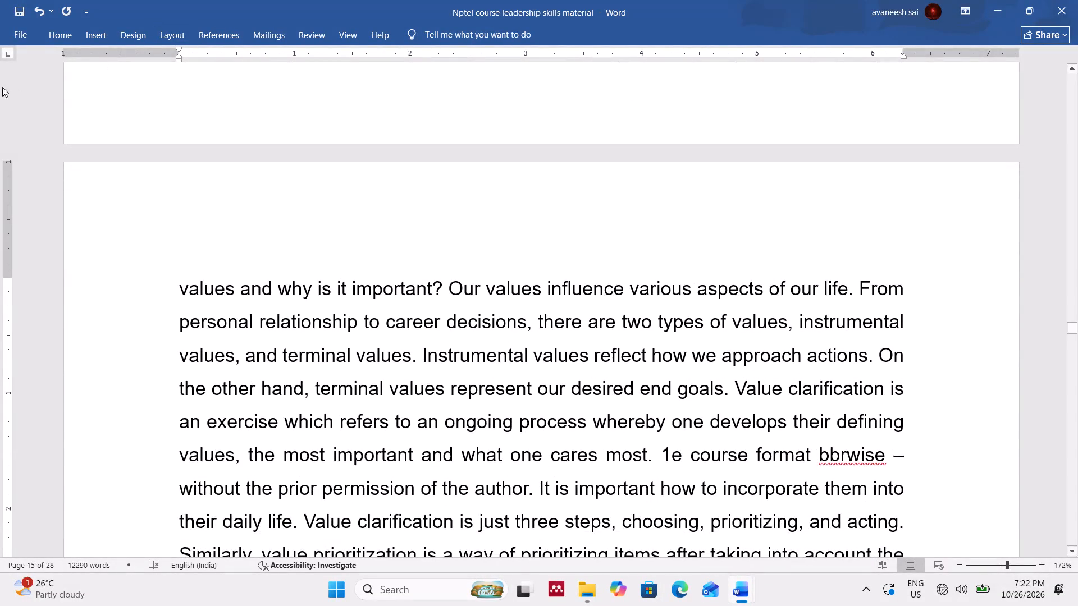
Save the document.
click(24, 15)
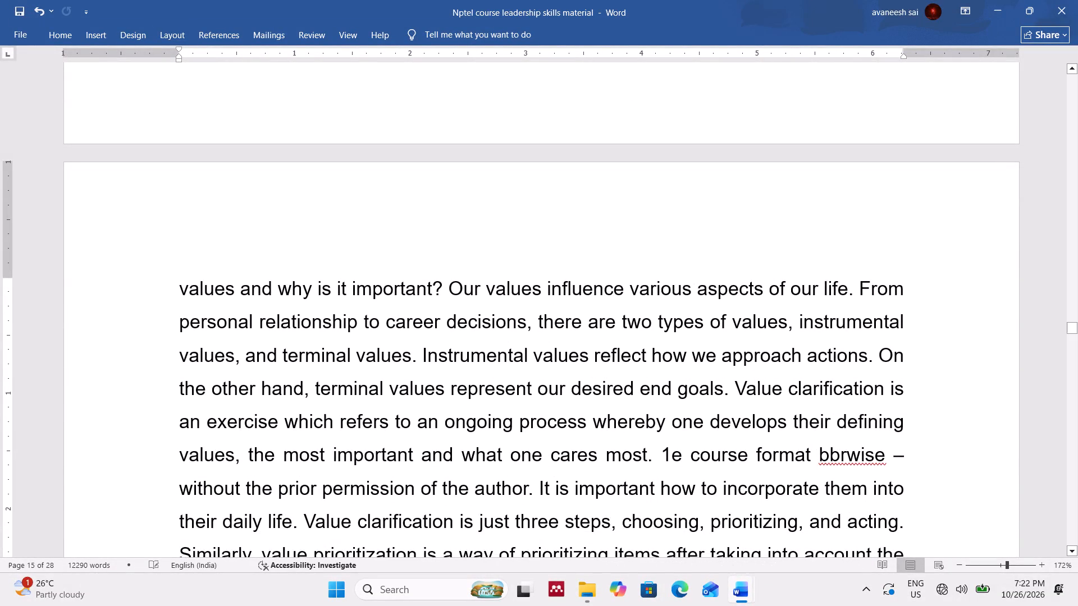